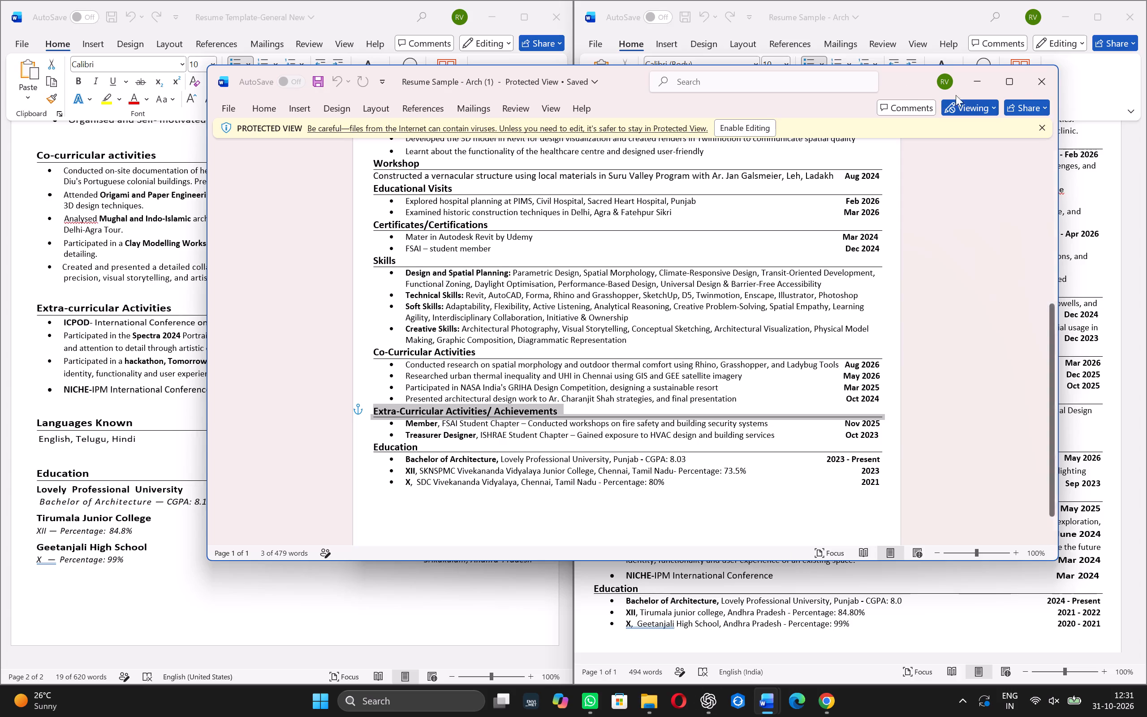
Put the Resume Sample - Arch (1) reference document away and bring it back in front of the two open resumes.
{"action": "left_click", "coordinate": [969, 90]}
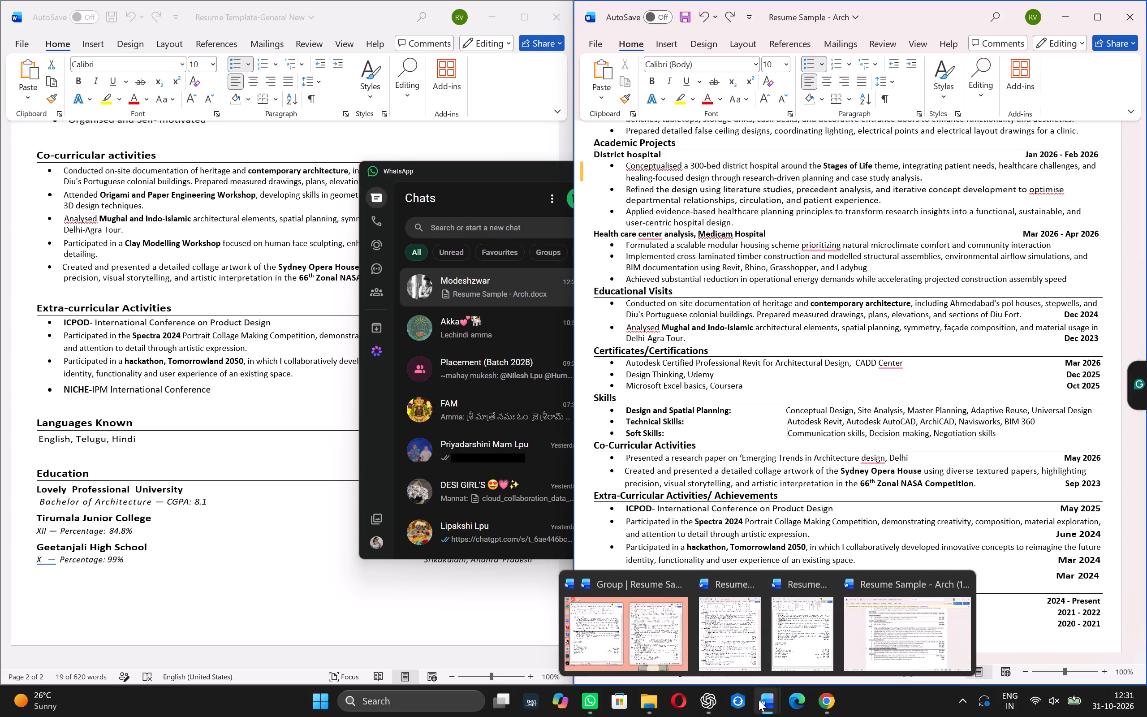
{"action": "left_click", "coordinate": [897, 621]}
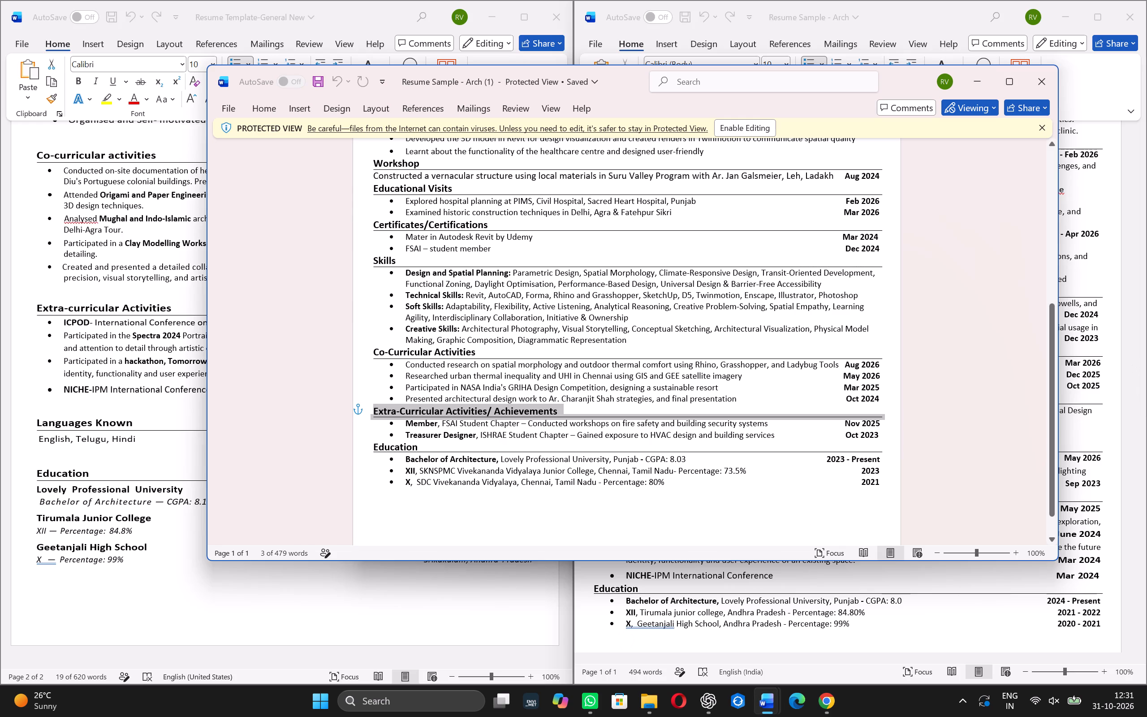
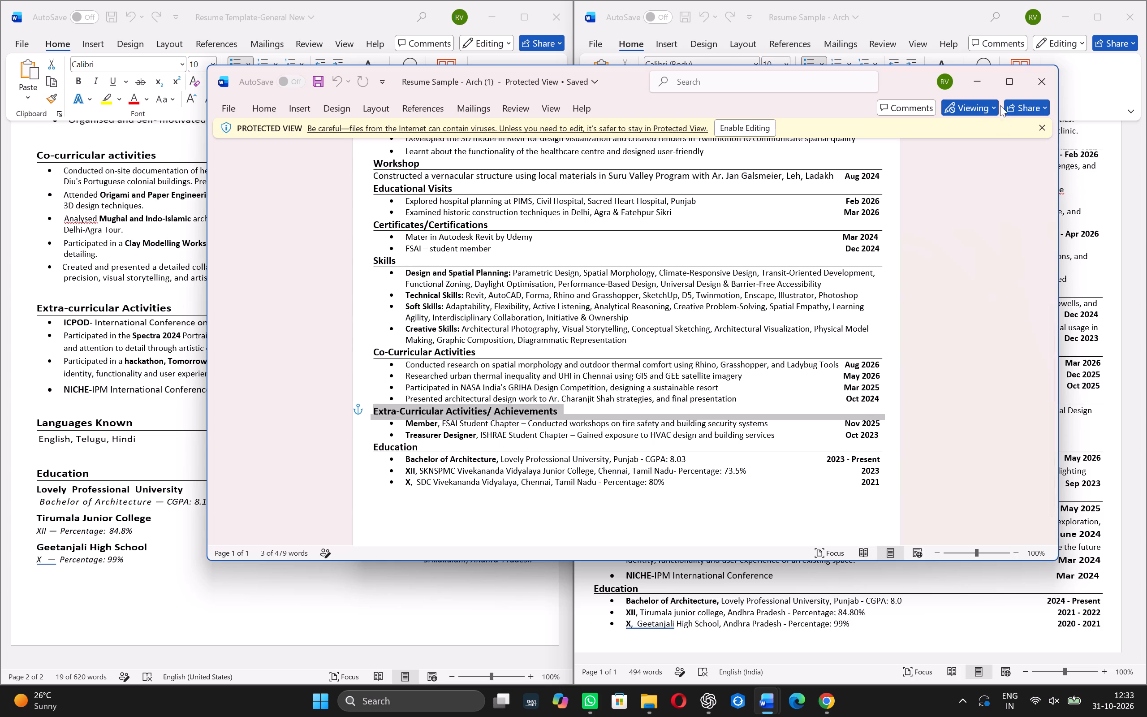
Minimise the Resume Sample - Arch (1) reference, bring it back in front, and review its sections up to the header and Internship section.
{"action": "left_click", "coordinate": [979, 82]}
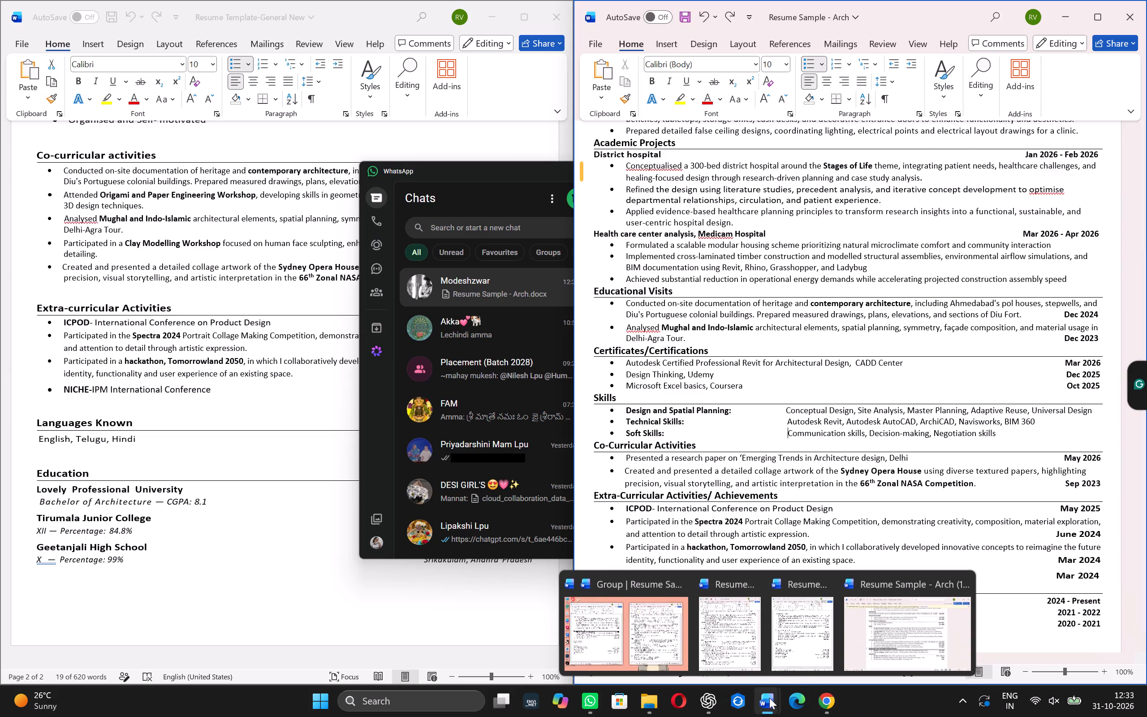
{"action": "left_click", "coordinate": [864, 618]}
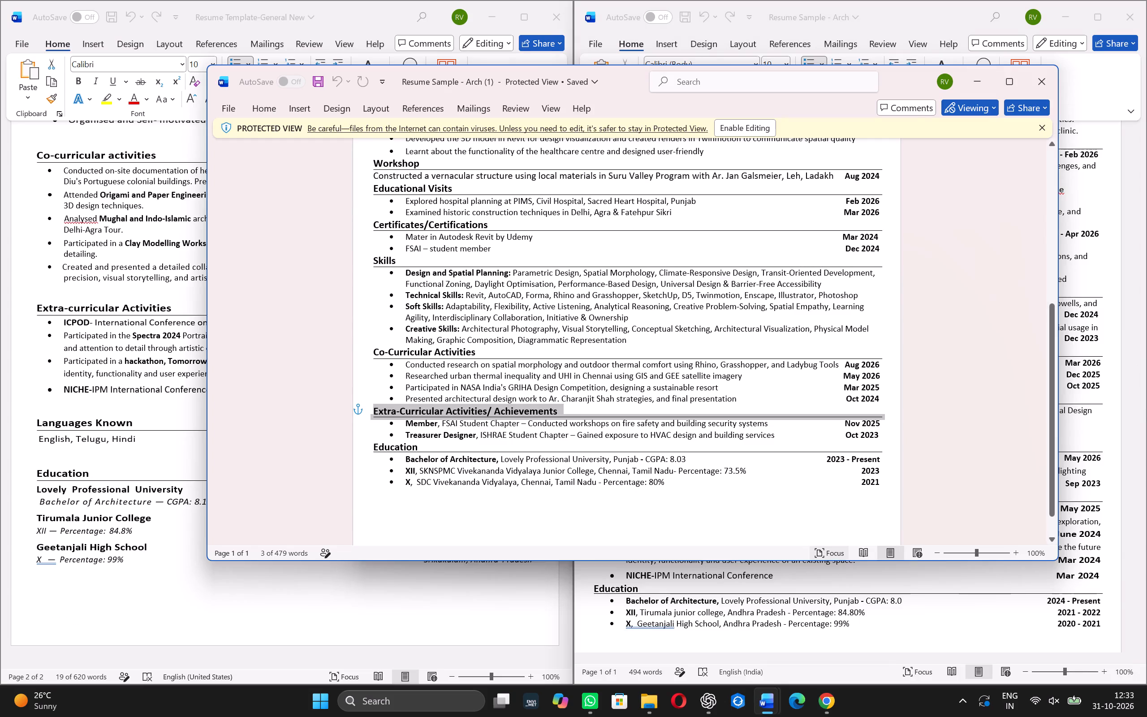
{"action": "scroll", "coordinate": [726, 428], "scroll_direction": "up", "scroll_amount": 4}
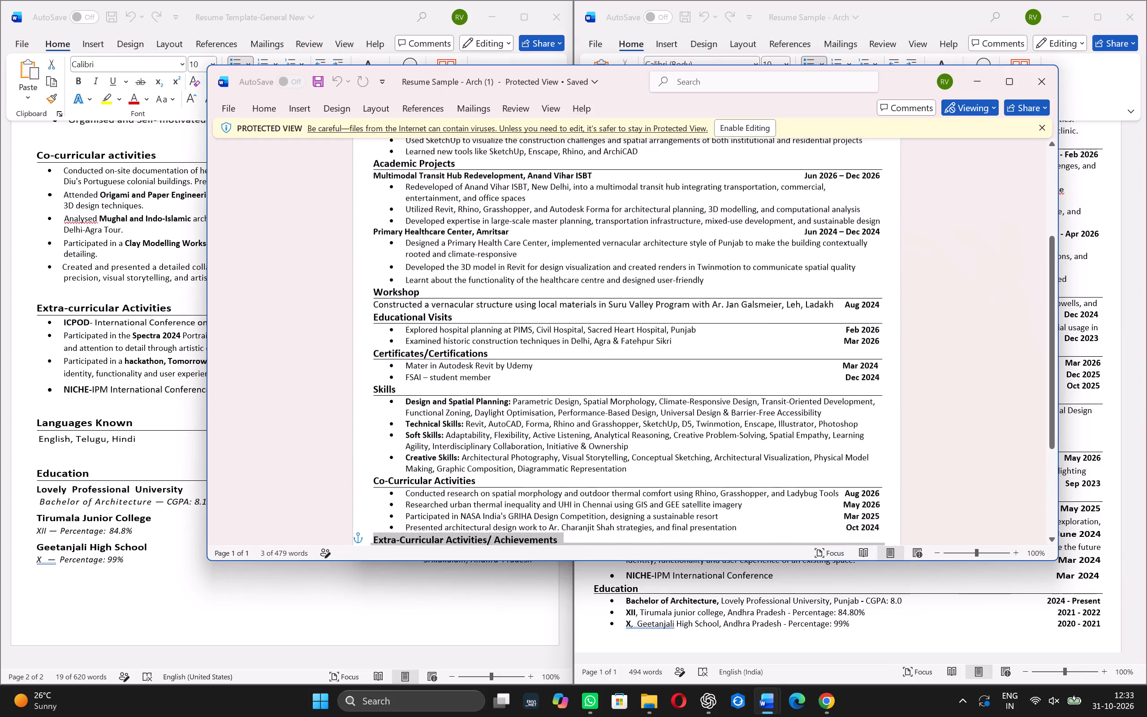
{"action": "scroll", "coordinate": [726, 428], "scroll_direction": "up", "scroll_amount": 5}
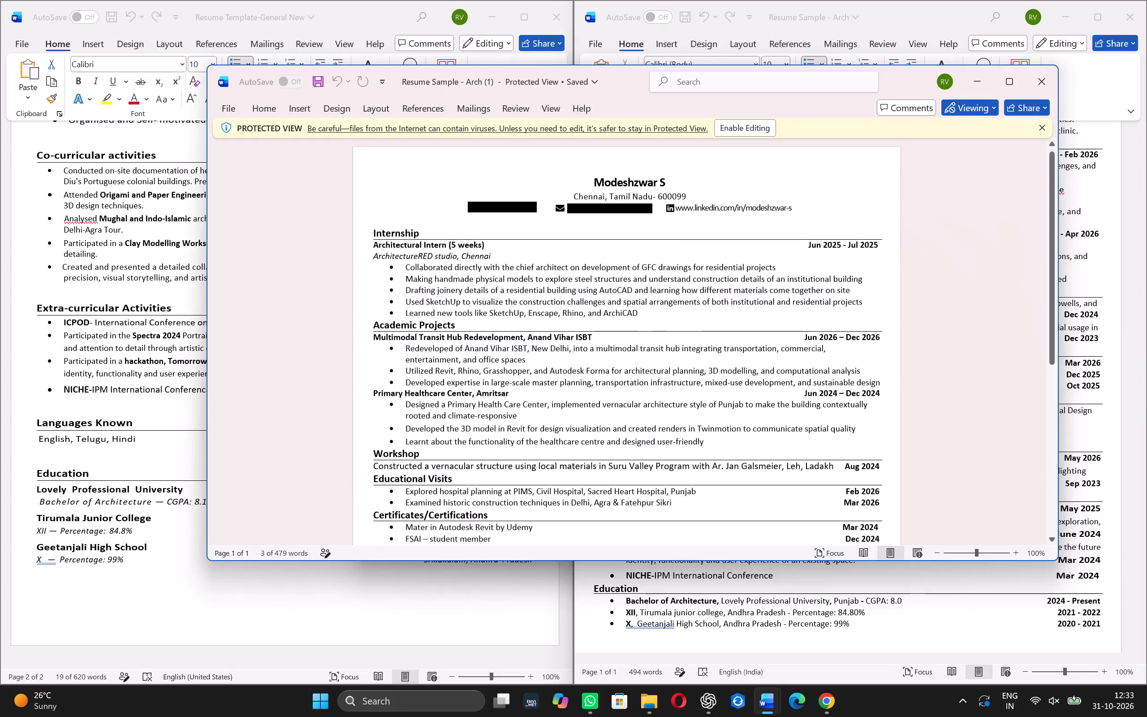
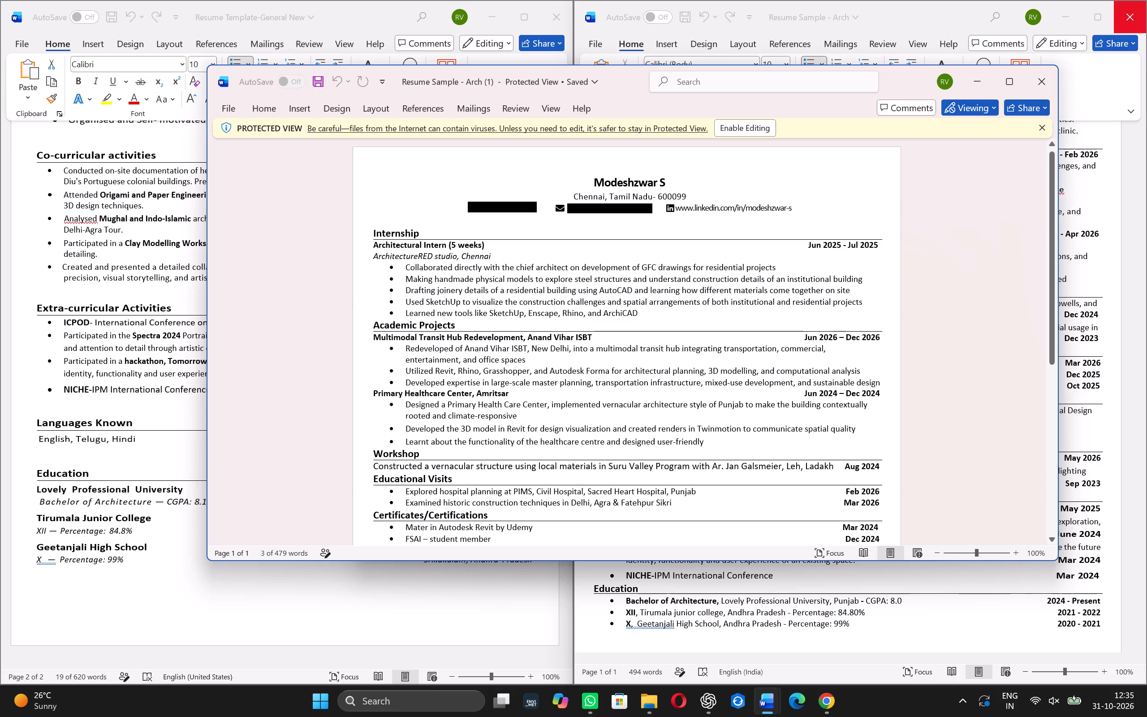
Replace the "District hospital" title line under Academic Projects with "Multimodal Transit Hub Redevelopment, Anand Vihar ISBT, Jun 2026 – Dec 2026" copied from the protected sample resume.
{"action": "left_click_drag", "start_coordinate": [371, 340], "coordinate": [625, 336]}
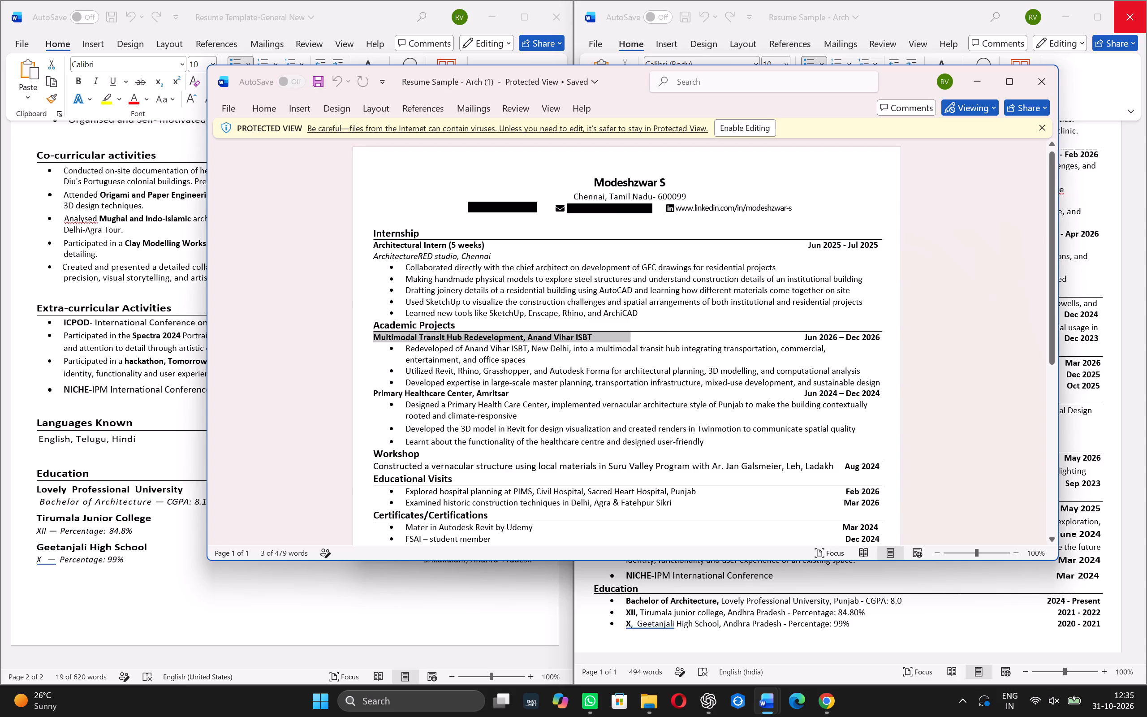
{"action": "left_click_drag", "start_coordinate": [625, 336], "coordinate": [917, 335]}
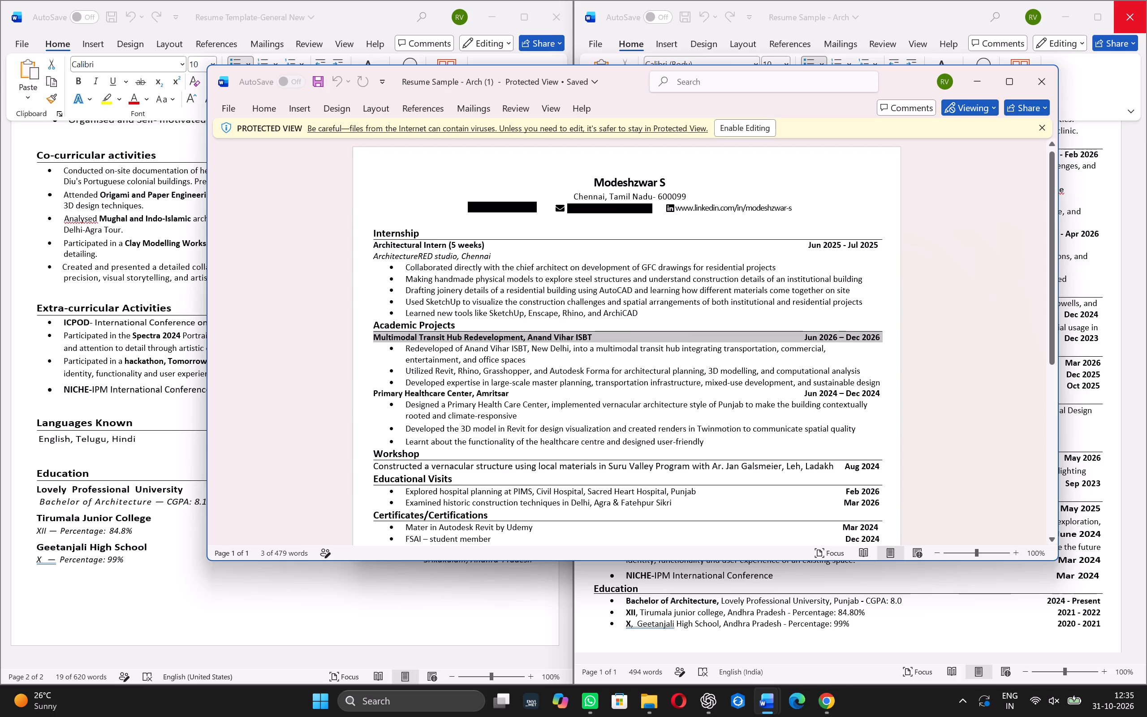
{"action": "left_click_drag", "start_coordinate": [917, 335], "coordinate": [888, 335]}
{"action": "key", "text": "ctrl+c"}
{"action": "left_click", "coordinate": [971, 87]}
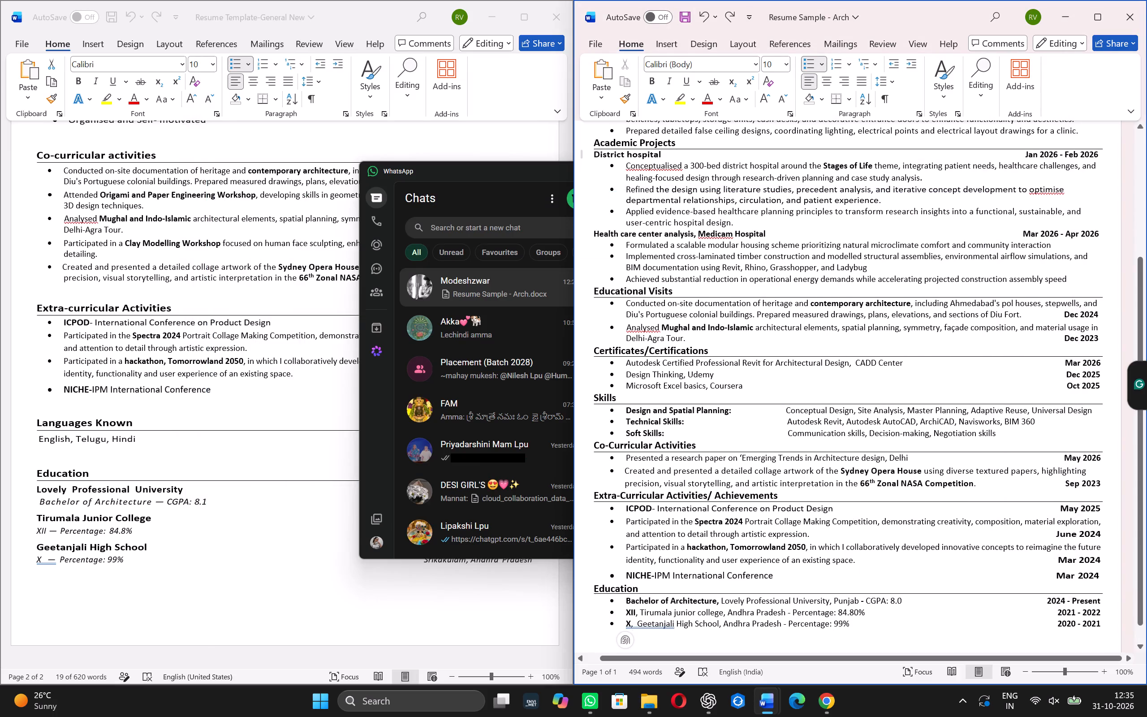
{"action": "scroll", "coordinate": [609, 160], "scroll_direction": "up", "scroll_amount": 2}
{"action": "left_click", "coordinate": [590, 223]}
{"action": "left_click_drag", "start_coordinate": [591, 223], "coordinate": [1087, 209]}
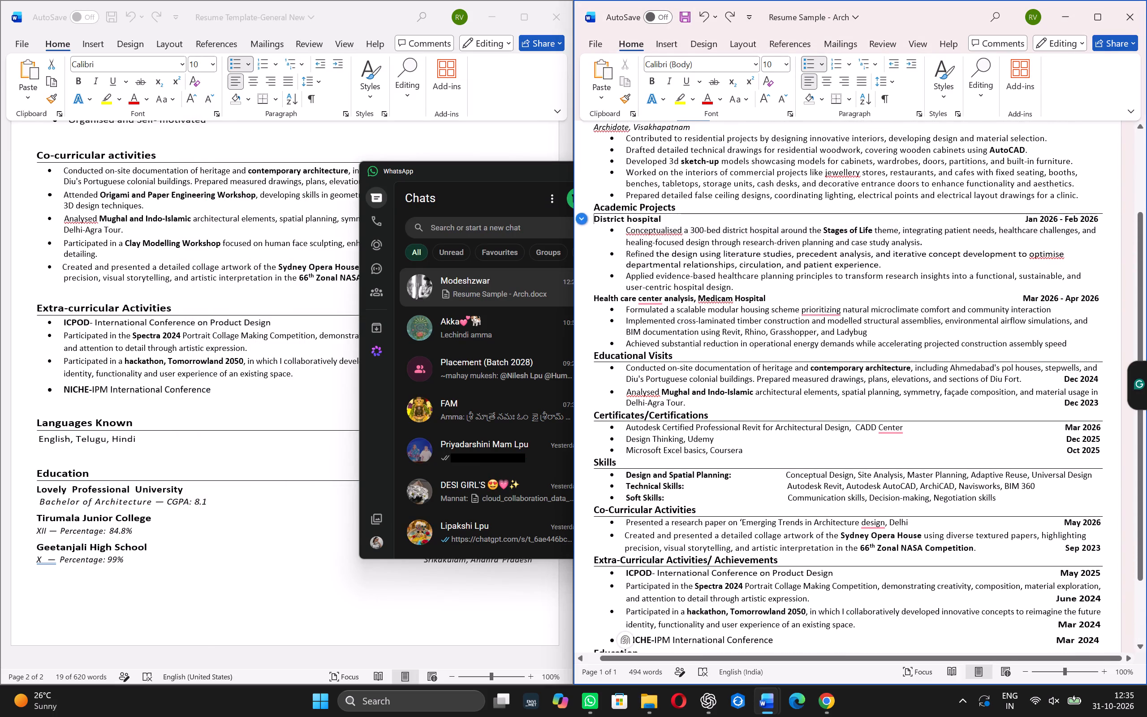
{"action": "left_click_drag", "start_coordinate": [1087, 209], "coordinate": [1104, 220]}
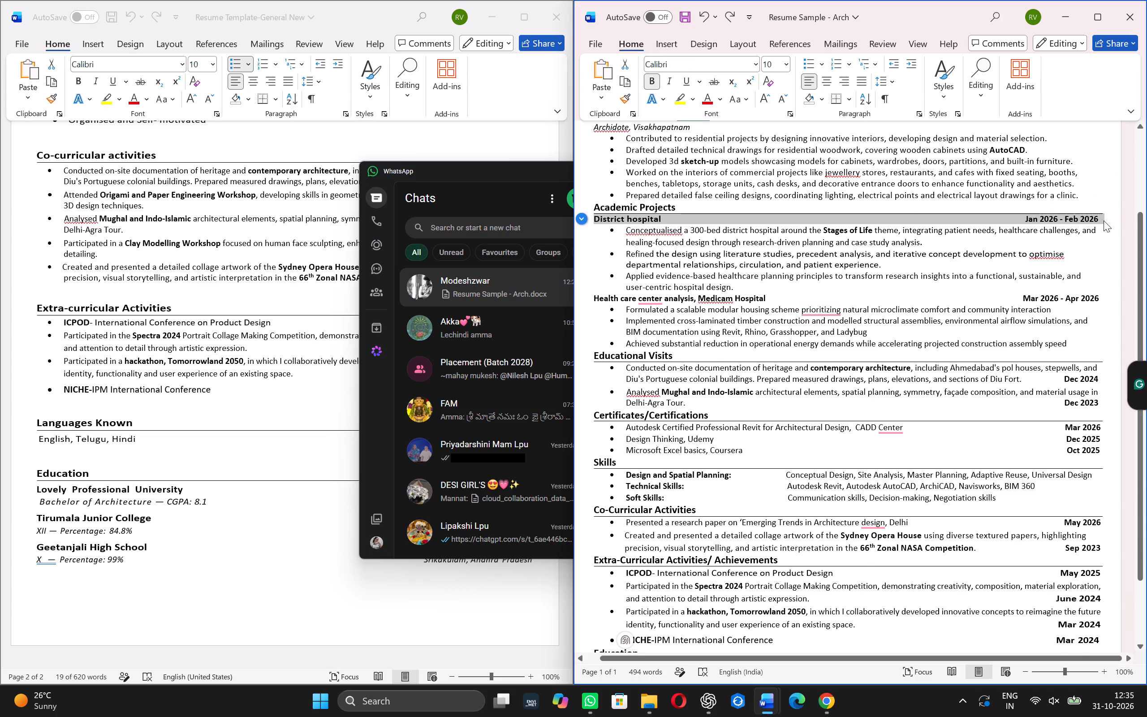
{"action": "key", "text": "ctrl+v"}
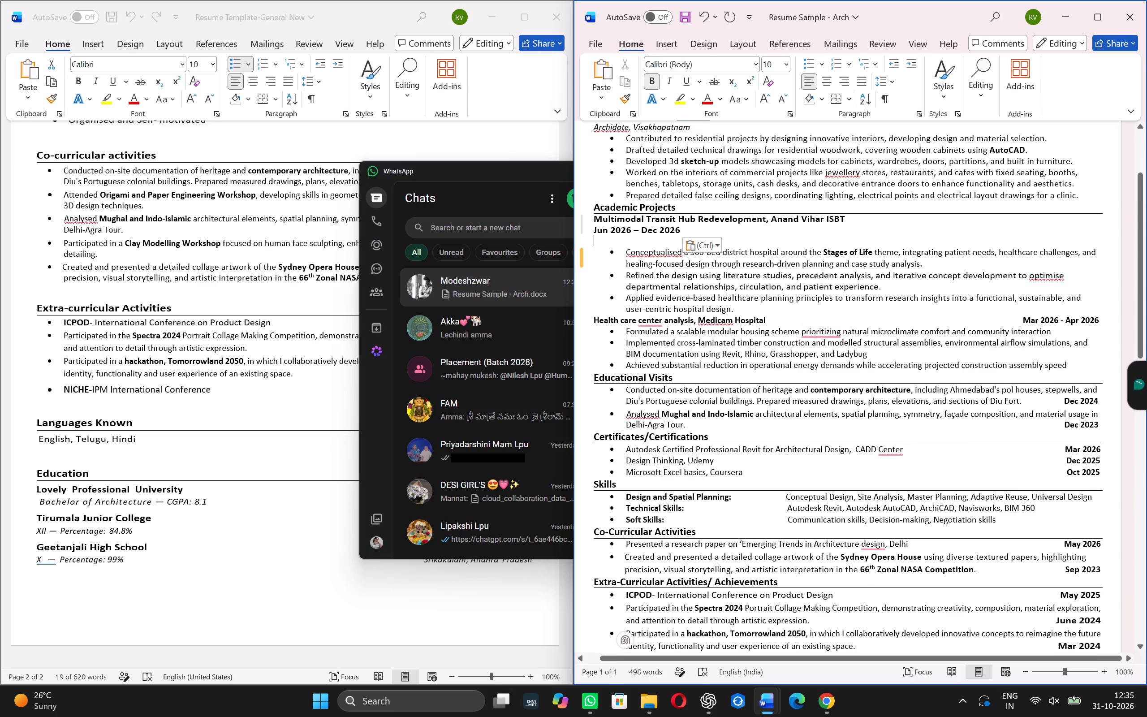
Adjust the spacing after "Multimodal Transit Hub Redevelopment, Anand Vihar ISBT" so "Jun 2026 – Dec 2026" sits at the end of the same line.
{"action": "left_click", "coordinate": [1041, 228]}
{"action": "left_click", "coordinate": [1055, 221]}
{"action": "key", "text": "BackSpace"}
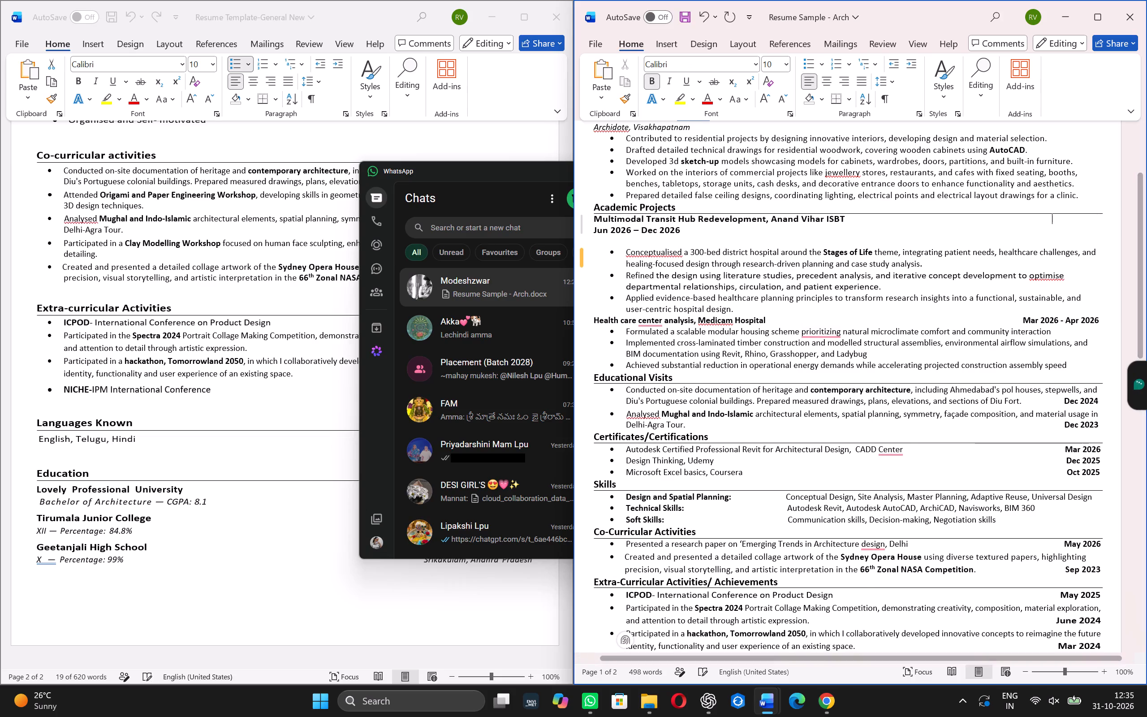
{"action": "key", "text": "BackSpace"}
{"action": "key", "text": "BackSpace"}
{"action": "key", "text": "BackSpace"}
{"action": "key", "text": "BackSpace"}
{"action": "key", "text": "BackSpace"}
{"action": "key", "text": "BackSpace"}
{"action": "key", "text": "BackSpace"}
{"action": "key", "text": "BackSpace"}
{"action": "key", "text": "BackSpace"}
{"action": "key", "text": "BackSpace"}
{"action": "key", "text": "BackSpace"}
{"action": "key", "text": "BackSpace"}
{"action": "key", "text": "BackSpace"}
{"action": "key", "text": "BackSpace"}
{"action": "key", "text": "BackSpace"}
{"action": "key", "text": "BackSpace"}
{"action": "key", "text": "BackSpace"}
{"action": "key", "text": "BackSpace"}
{"action": "key", "text": "BackSpace"}
{"action": "key", "text": "BackSpace"}
{"action": "key", "text": "BackSpace"}
{"action": "key", "text": "BackSpace"}
{"action": "key", "text": "BackSpace"}
{"action": "key", "text": "BackSpace"}
{"action": "key", "text": "BackSpace"}
{"action": "key", "text": "BackSpace"}
{"action": "key", "text": "BackSpace"}
{"action": "key", "text": "BackSpace"}
{"action": "key", "text": "BackSpace"}
{"action": "key", "text": "BackSpace"}
{"action": "key", "text": "BackSpace"}
{"action": "key", "text": "BackSpace"}
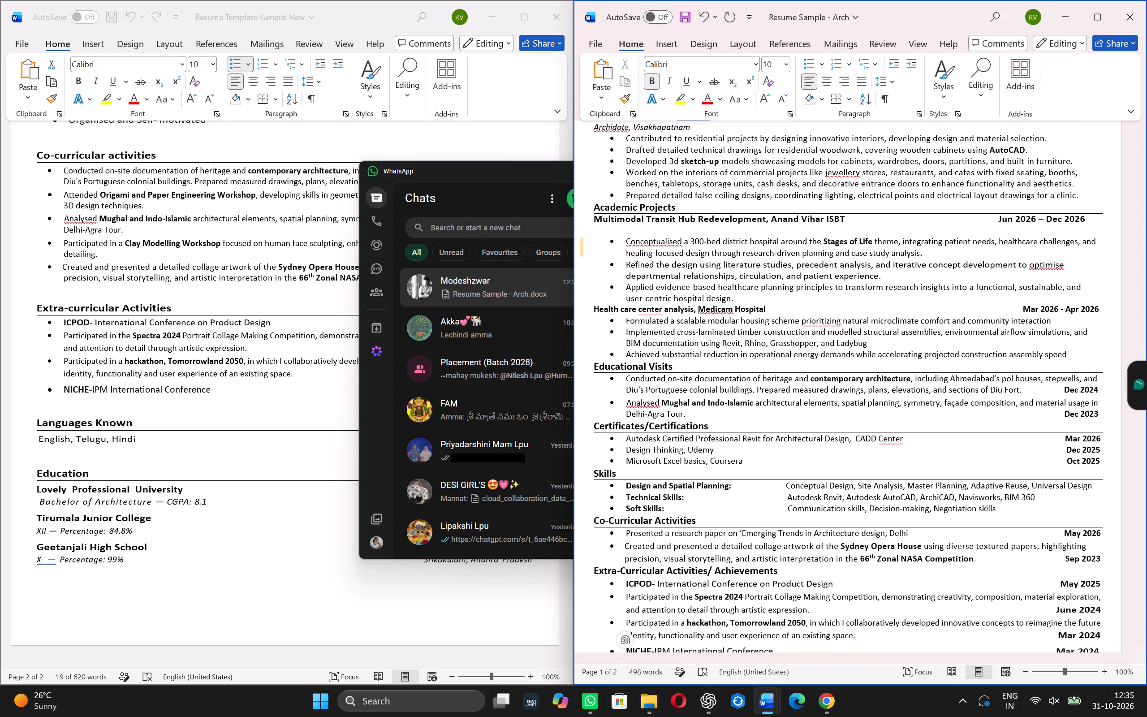
{"action": "key", "text": "space"}
{"action": "key", "text": "space"}
{"action": "key", "text": "space"}
{"action": "key", "text": "space"}
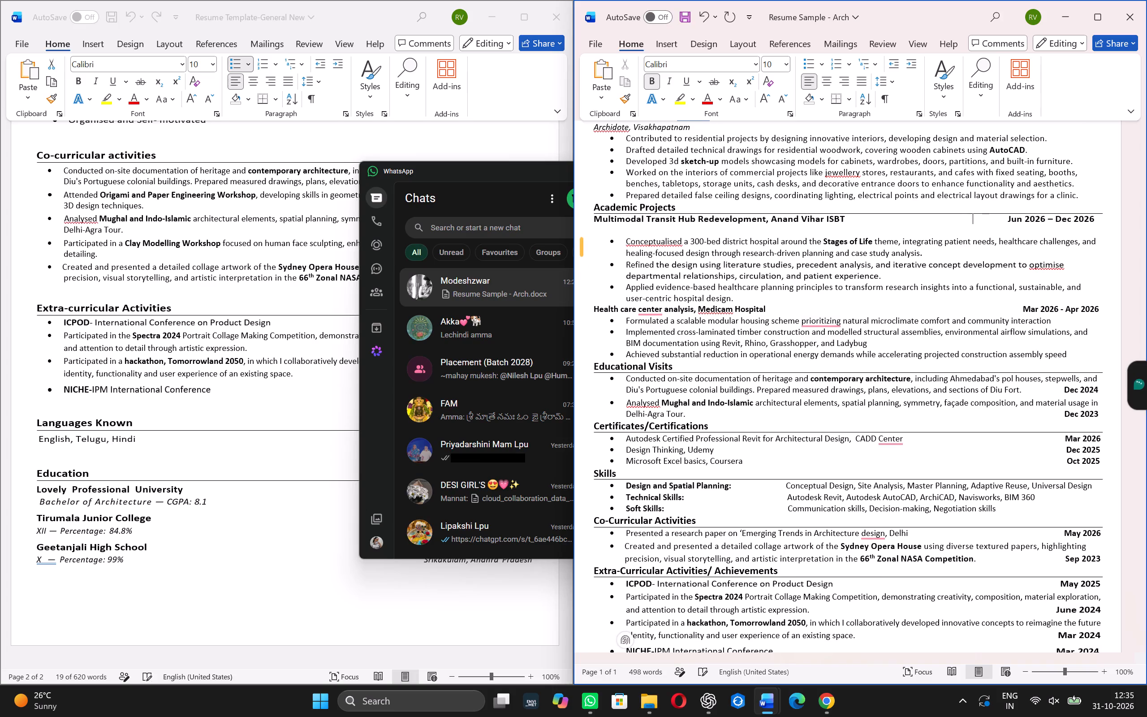
{"action": "key", "text": "space"}
{"action": "key", "text": "space"}
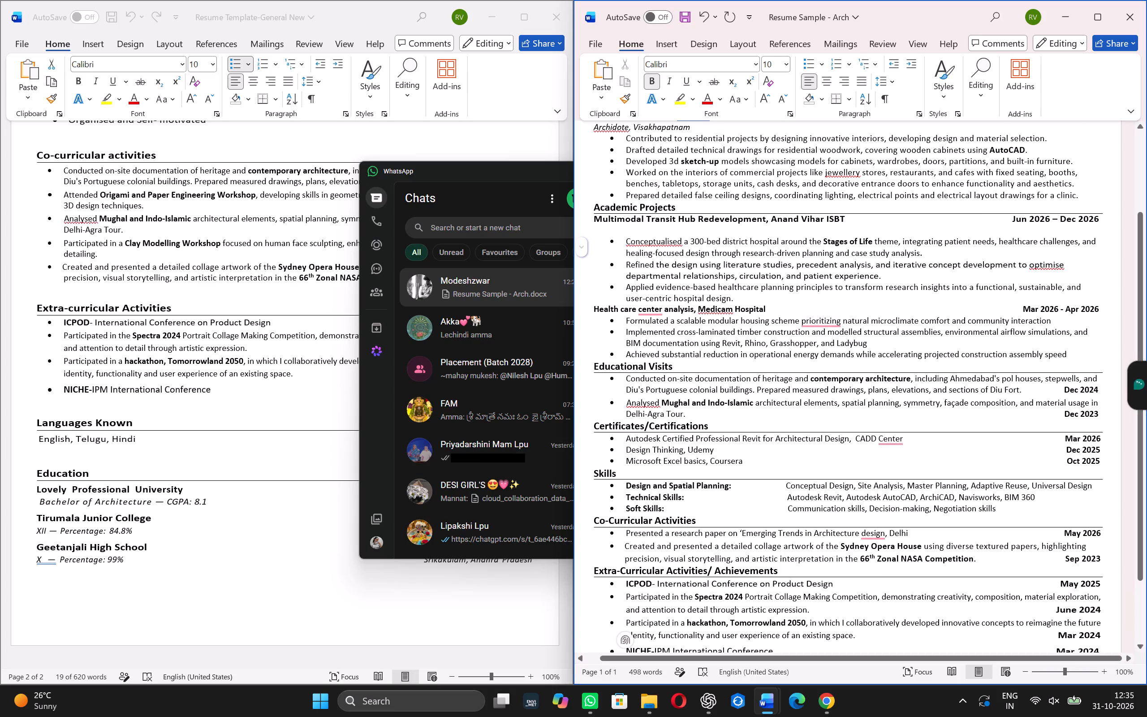
Delete the "Conceptualised a 300-bed district hospital" bullet and the blank line beneath the Multimodal Transit Hub title.
{"action": "left_click", "coordinate": [606, 242]}
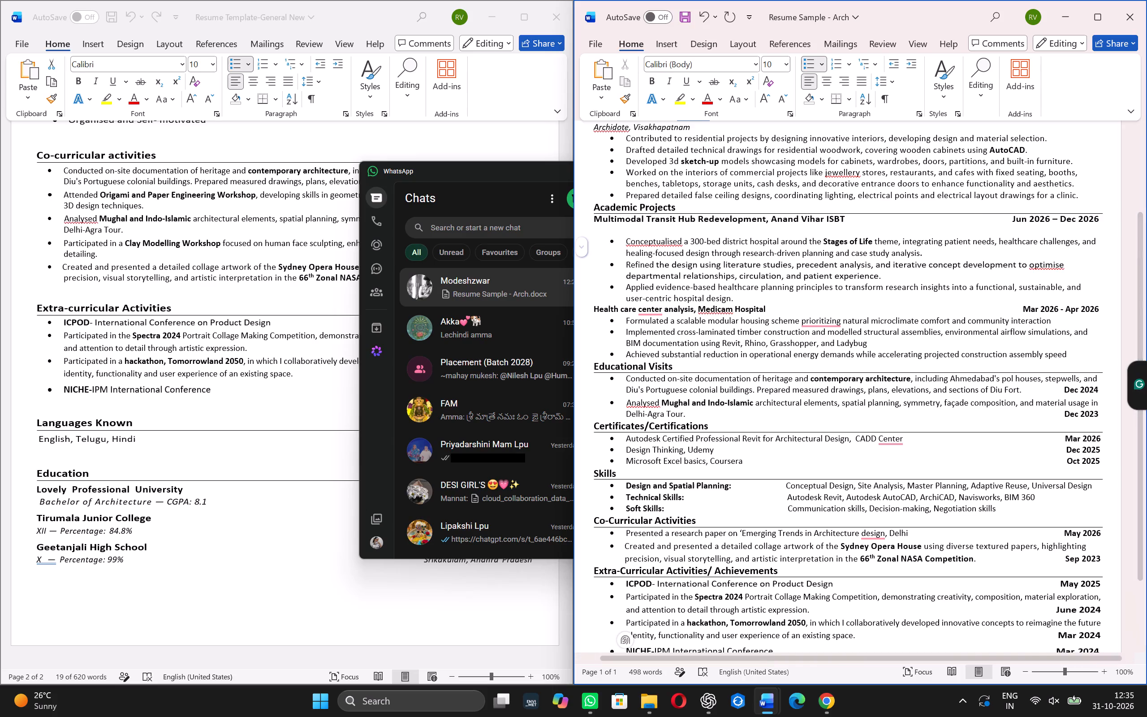
{"action": "key", "text": "BackSpace"}
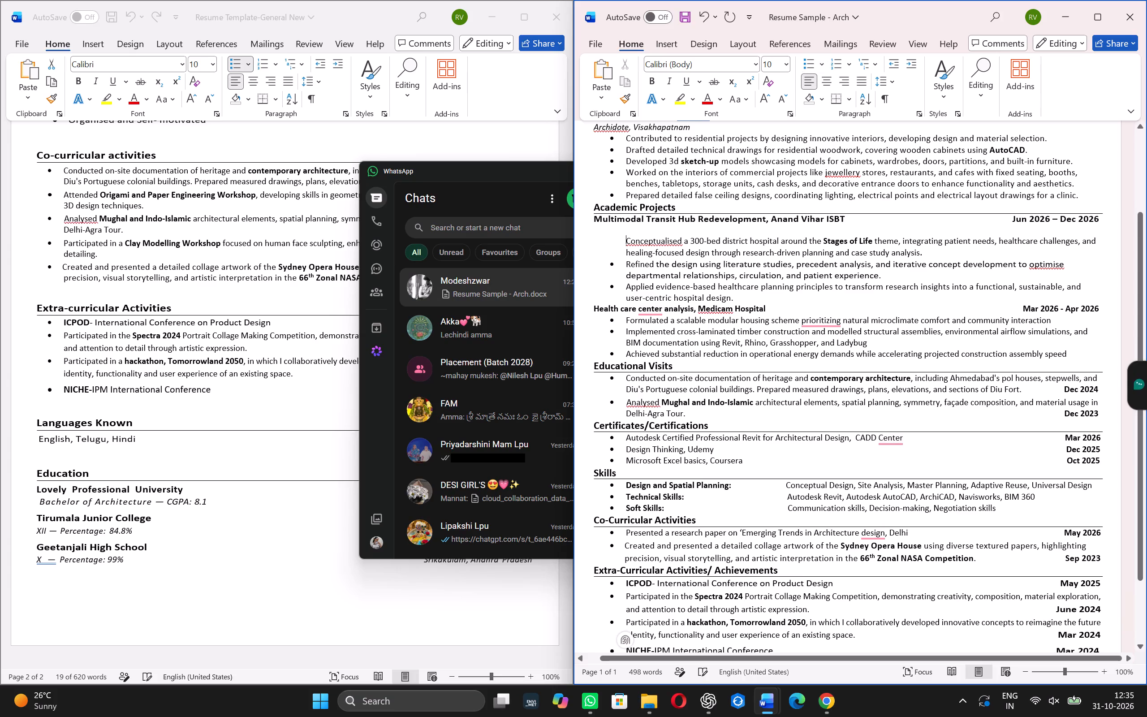
{"action": "key", "text": "BackSpace"}
{"action": "key", "text": "BackSpace"}
{"action": "key", "text": "BackSpace"}
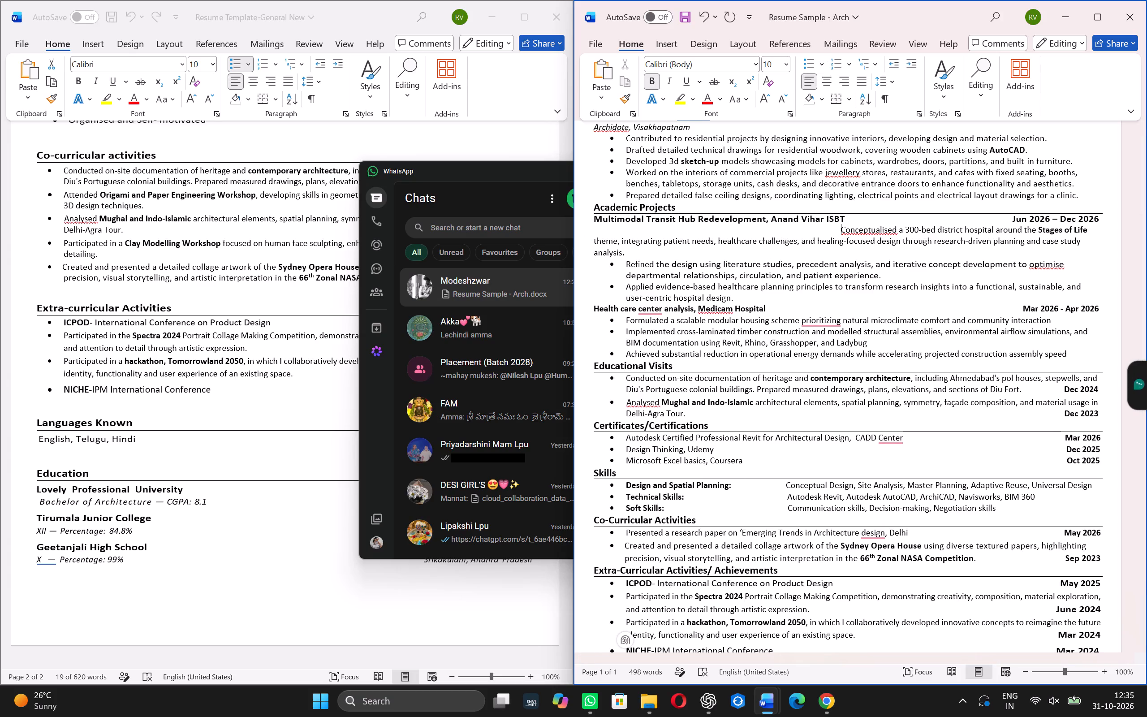
{"action": "left_click_drag", "start_coordinate": [648, 253], "coordinate": [612, 252]}
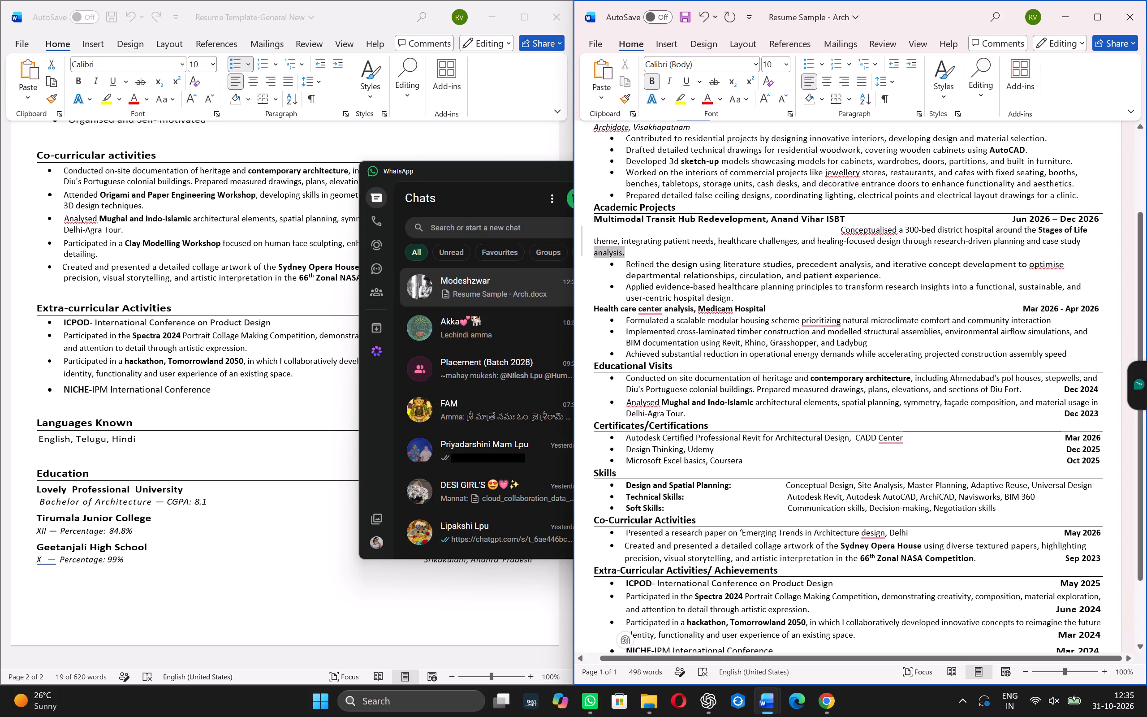
{"action": "left_click_drag", "start_coordinate": [612, 252], "coordinate": [600, 233]}
{"action": "key", "text": "BackSpace"}
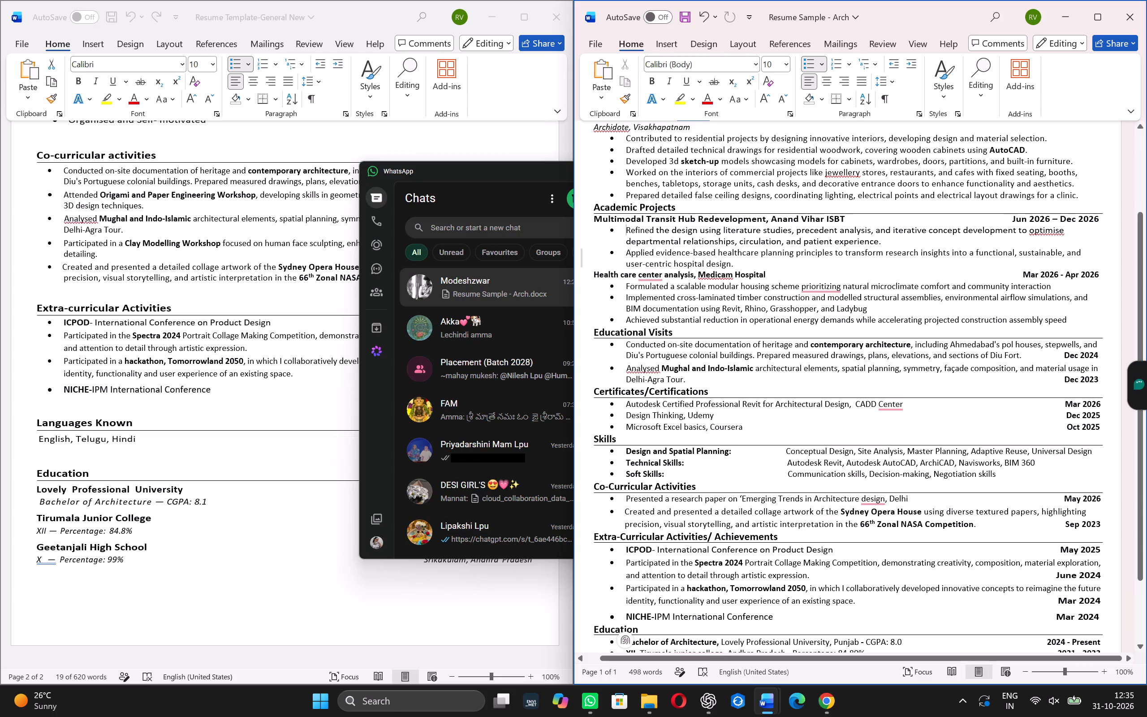
Add an empty bullet after the "Applied evidence-based healthcare planning principles" bullet in the Multimodal Transit Hub project.
{"action": "left_click", "coordinate": [736, 263]}
{"action": "key", "text": "Return"}
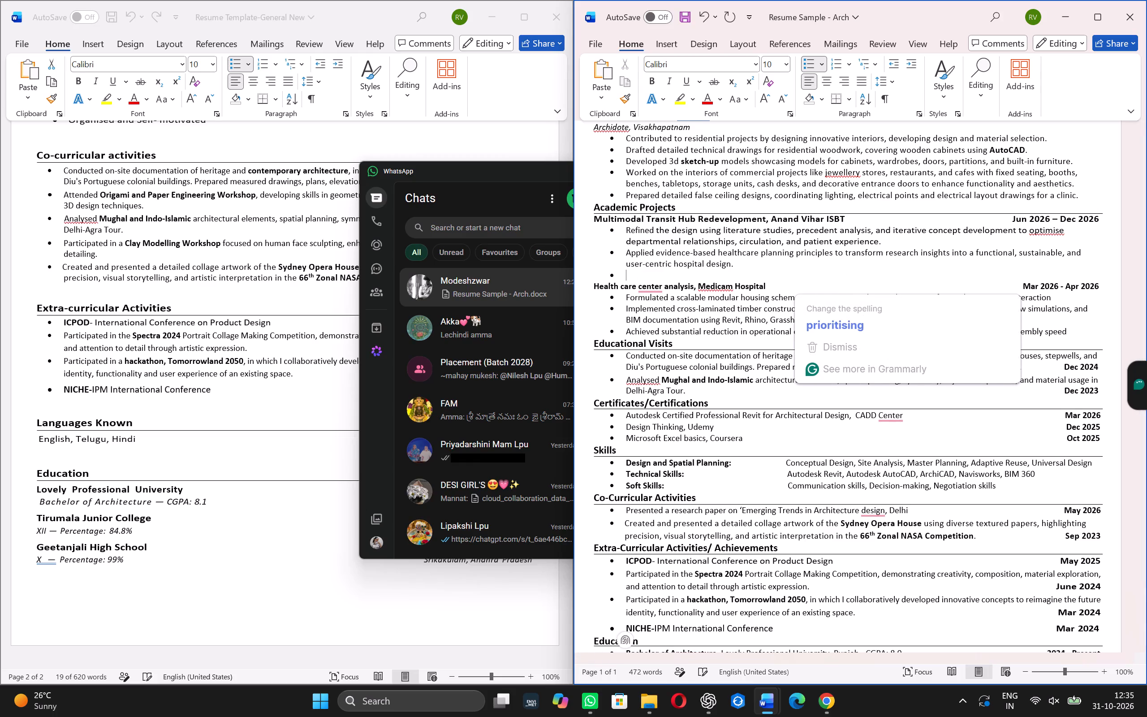
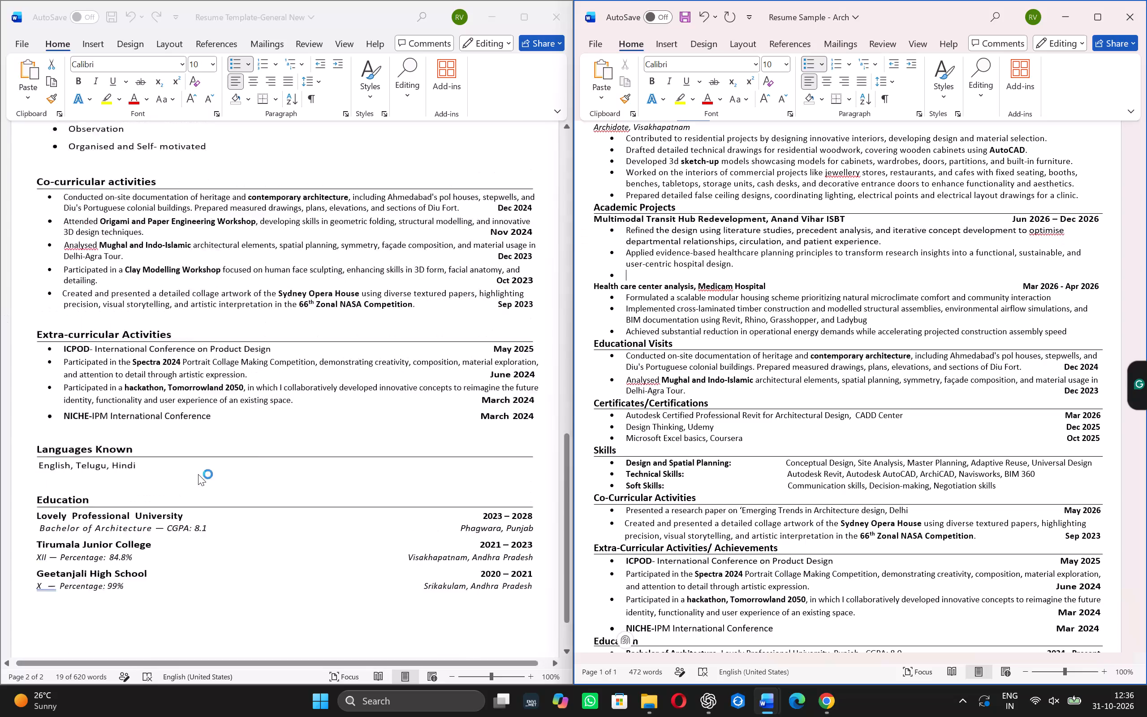
Capture a screenshot of the District hospital, Academic Block and Primary Health Centre entries under Projects in the general resume template.
{"action": "scroll", "coordinate": [198, 474], "scroll_direction": "up", "scroll_amount": 12}
{"action": "scroll", "coordinate": [202, 484], "scroll_direction": "down", "scroll_amount": 4}
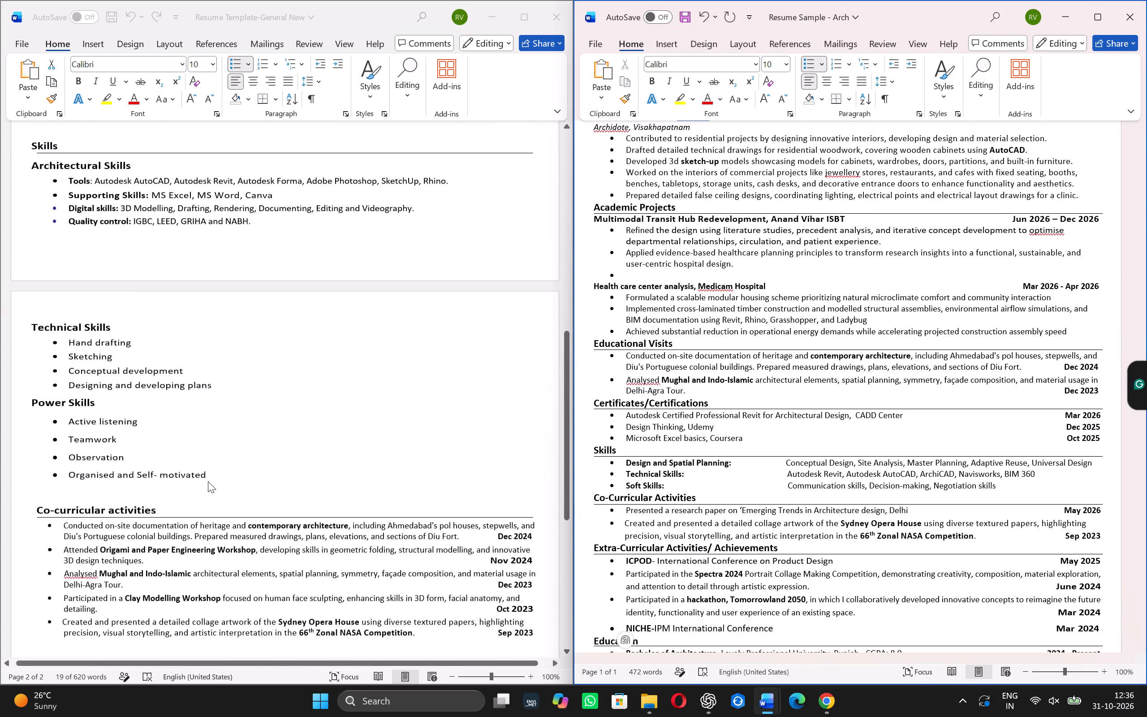
{"action": "scroll", "coordinate": [208, 481], "scroll_direction": "down", "scroll_amount": 10}
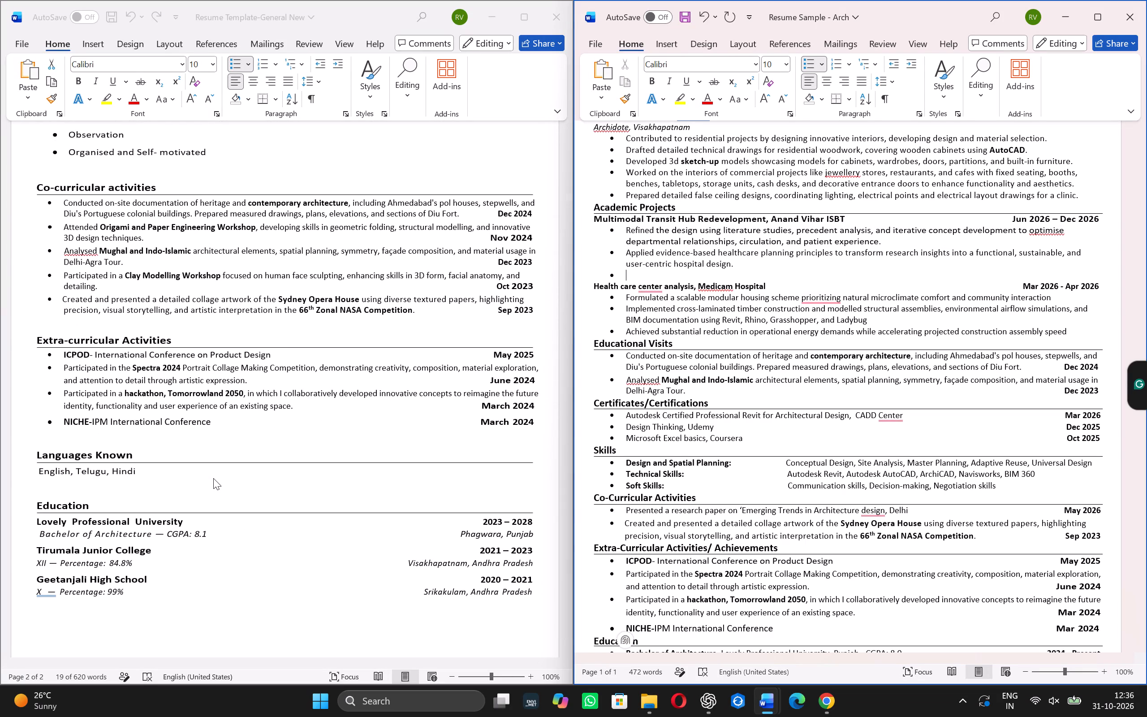
{"action": "scroll", "coordinate": [213, 478], "scroll_direction": "up", "scroll_amount": 16}
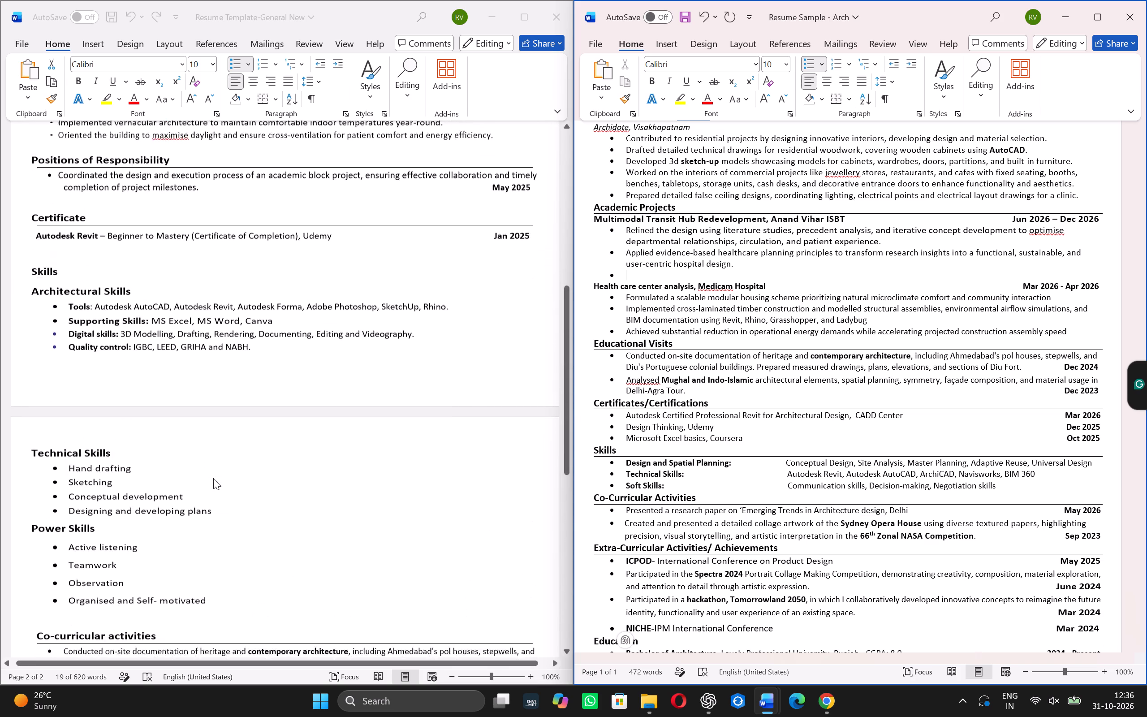
{"action": "scroll", "coordinate": [213, 478], "scroll_direction": "up", "scroll_amount": 7}
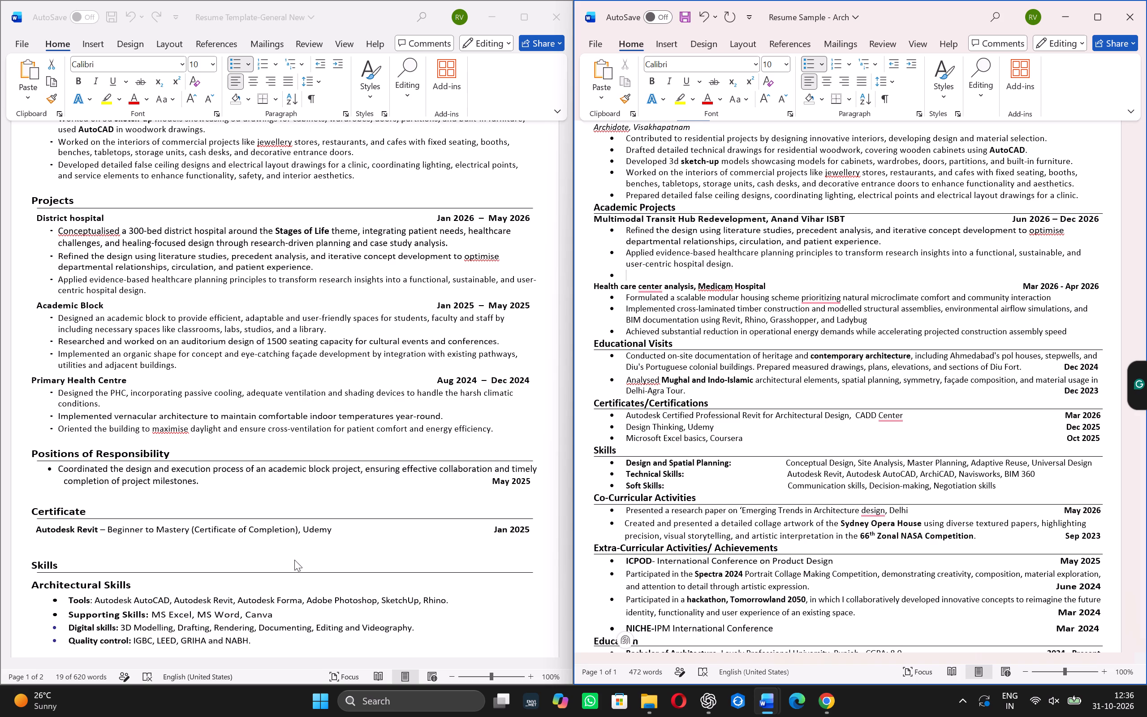
{"action": "key", "text": "Print"}
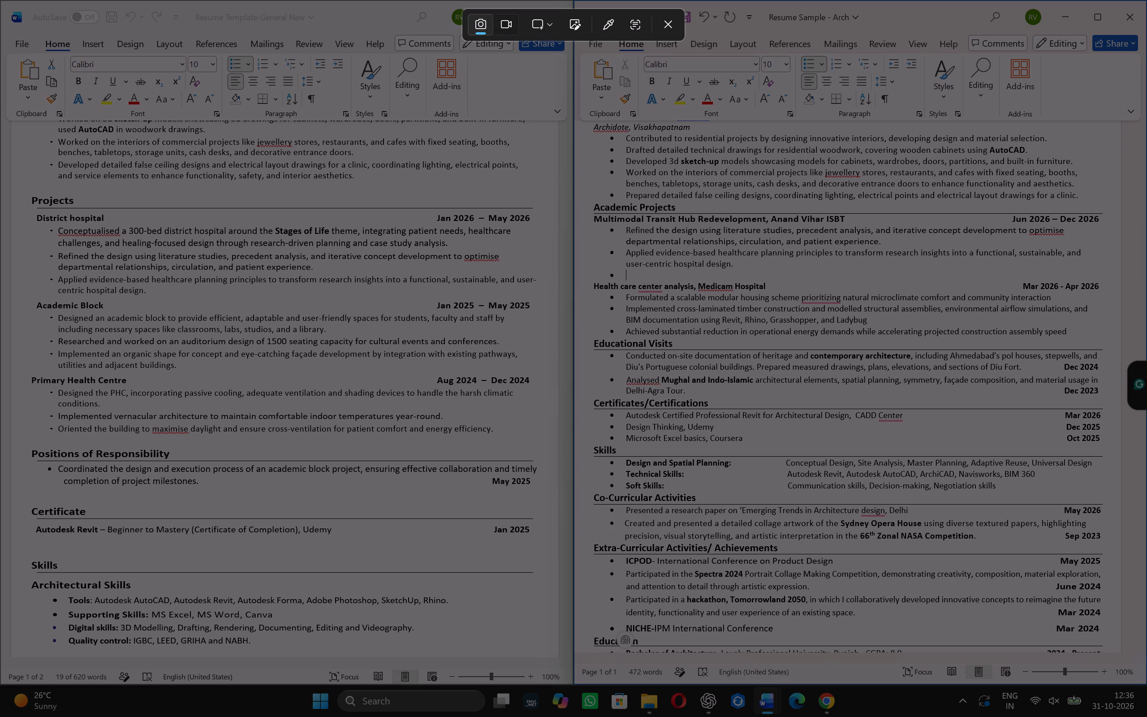
{"action": "left_click_drag", "start_coordinate": [24, 213], "coordinate": [561, 442]}
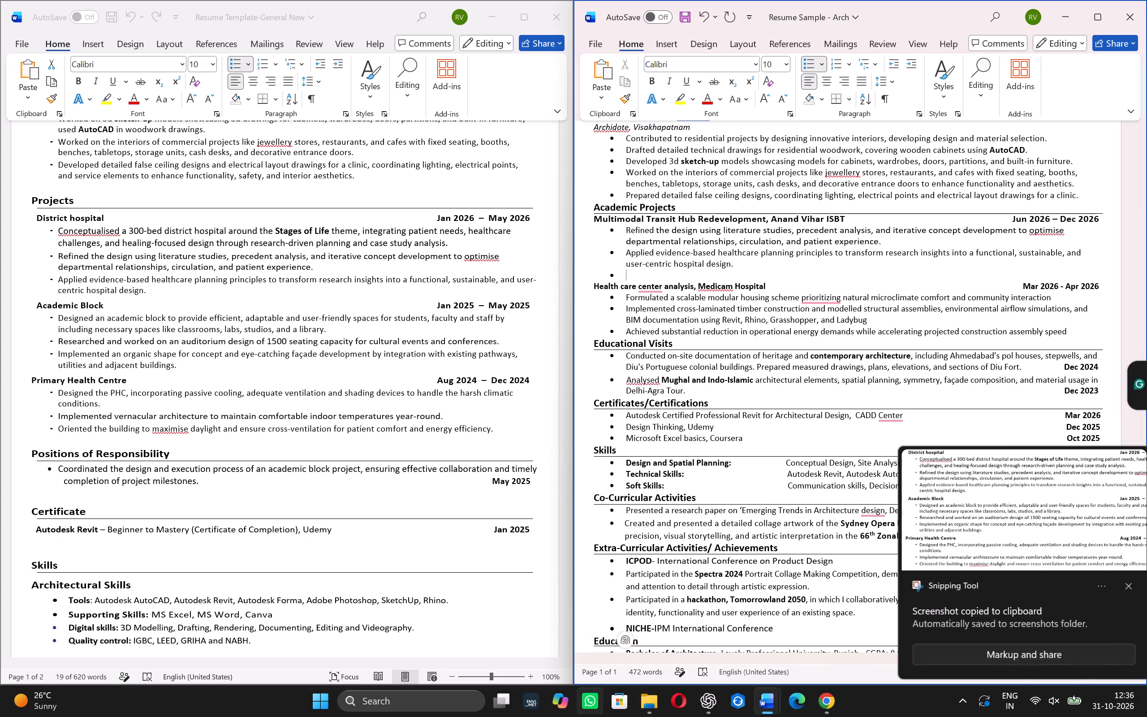
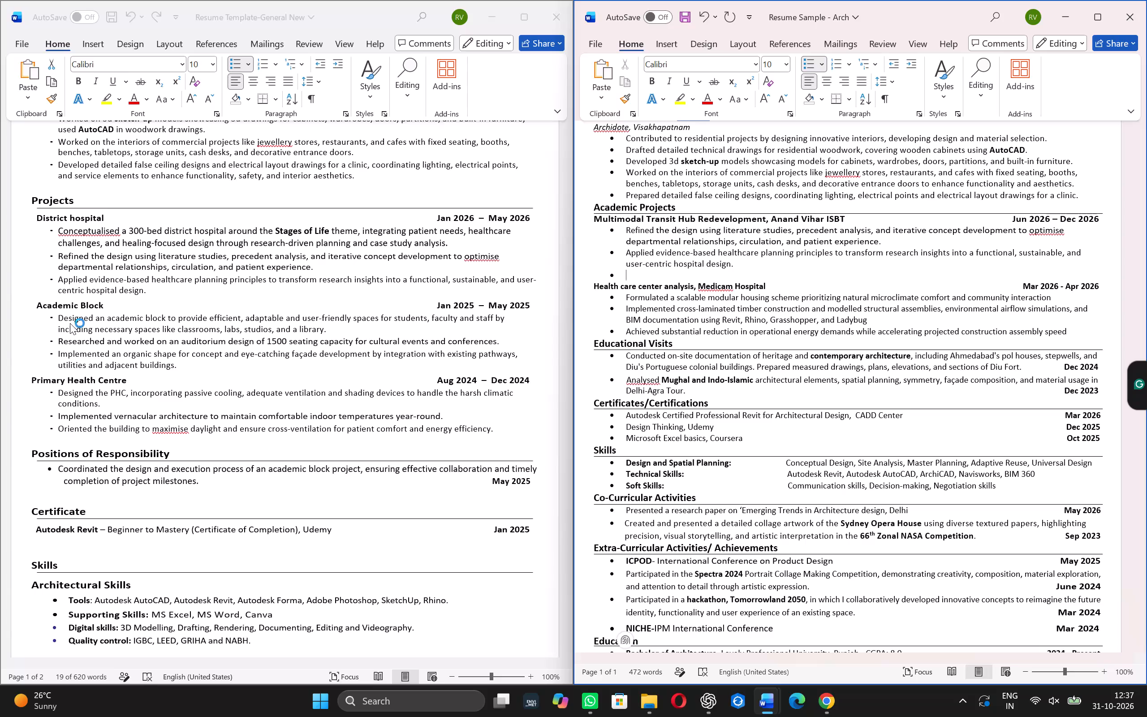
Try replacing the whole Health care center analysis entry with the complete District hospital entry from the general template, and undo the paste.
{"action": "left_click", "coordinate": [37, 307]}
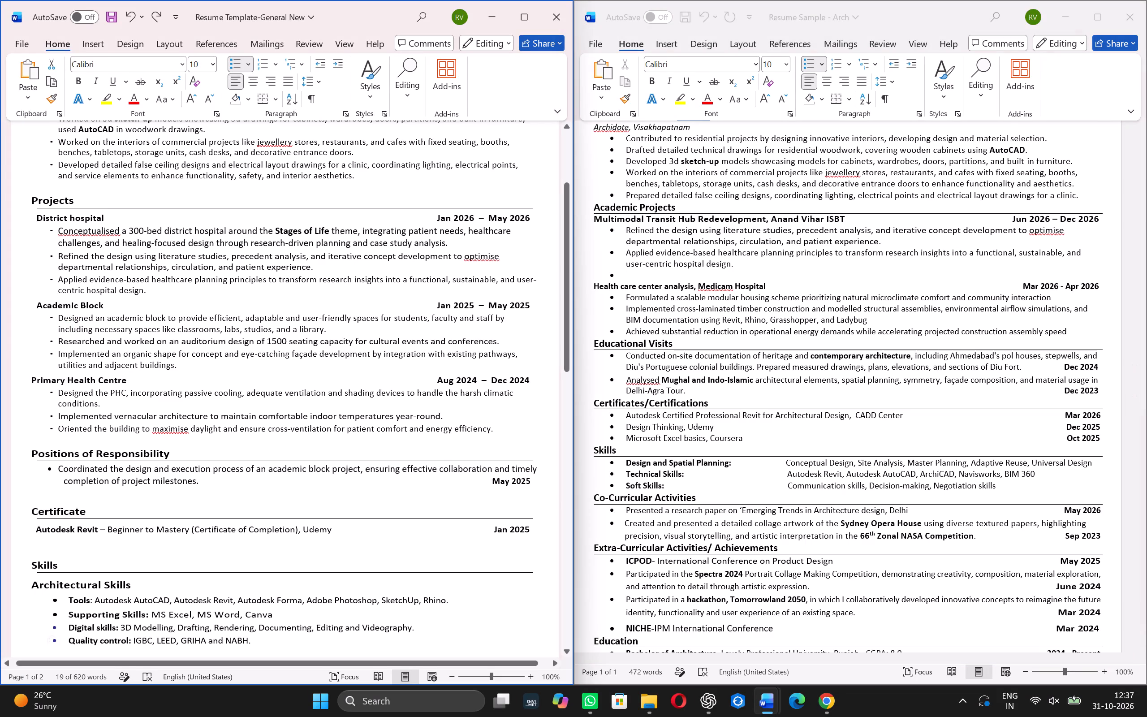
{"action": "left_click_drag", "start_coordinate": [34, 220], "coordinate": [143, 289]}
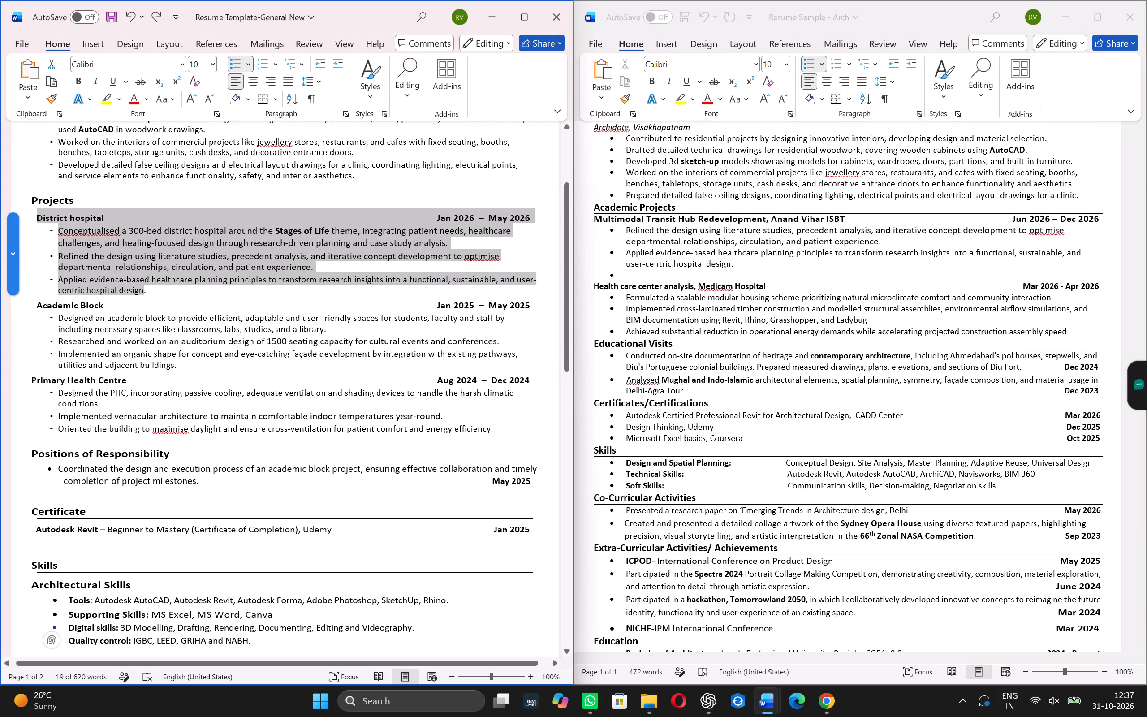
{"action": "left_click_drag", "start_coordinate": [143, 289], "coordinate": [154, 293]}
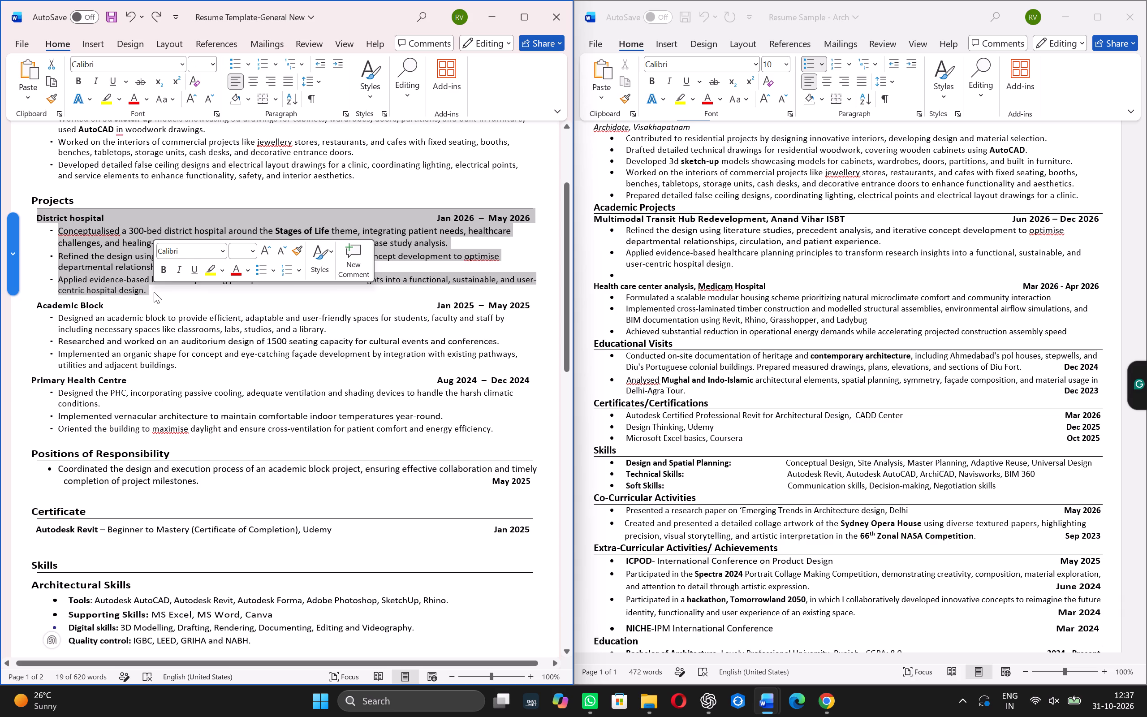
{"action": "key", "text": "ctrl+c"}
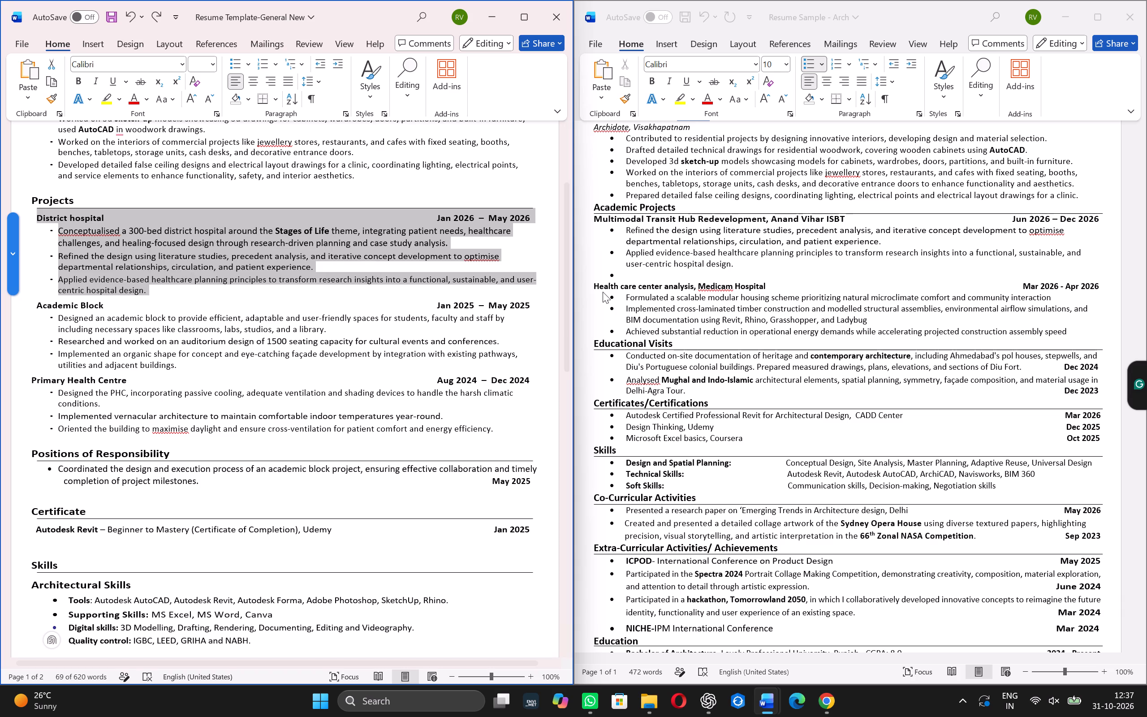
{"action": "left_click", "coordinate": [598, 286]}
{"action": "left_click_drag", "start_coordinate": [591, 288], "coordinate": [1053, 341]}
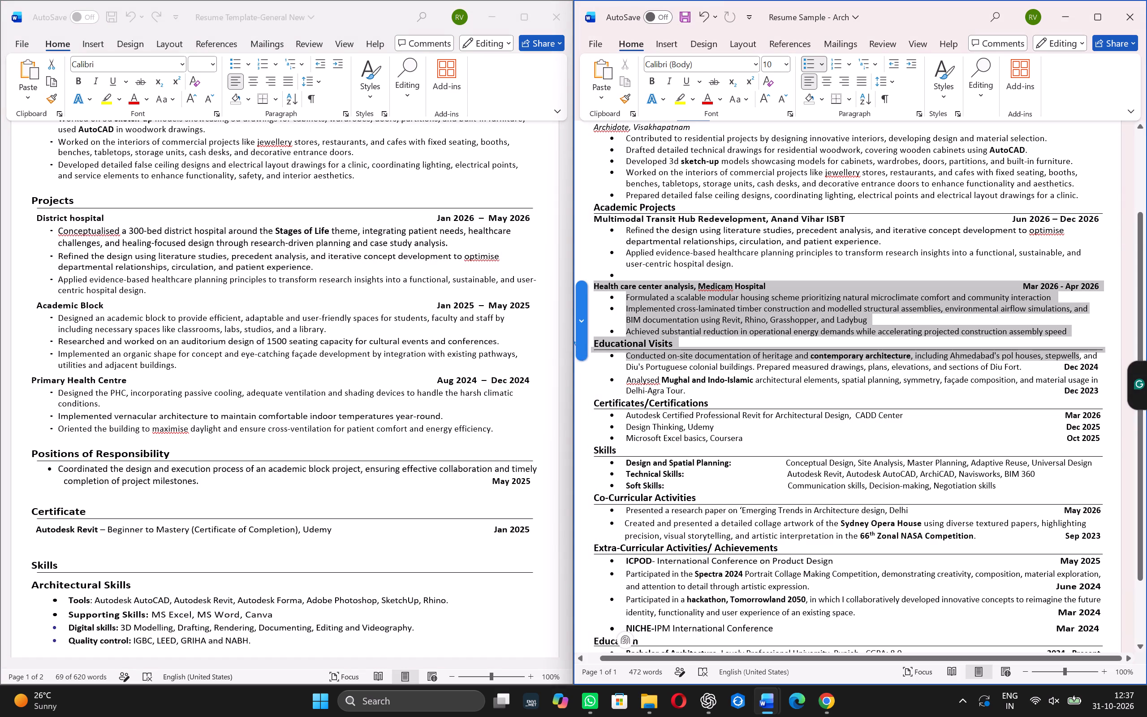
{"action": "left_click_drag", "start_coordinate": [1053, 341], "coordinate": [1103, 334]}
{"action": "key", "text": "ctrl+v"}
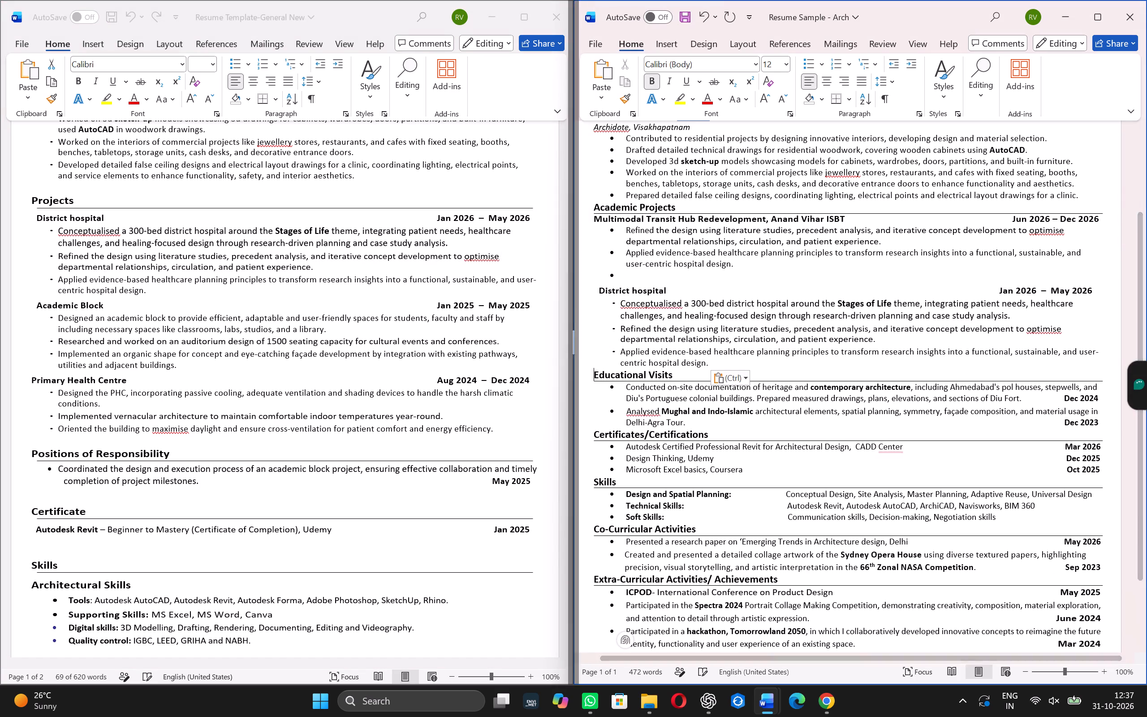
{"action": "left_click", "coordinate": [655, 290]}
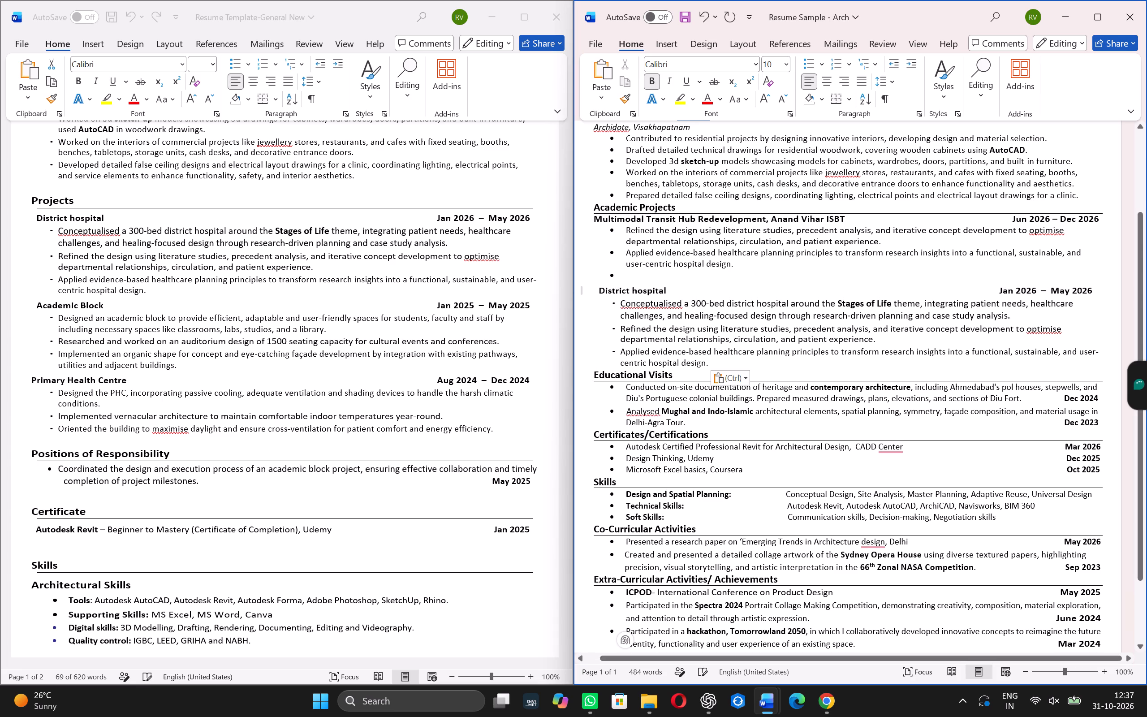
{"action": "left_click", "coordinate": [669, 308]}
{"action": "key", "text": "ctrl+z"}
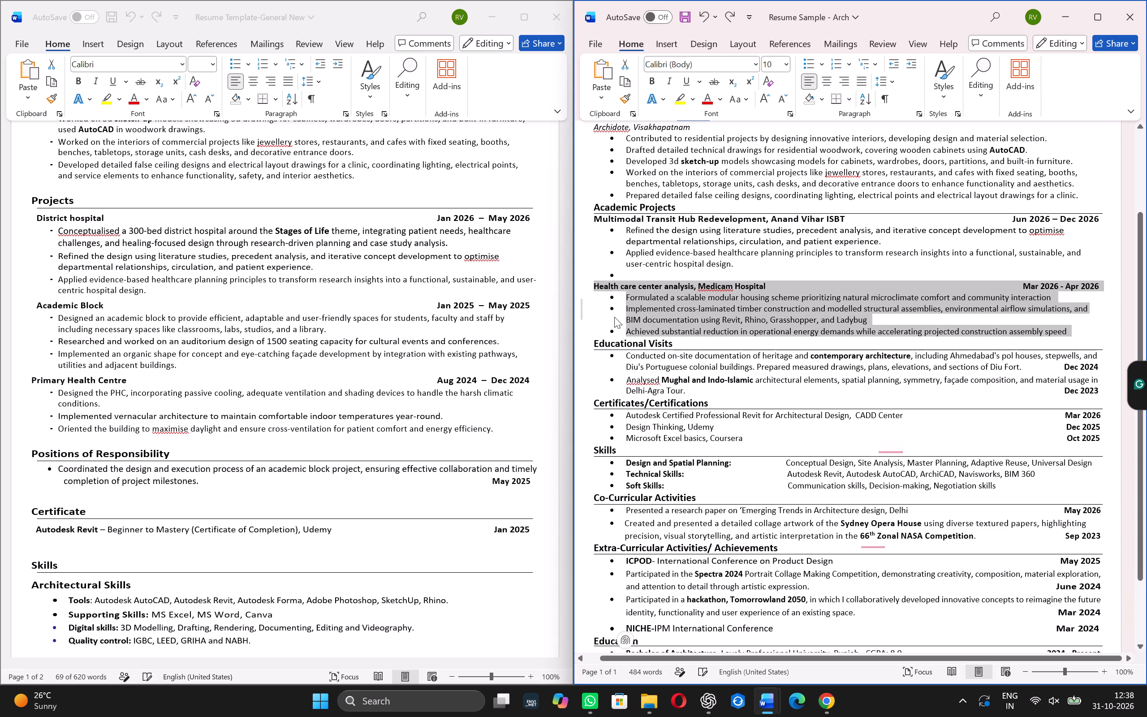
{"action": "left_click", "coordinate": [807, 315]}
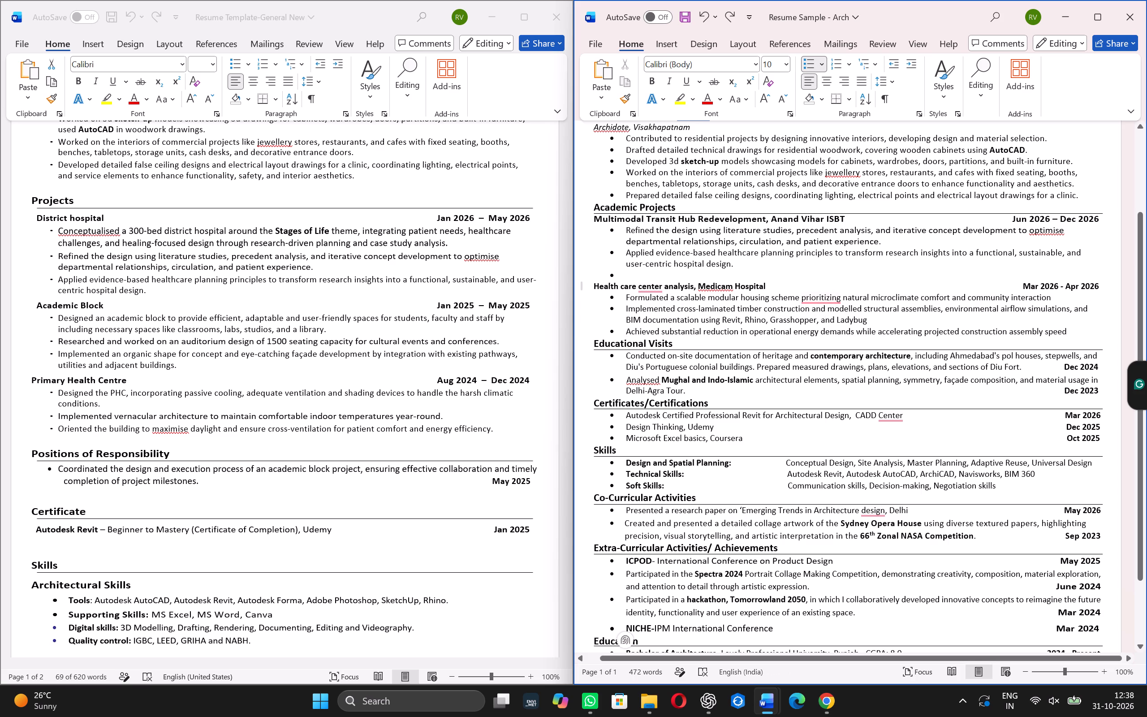
Replace the "Health care center analysis, Medicam Hospital" heading line and dates with the template's "District hospital" heading line, Jan 2026 – May 2026.
{"action": "left_click", "coordinate": [26, 213]}
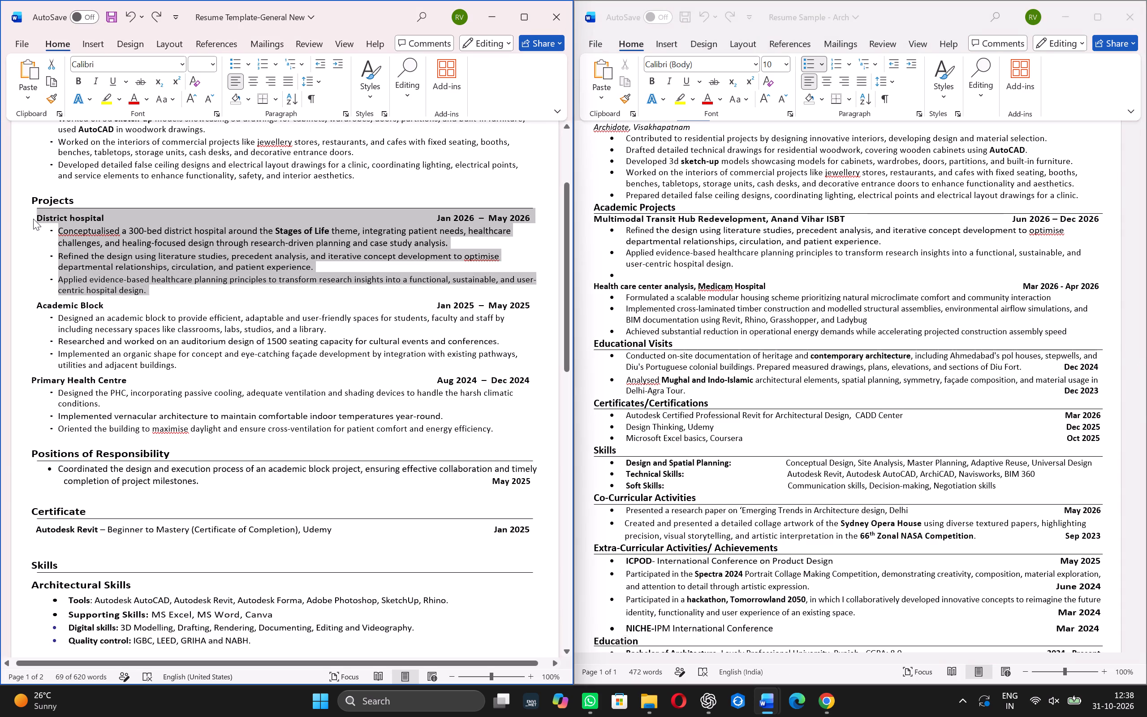
{"action": "left_click", "coordinate": [33, 219]}
{"action": "left_click_drag", "start_coordinate": [32, 219], "coordinate": [162, 227]}
{"action": "left_click_drag", "start_coordinate": [173, 227], "coordinate": [534, 217]}
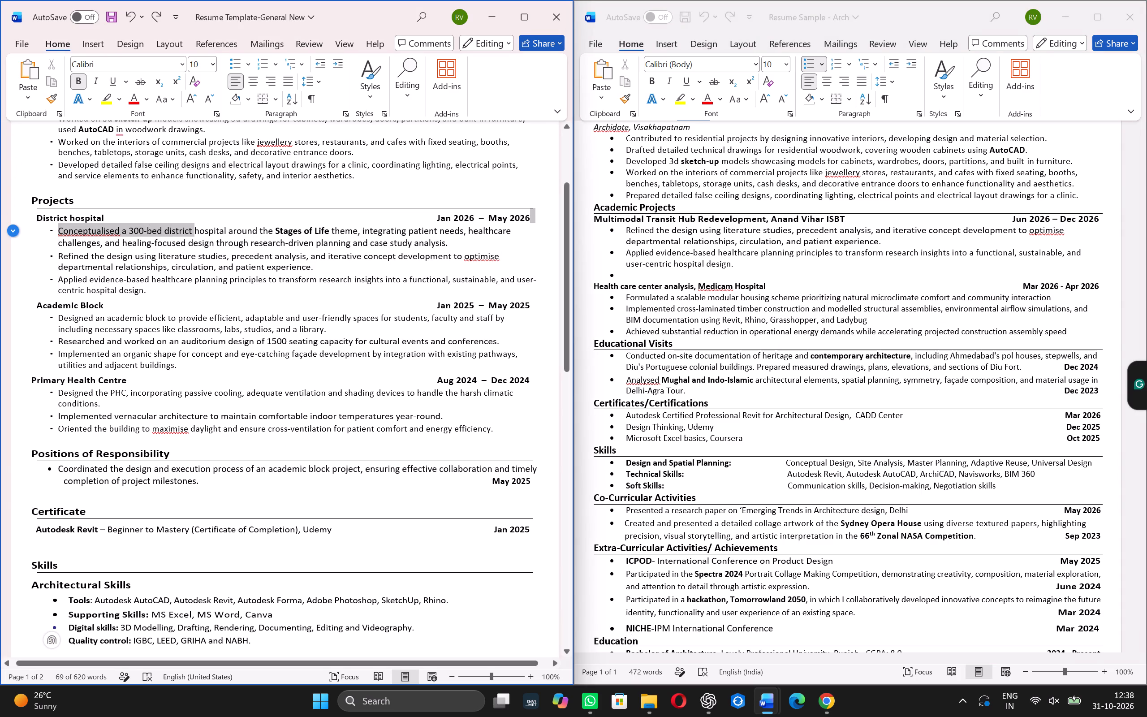
{"action": "left_click_drag", "start_coordinate": [534, 217], "coordinate": [38, 217]}
{"action": "left_click", "coordinate": [34, 233]}
{"action": "left_click", "coordinate": [35, 219]}
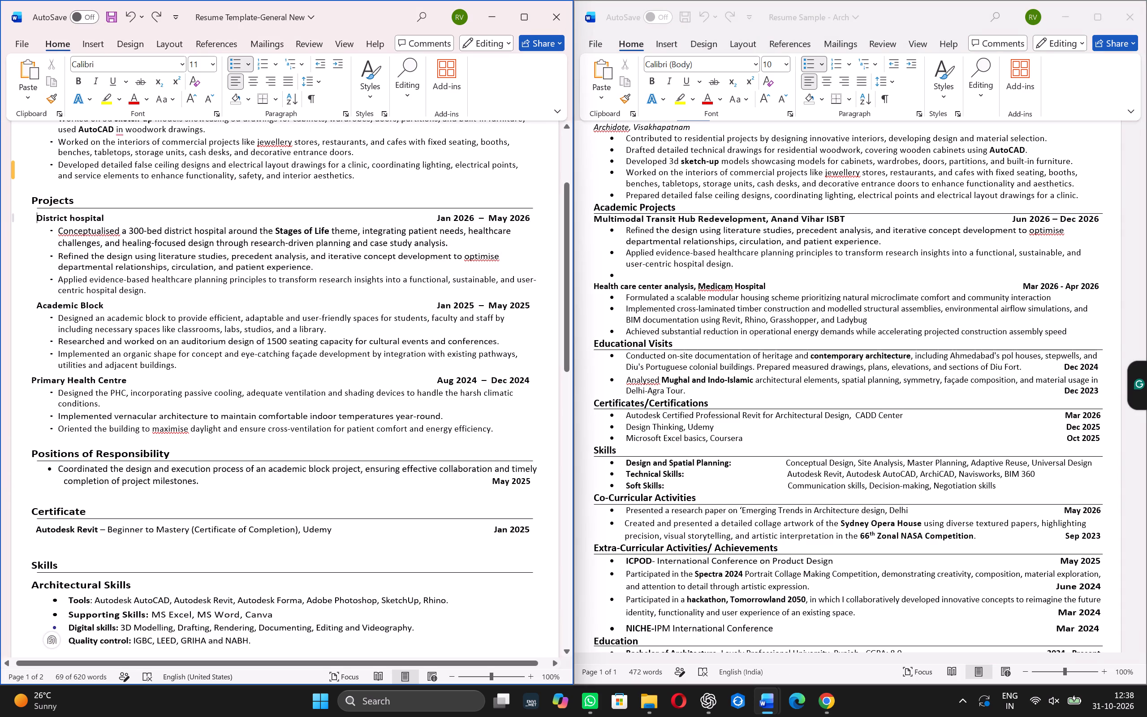
{"action": "left_click_drag", "start_coordinate": [36, 217], "coordinate": [521, 210]}
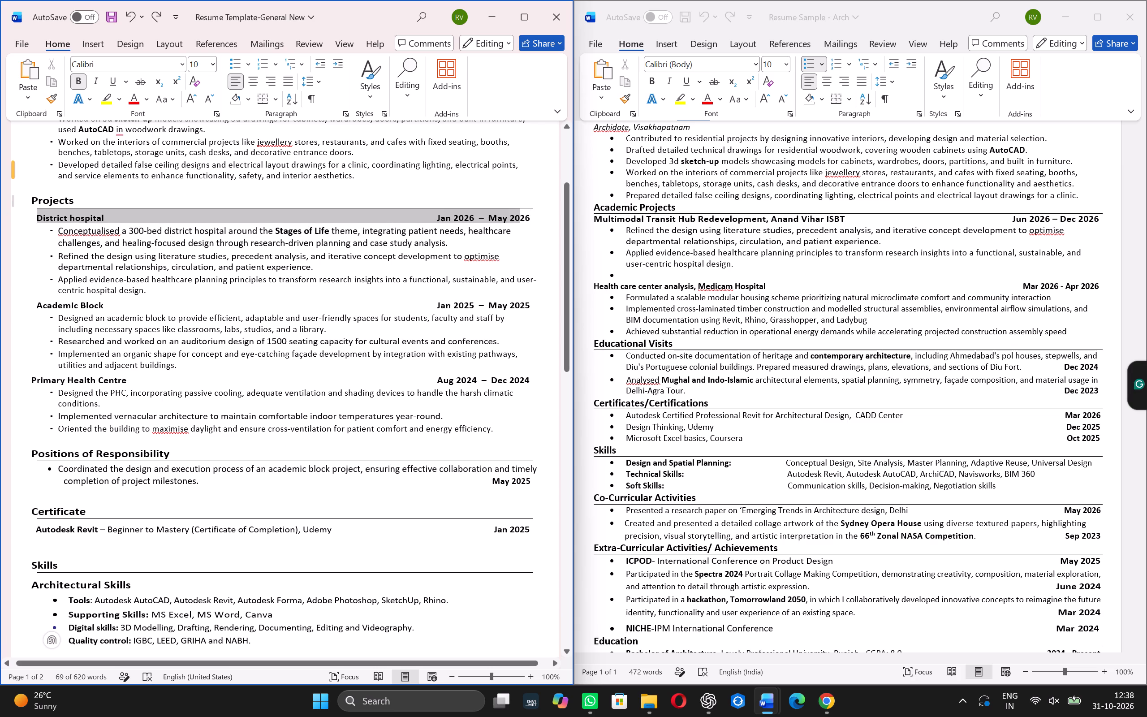
{"action": "left_click_drag", "start_coordinate": [521, 210], "coordinate": [532, 217]}
{"action": "key", "text": "ctrl+c"}
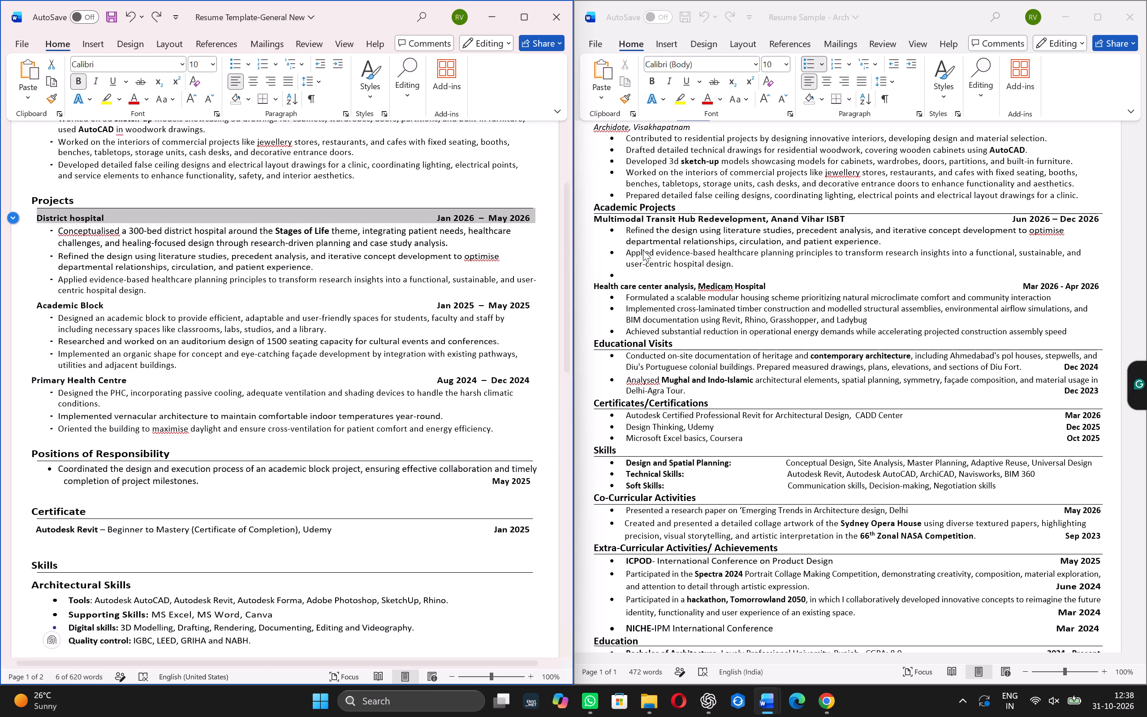
{"action": "left_click", "coordinate": [583, 288]}
{"action": "left_click", "coordinate": [590, 286]}
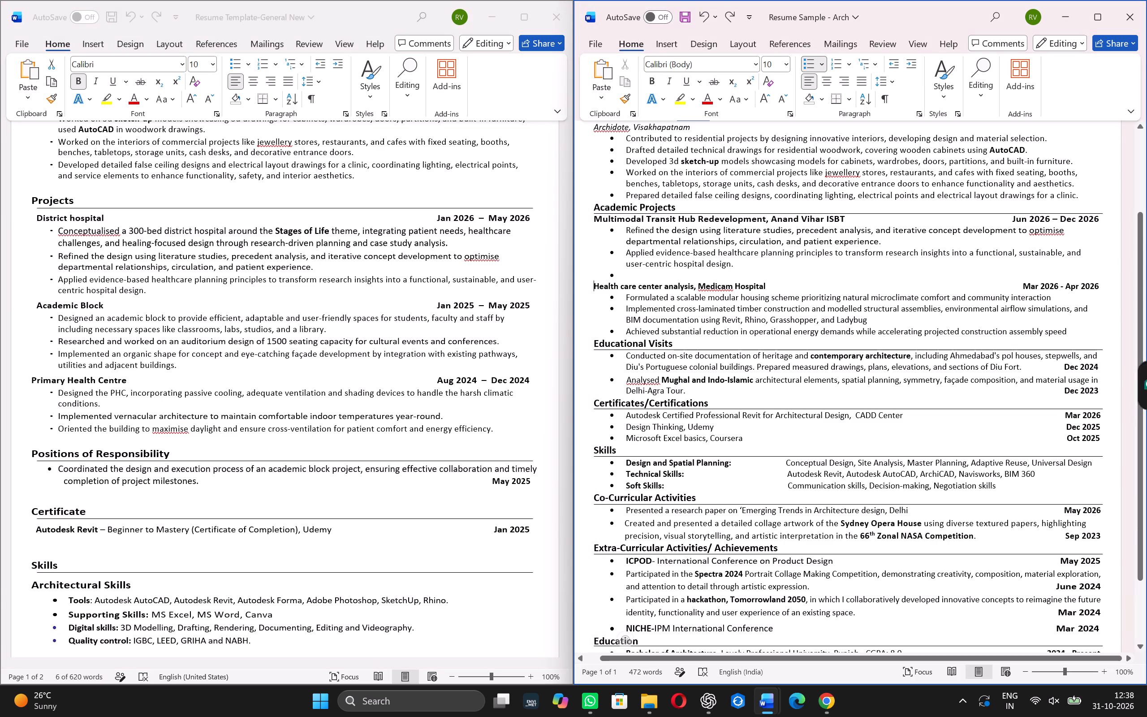
{"action": "left_click_drag", "start_coordinate": [590, 286], "coordinate": [1113, 286]}
{"action": "key", "text": "ctrl+v"}
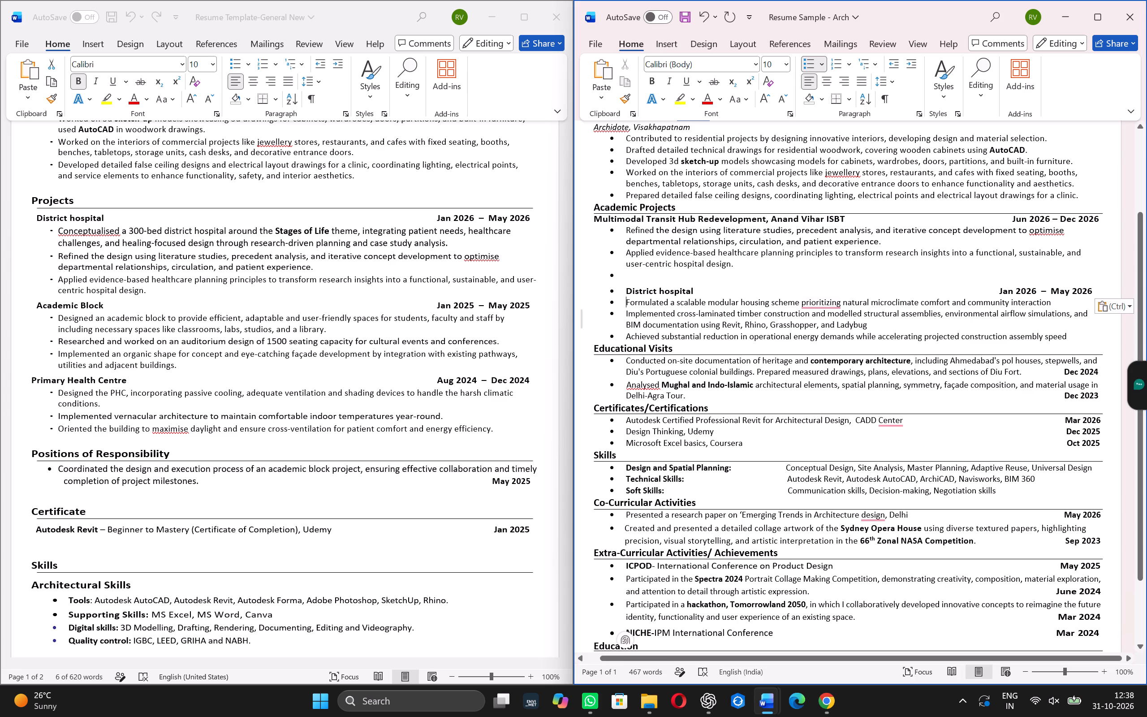
Remove the bullet and indent from the District hospital heading so it aligns with the Multimodal Transit Hub heading.
{"action": "left_click", "coordinate": [627, 288]}
{"action": "left_click_drag", "start_coordinate": [621, 294], "coordinate": [621, 293]}
{"action": "left_click_drag", "start_coordinate": [621, 293], "coordinate": [602, 294]}
{"action": "key", "text": "BackSpace"}
{"action": "key", "text": "BackSpace"}
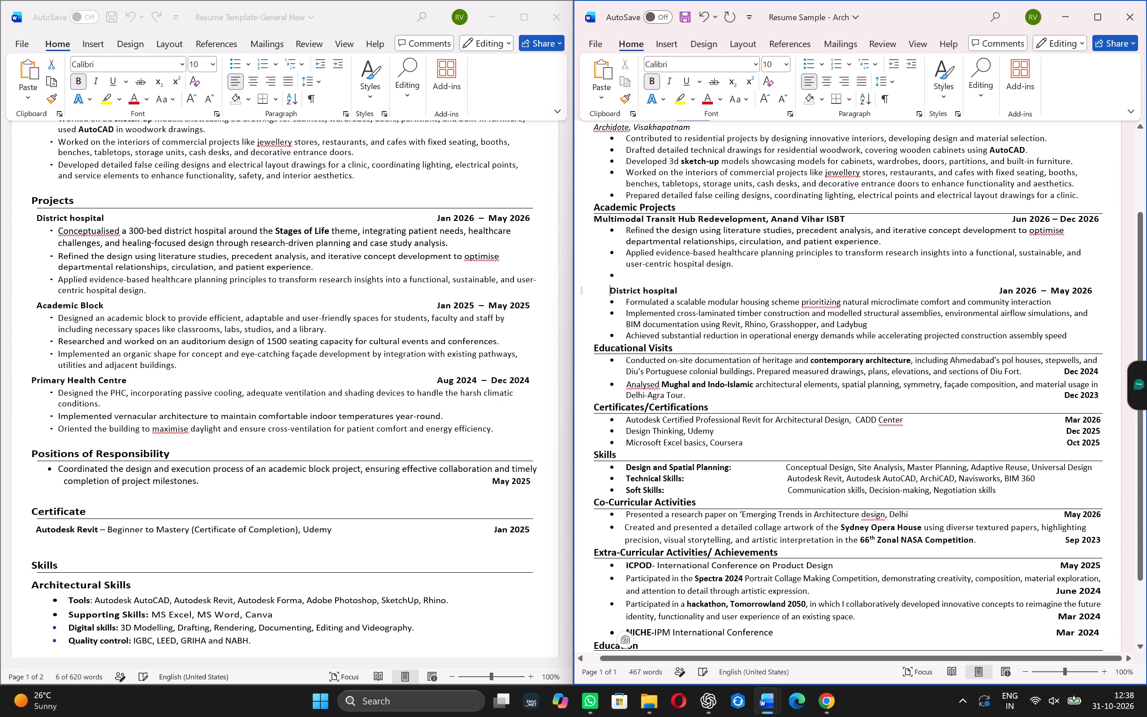
{"action": "key", "text": "BackSpace"}
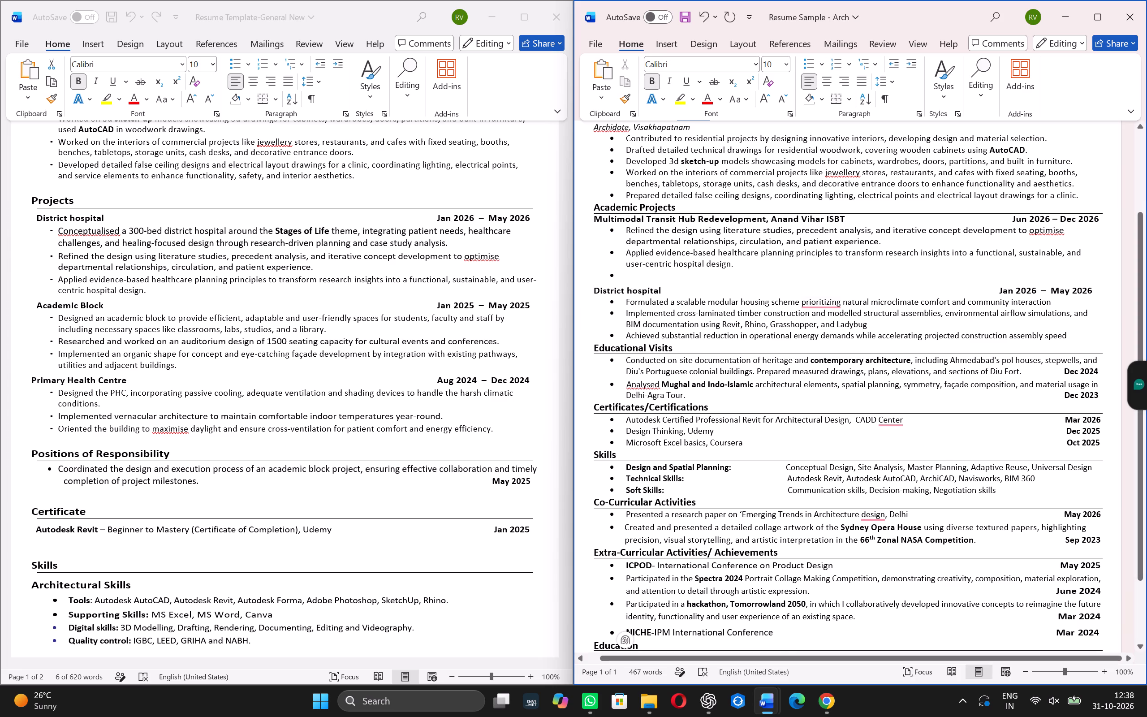
Add three spaces before the District hospital dates to shift them closer to the page's right margin.
{"action": "left_click", "coordinate": [983, 289]}
{"action": "key", "text": "space"}
{"action": "key", "text": "space"}
{"action": "key", "text": "space"}
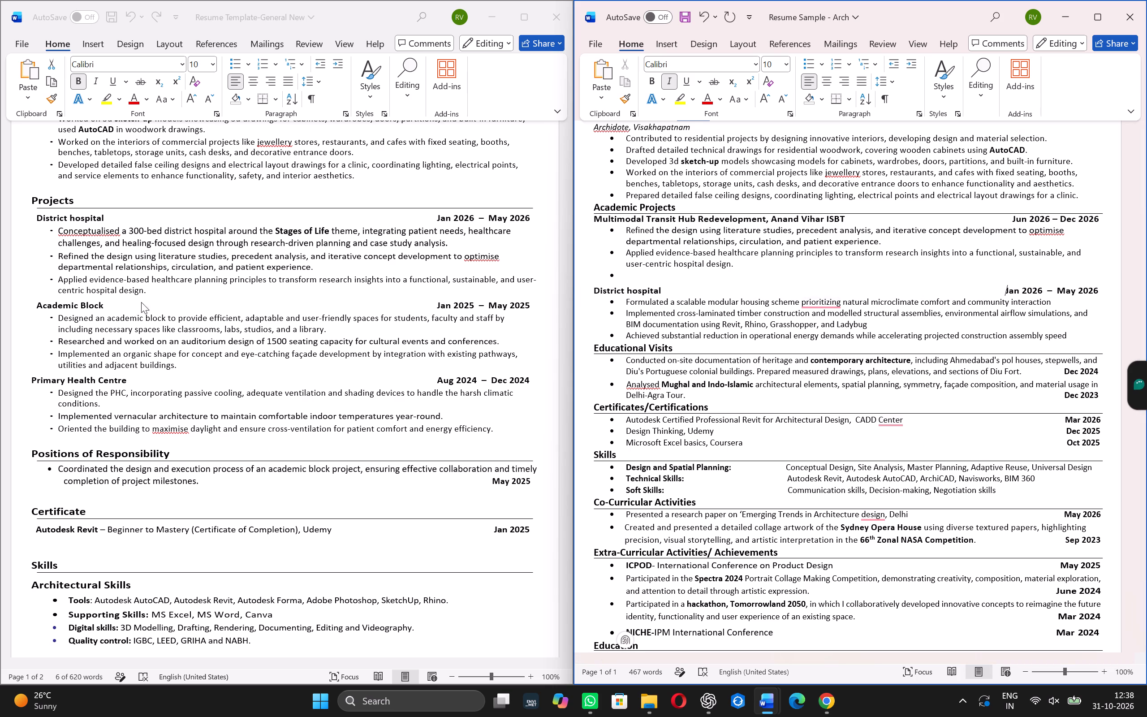
Replace the first District hospital bullet's text after "Formulated" with the general template's "Conceptualised a 300-bed district hospital" bullet text.
{"action": "left_click", "coordinate": [63, 317]}
{"action": "left_click", "coordinate": [96, 320]}
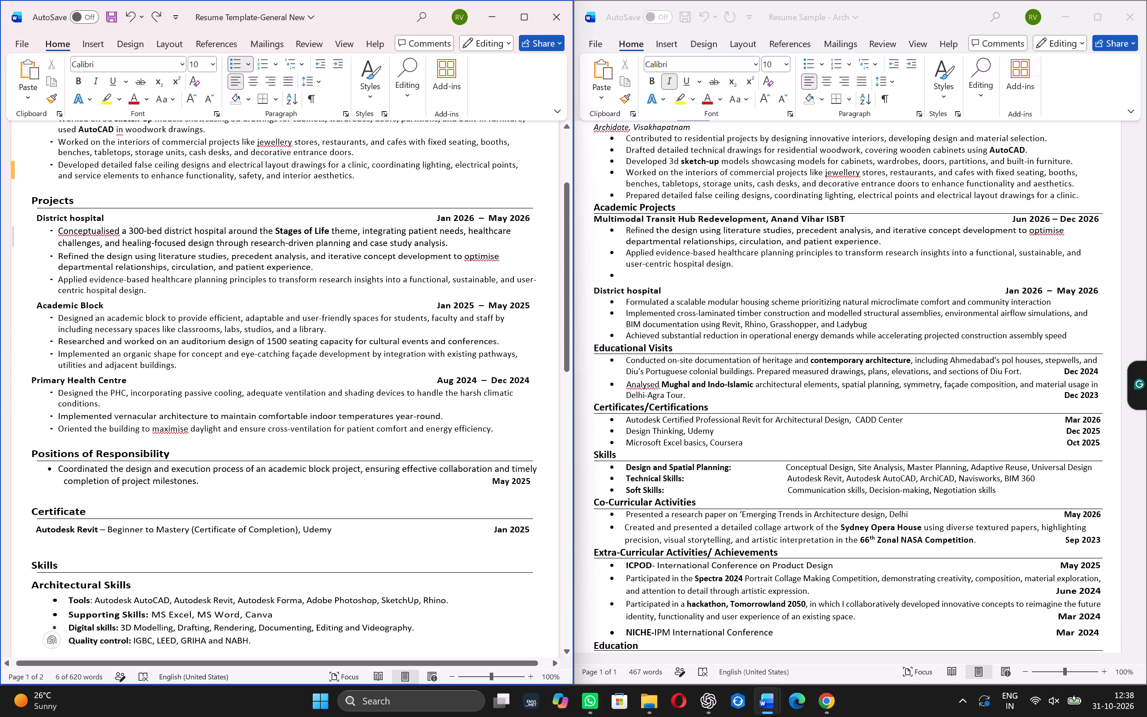
{"action": "left_click_drag", "start_coordinate": [120, 232], "coordinate": [271, 236]}
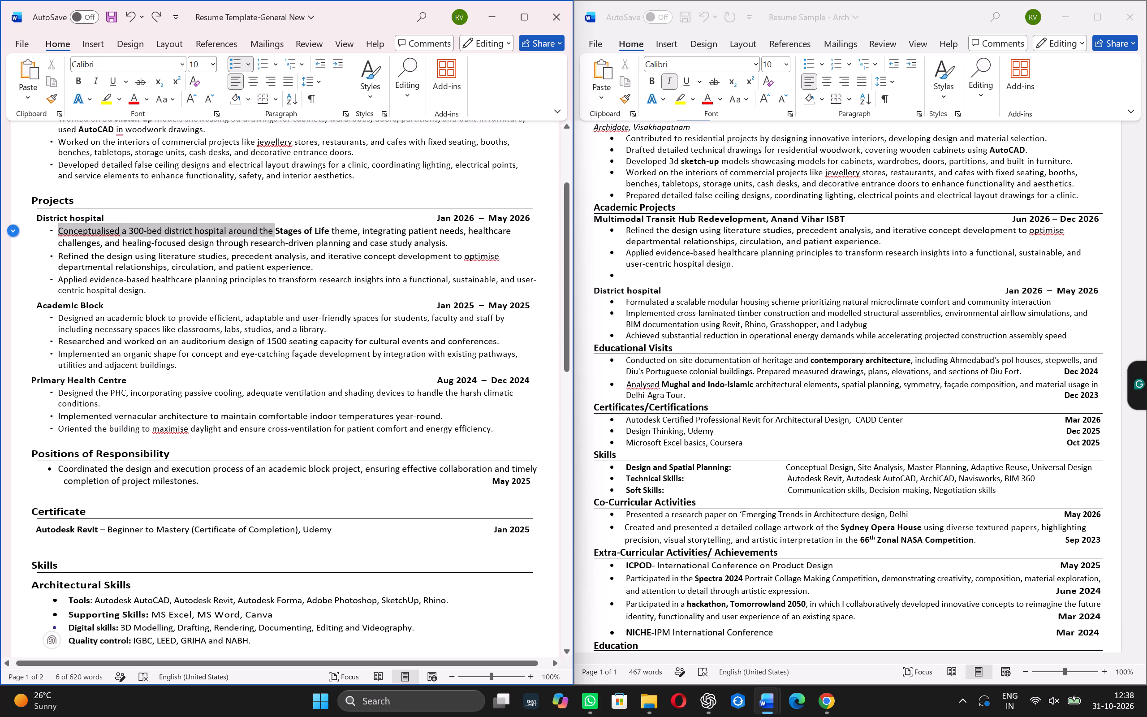
{"action": "left_click_drag", "start_coordinate": [271, 236], "coordinate": [525, 246]}
{"action": "left_click", "coordinate": [129, 225]}
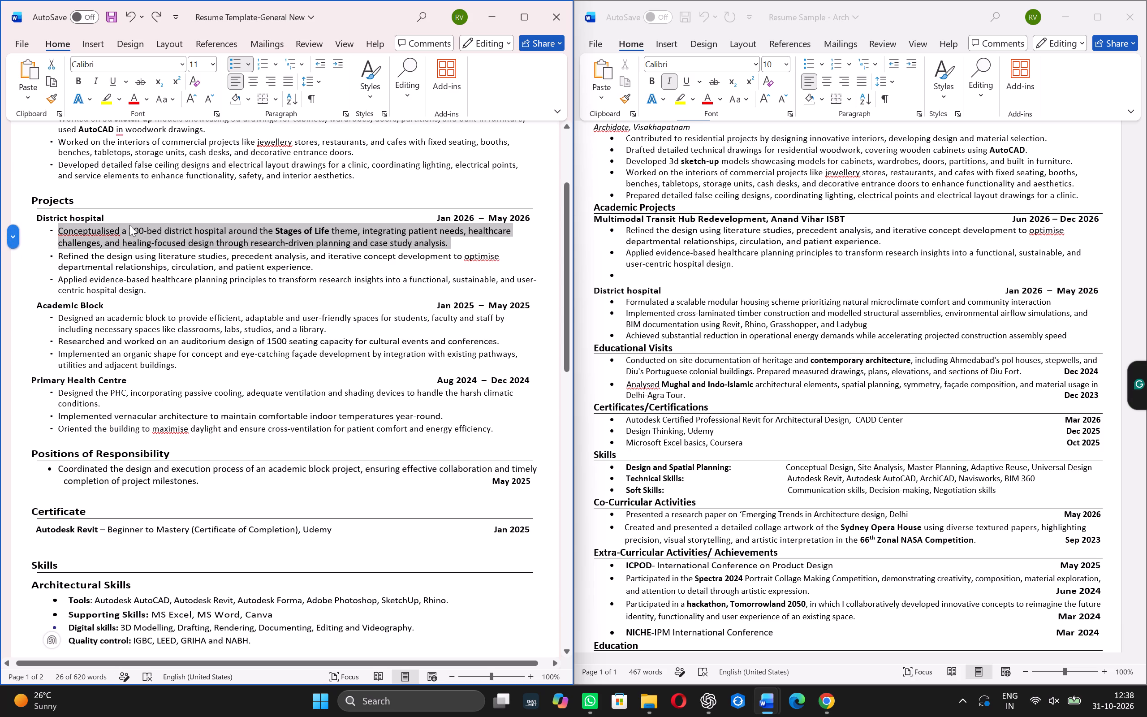
{"action": "left_click", "coordinate": [121, 233]}
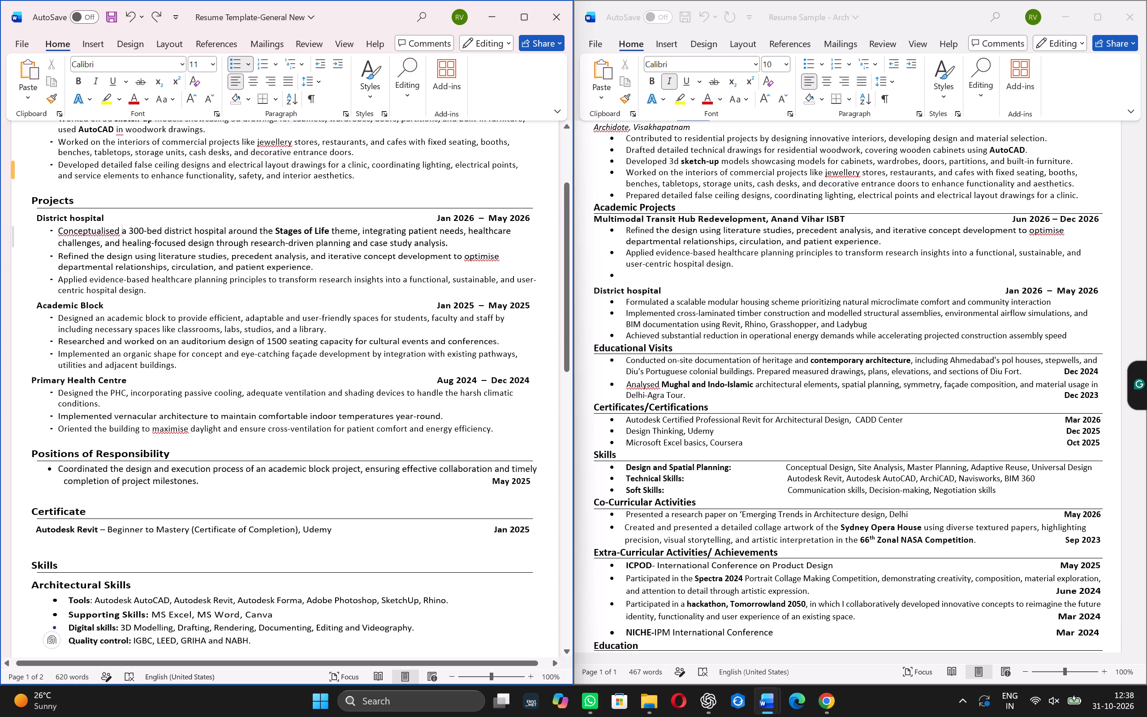
{"action": "left_click_drag", "start_coordinate": [57, 232], "coordinate": [449, 246]}
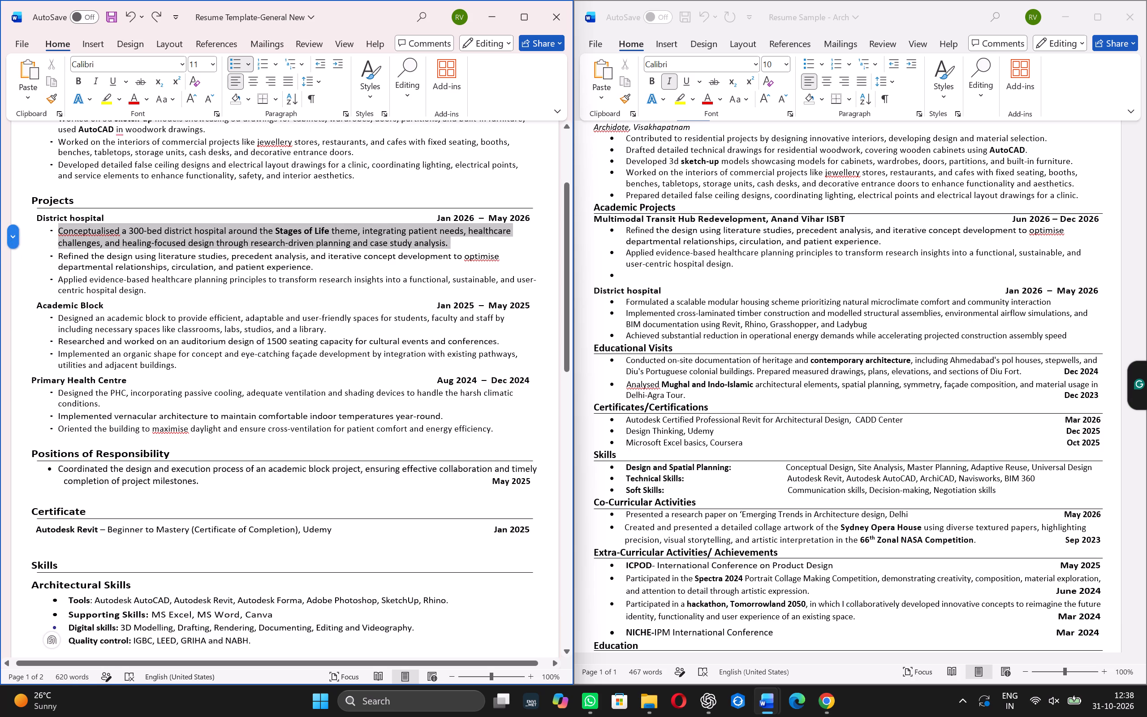
{"action": "left_click_drag", "start_coordinate": [449, 246], "coordinate": [447, 246]}
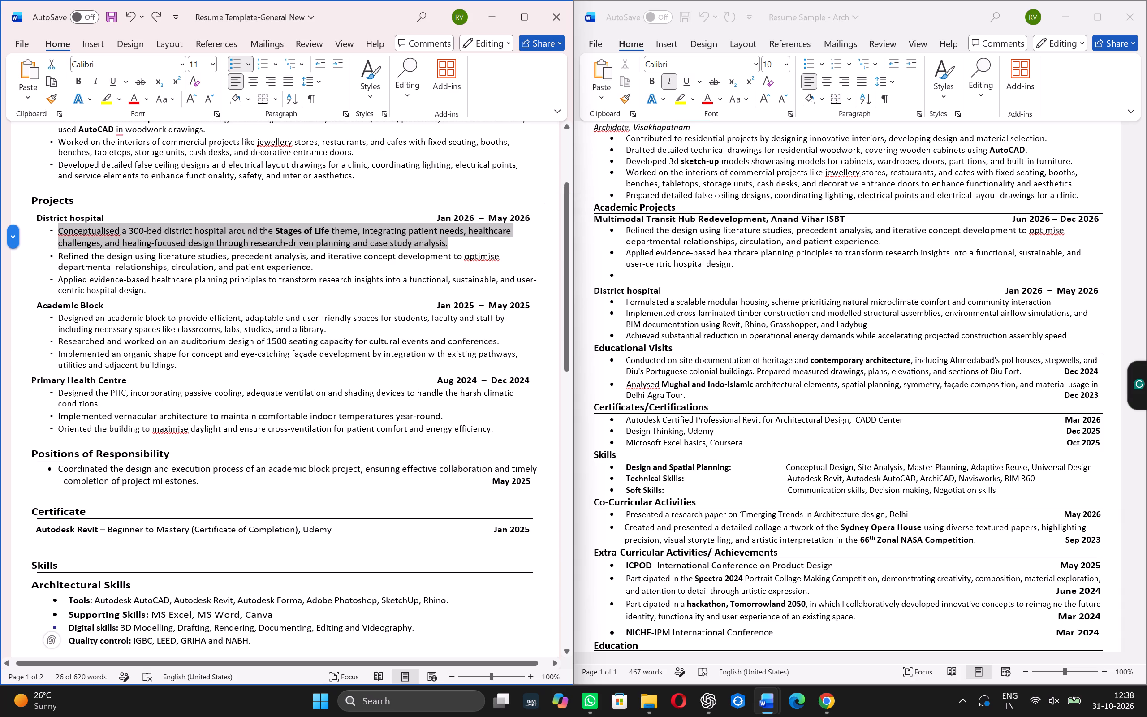
{"action": "key", "text": "ctrl+c"}
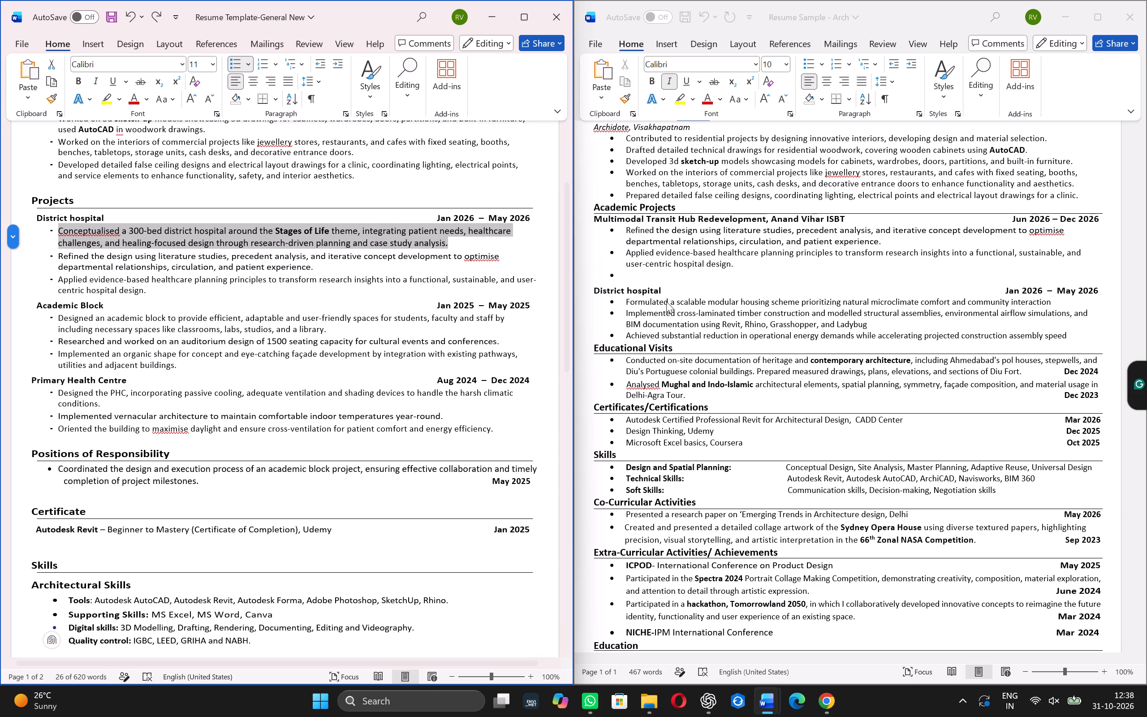
{"action": "left_click", "coordinate": [669, 301]}
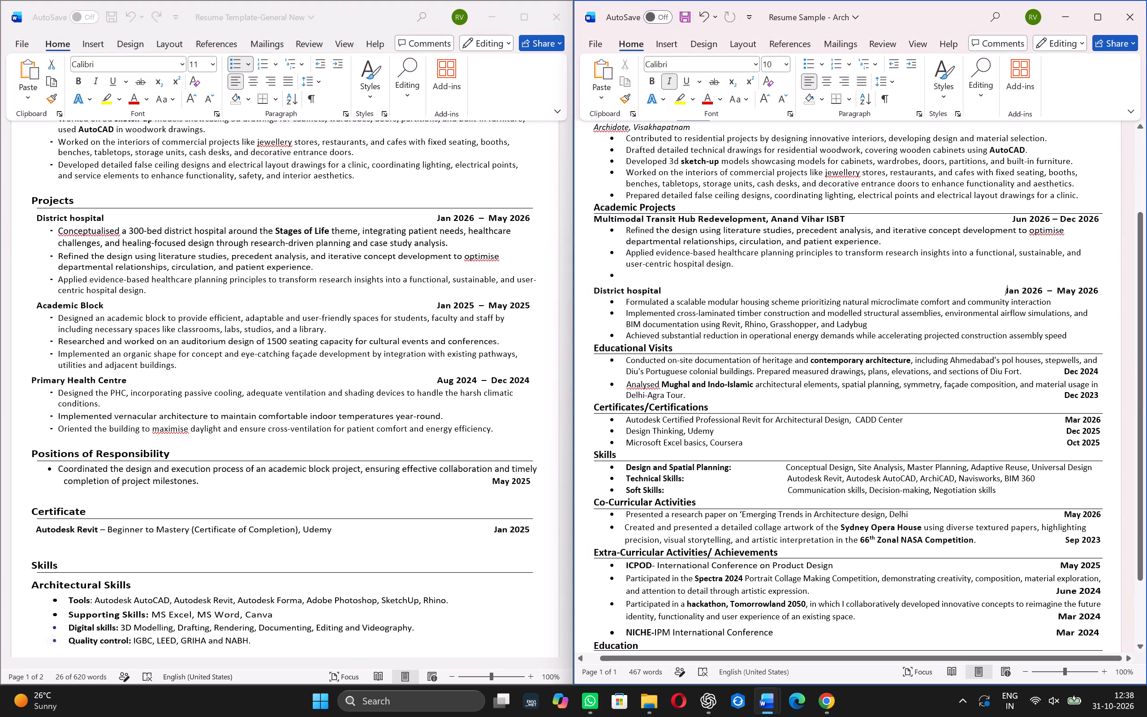
{"action": "left_click_drag", "start_coordinate": [668, 303], "coordinate": [1042, 298]}
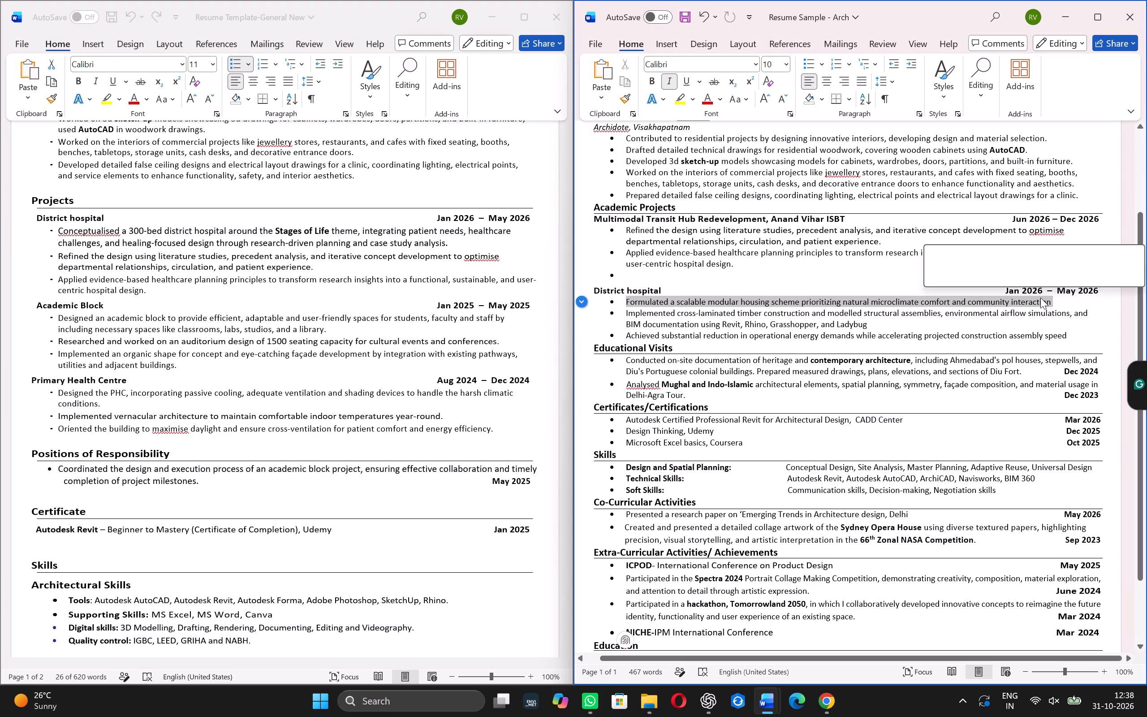
{"action": "left_click", "coordinate": [1063, 294]}
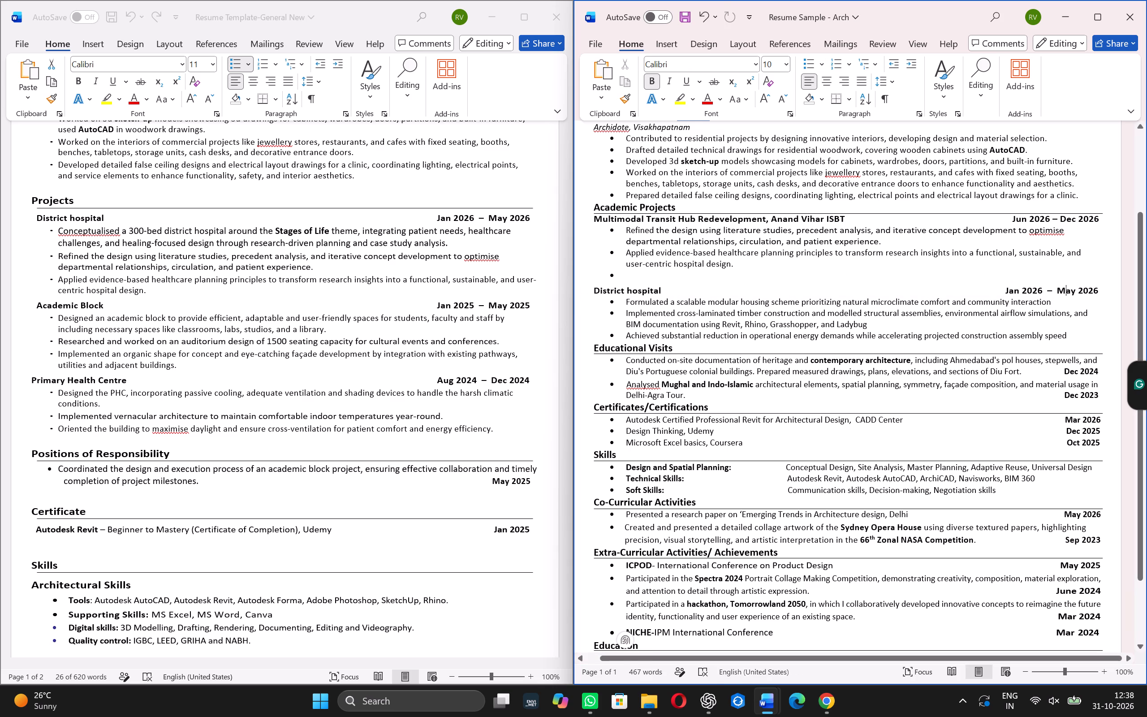
{"action": "left_click", "coordinate": [1054, 305]}
{"action": "left_click_drag", "start_coordinate": [1054, 305], "coordinate": [674, 303]}
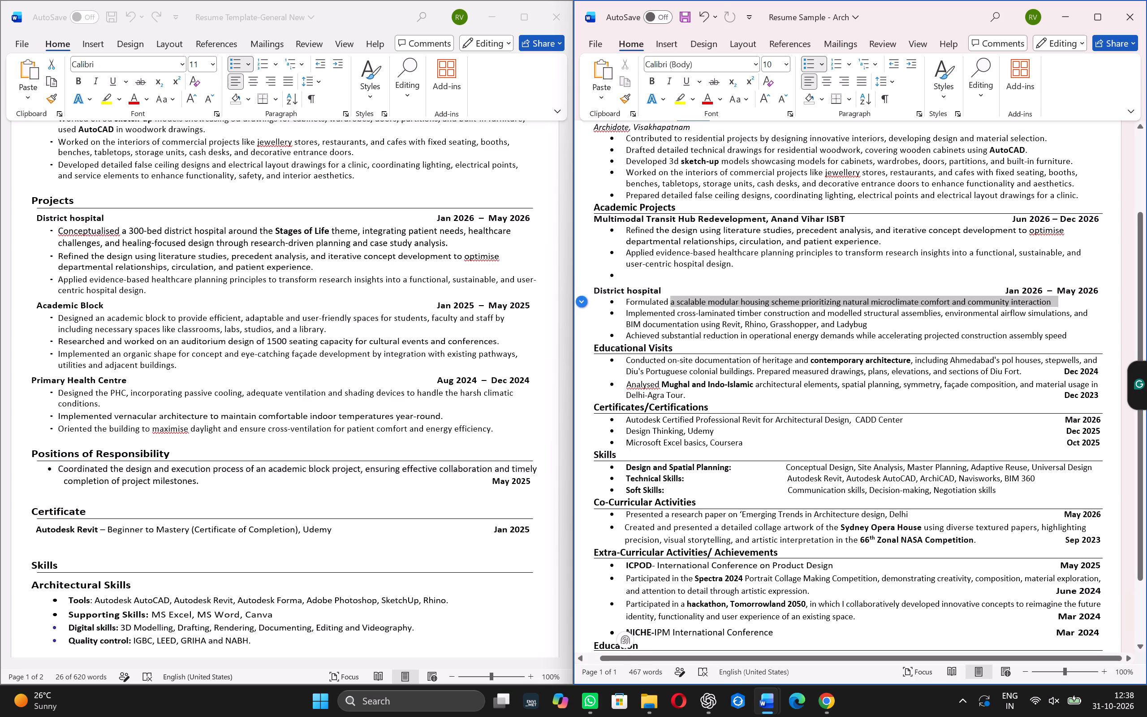
{"action": "left_click_drag", "start_coordinate": [674, 303], "coordinate": [673, 303]}
{"action": "key", "text": "ctrl+v"}
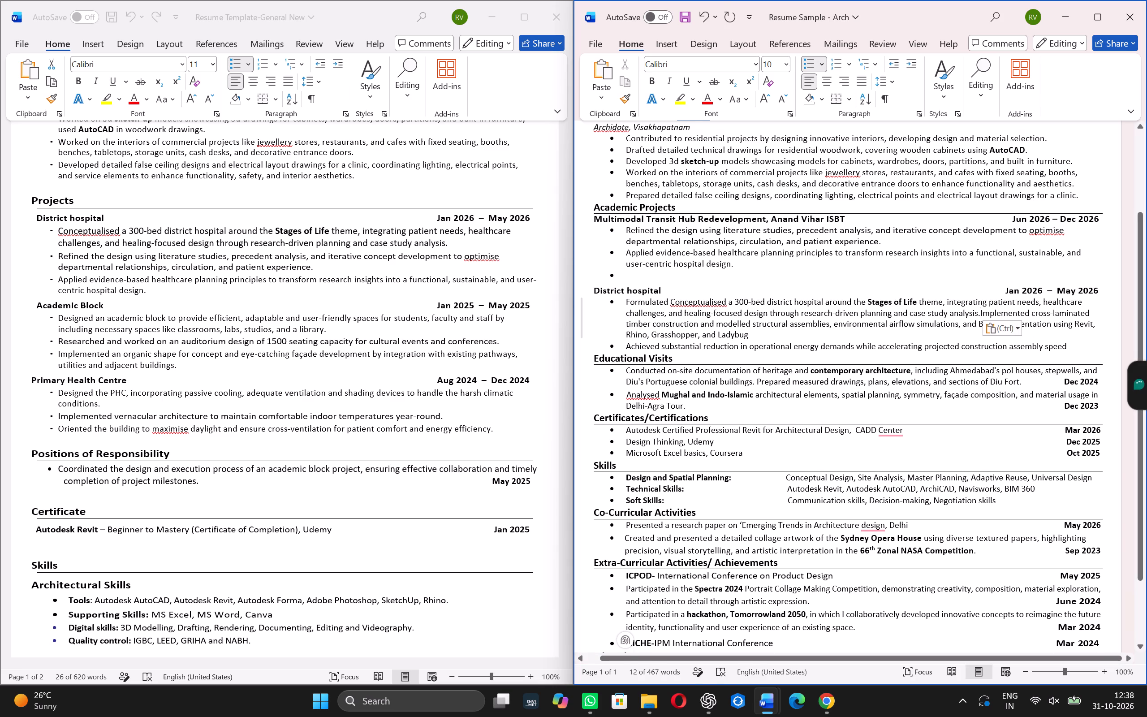
Delete the leftover word "Formulated" from the first District hospital bullet and split "Implemented cross-laminated timber construction" into its own bullet.
{"action": "left_click", "coordinate": [672, 301]}
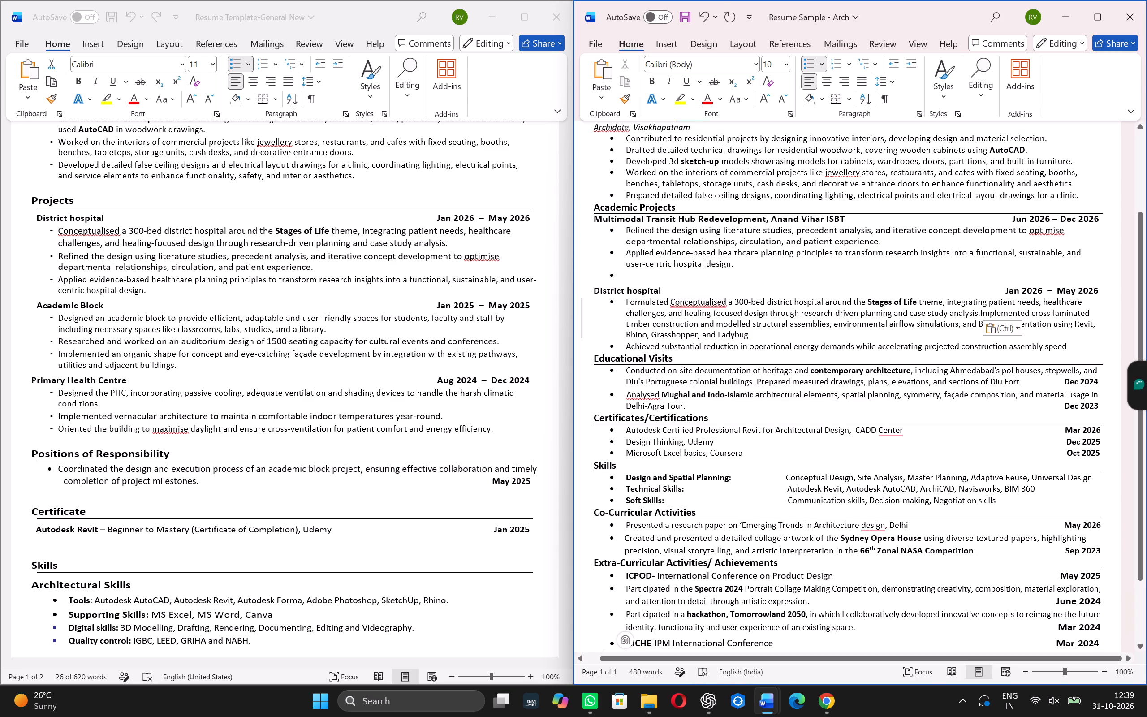
{"action": "left_click_drag", "start_coordinate": [668, 302], "coordinate": [626, 306]}
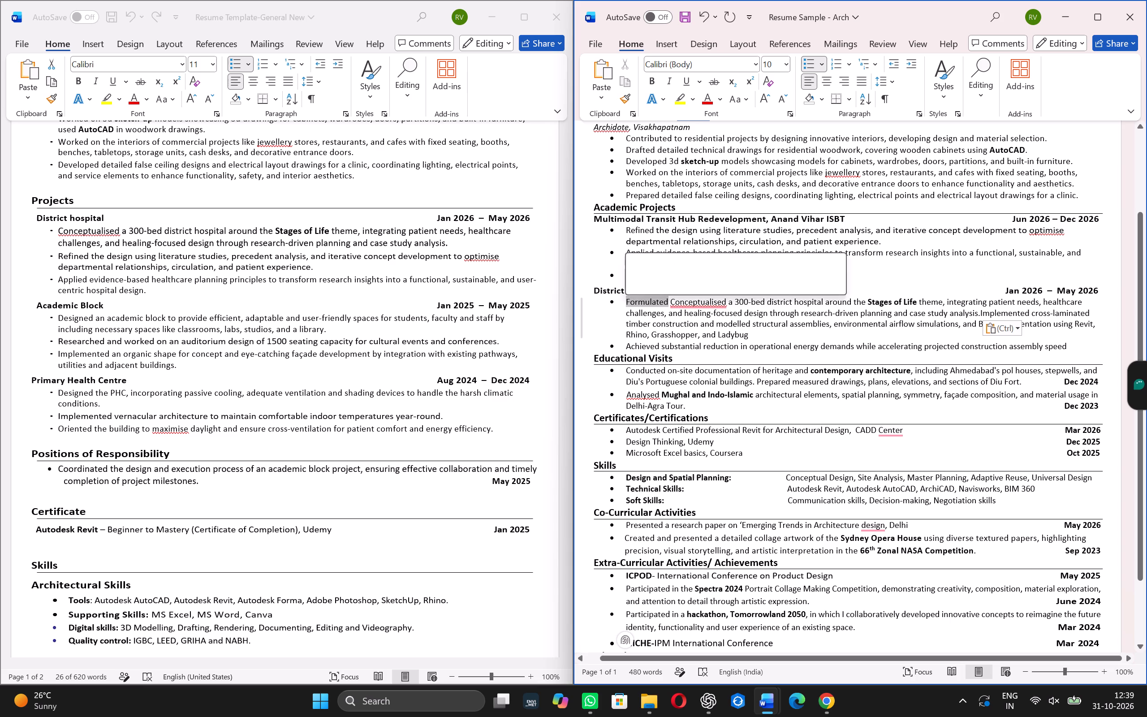
{"action": "key", "text": "BackSpace"}
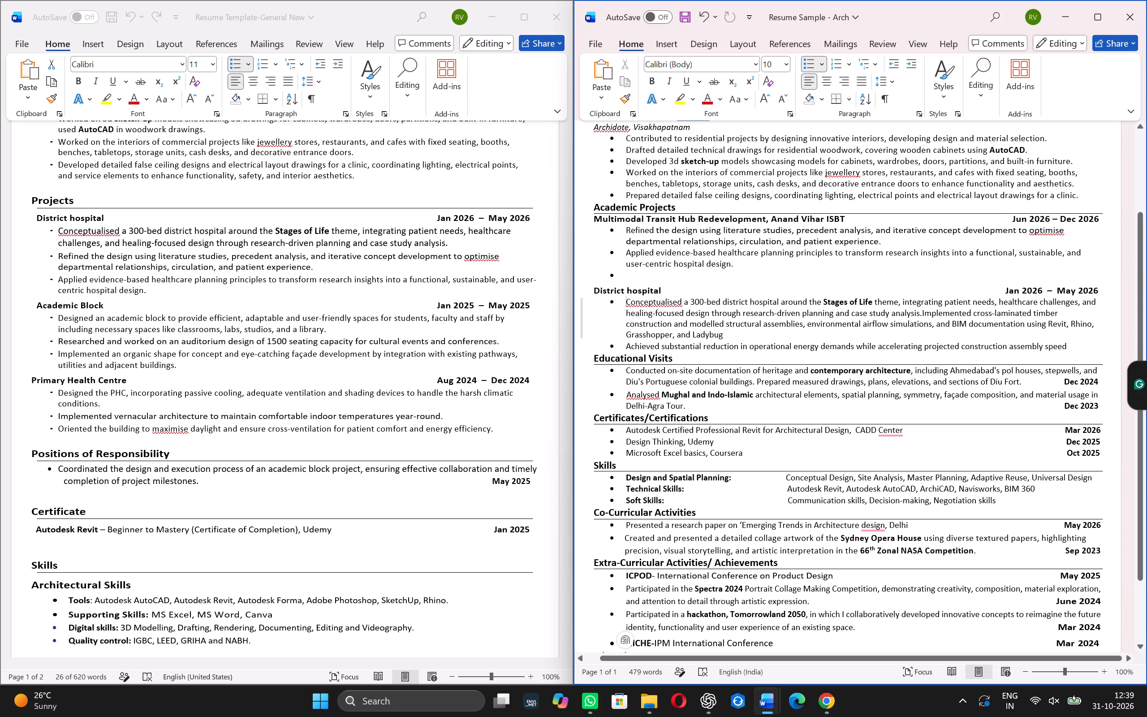
{"action": "left_click", "coordinate": [923, 314]}
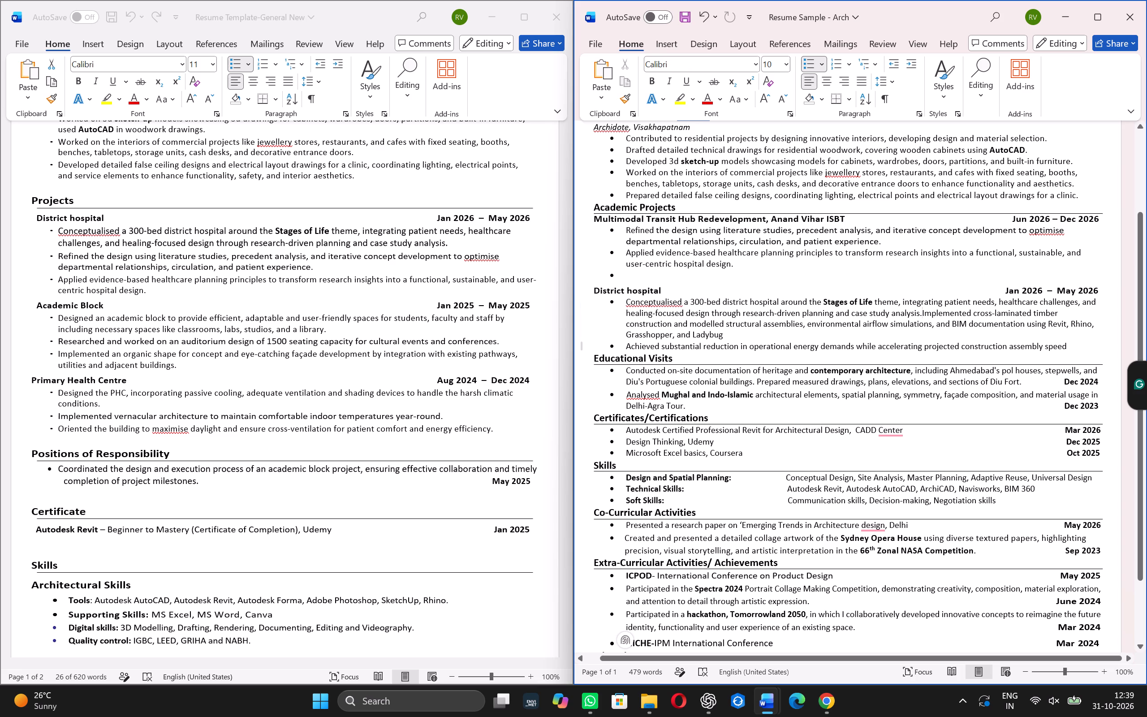
{"action": "key", "text": "Return"}
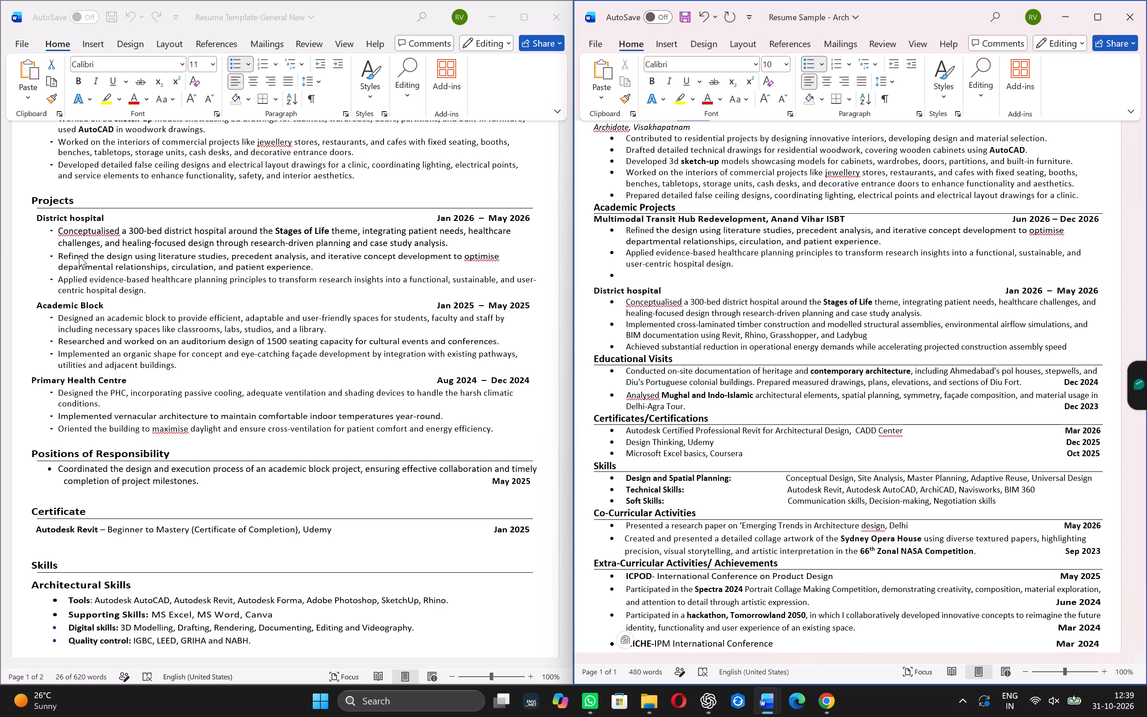
Replace the whole "Implemented cross-laminated timber construction" bullet with the template's District hospital bullet "Refined the design using literature studies".
{"action": "left_click", "coordinate": [79, 256]}
{"action": "left_click", "coordinate": [59, 253]}
{"action": "left_click_drag", "start_coordinate": [59, 257], "coordinate": [235, 259]}
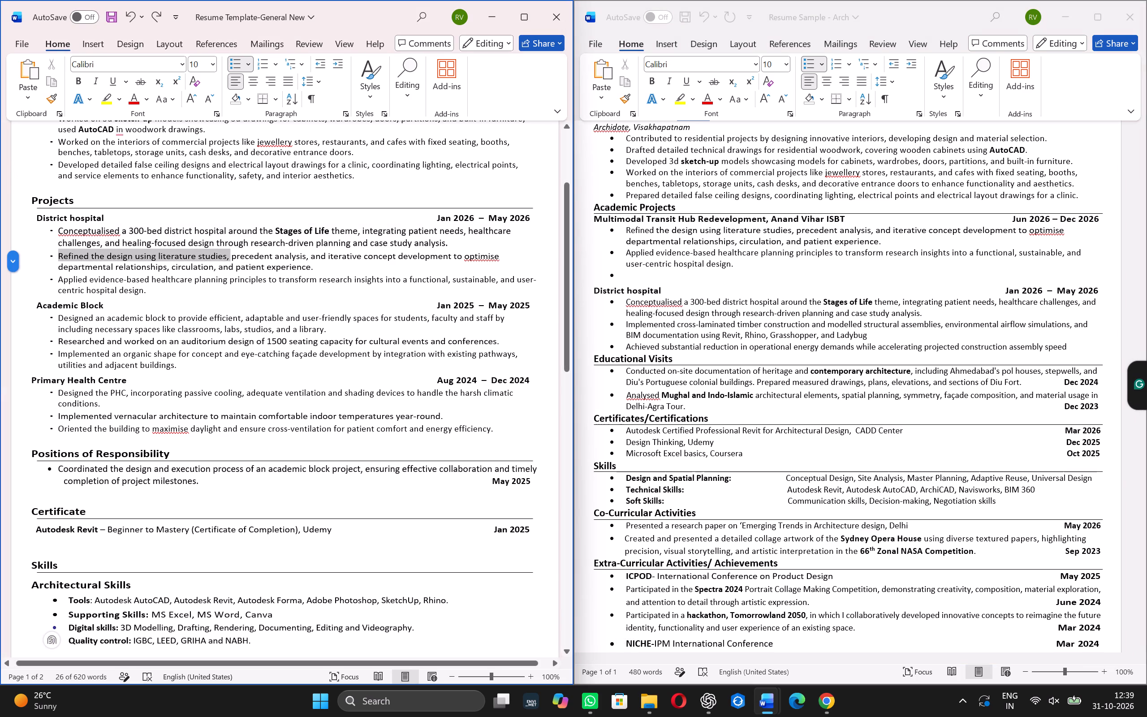
{"action": "left_click_drag", "start_coordinate": [235, 259], "coordinate": [314, 269]}
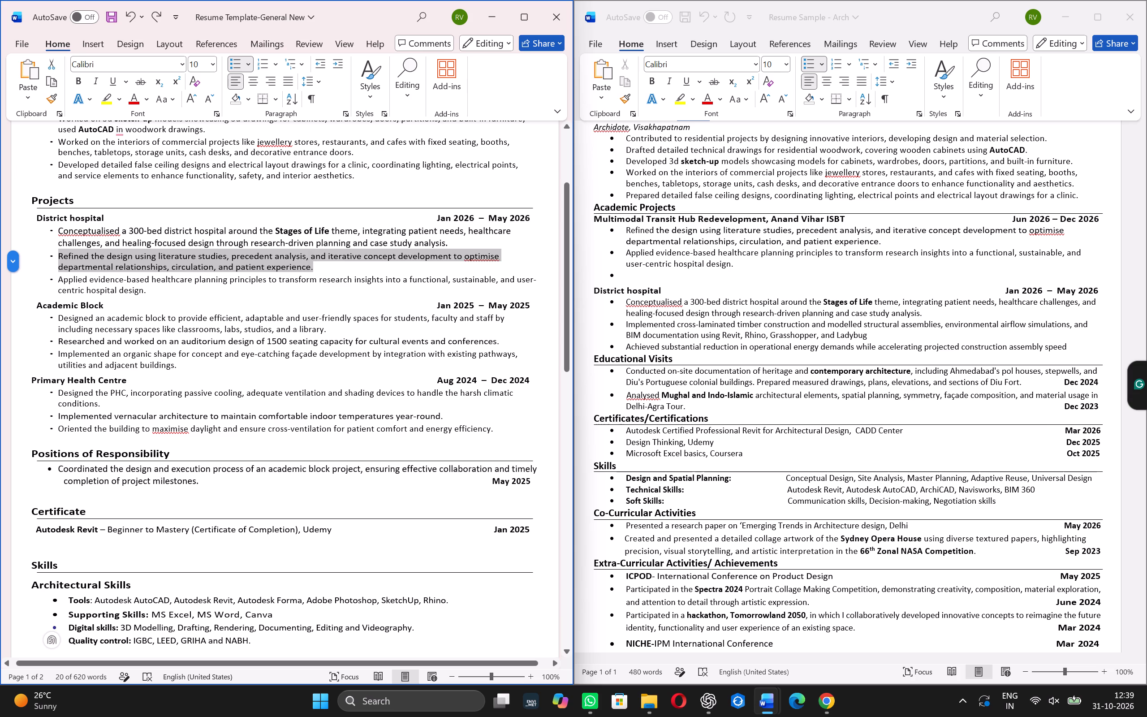
{"action": "key", "text": "ctrl+c"}
{"action": "left_click", "coordinate": [682, 329]}
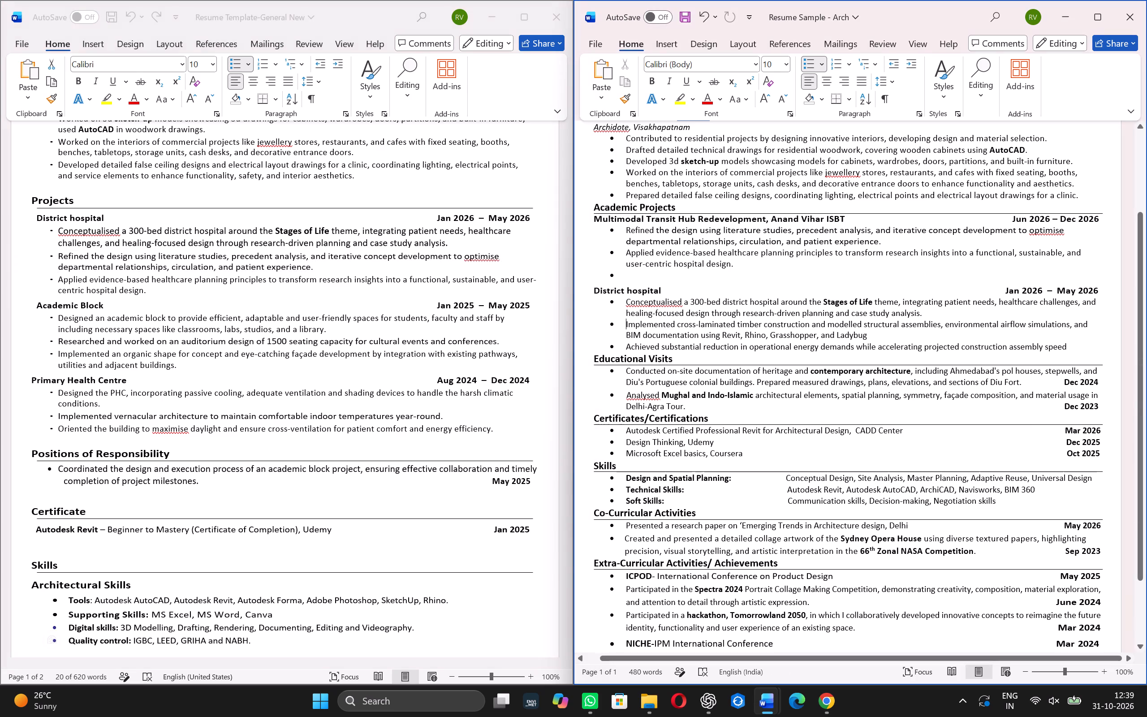
{"action": "left_click", "coordinate": [678, 326]}
{"action": "left_click_drag", "start_coordinate": [676, 325], "coordinate": [865, 337]}
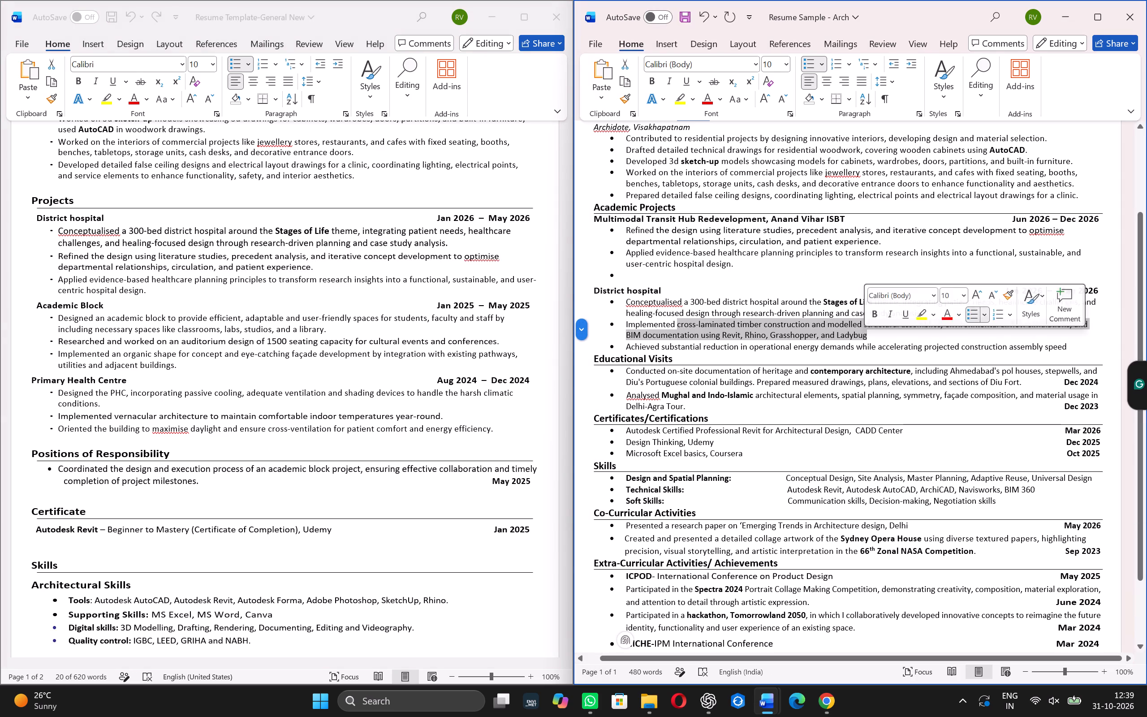
{"action": "key", "text": "ctrl+v"}
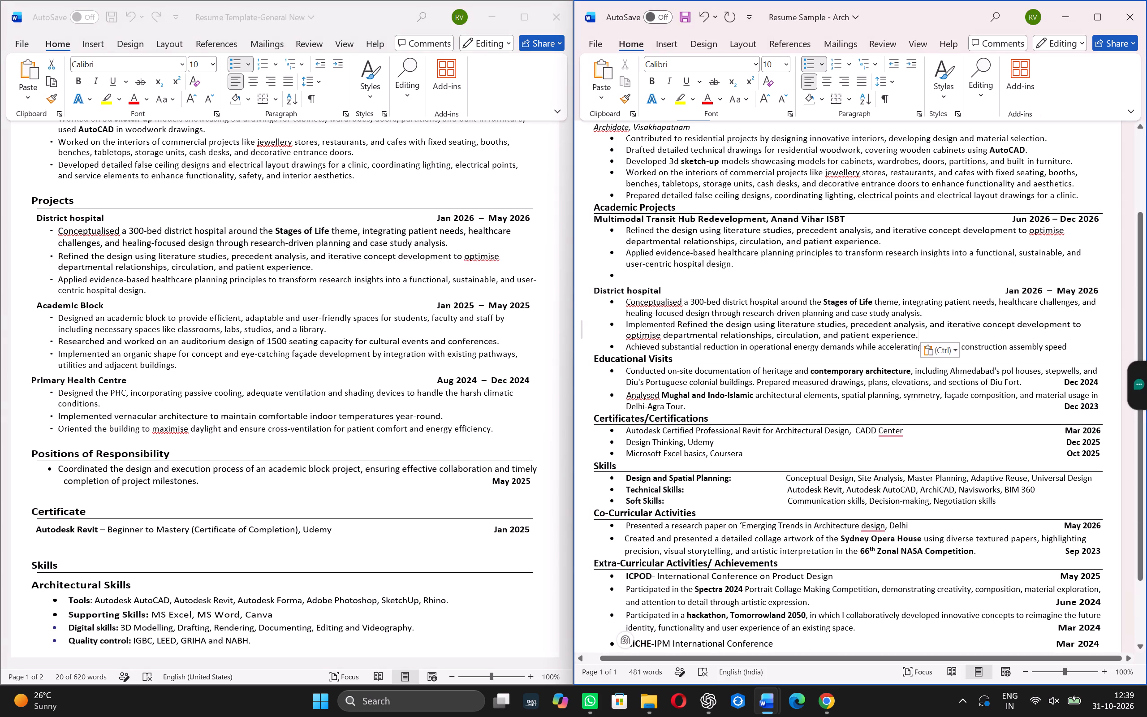
{"action": "left_click_drag", "start_coordinate": [676, 326], "coordinate": [624, 327]}
{"action": "key", "text": "BackSpace"}
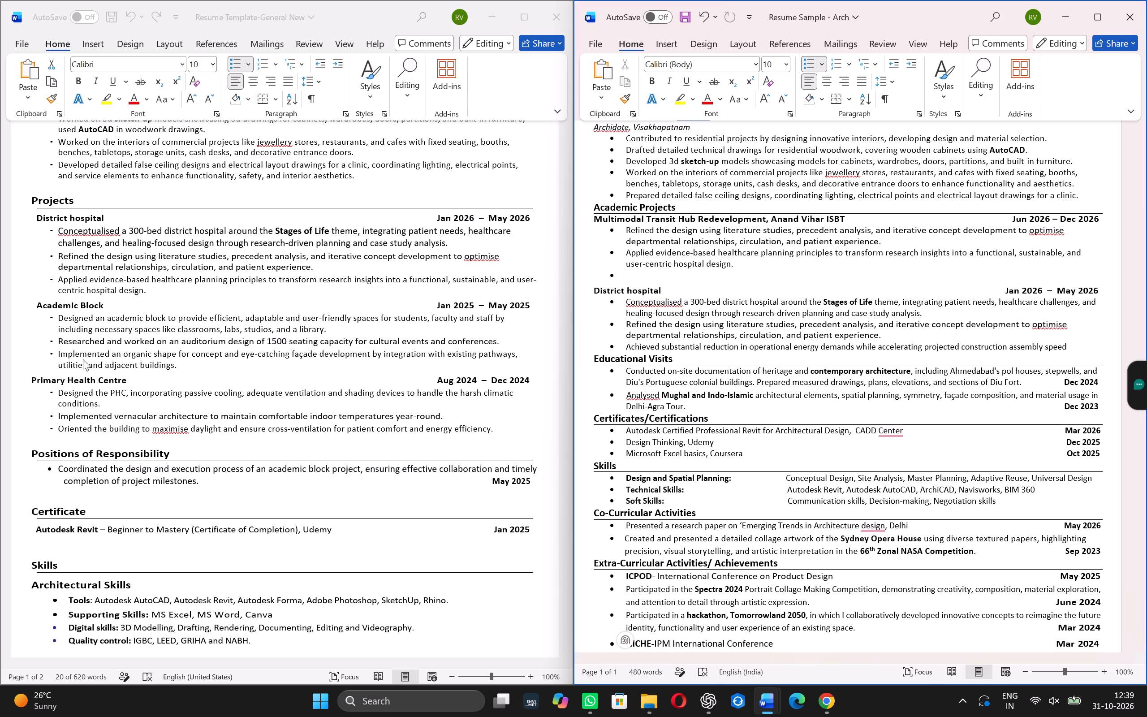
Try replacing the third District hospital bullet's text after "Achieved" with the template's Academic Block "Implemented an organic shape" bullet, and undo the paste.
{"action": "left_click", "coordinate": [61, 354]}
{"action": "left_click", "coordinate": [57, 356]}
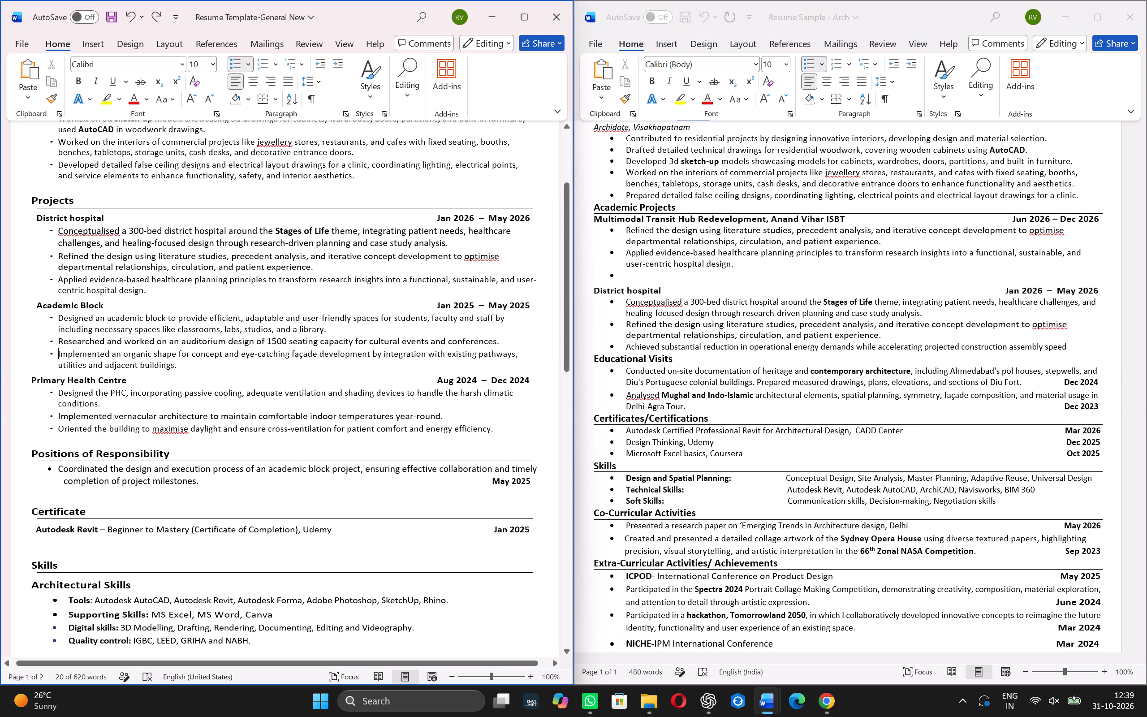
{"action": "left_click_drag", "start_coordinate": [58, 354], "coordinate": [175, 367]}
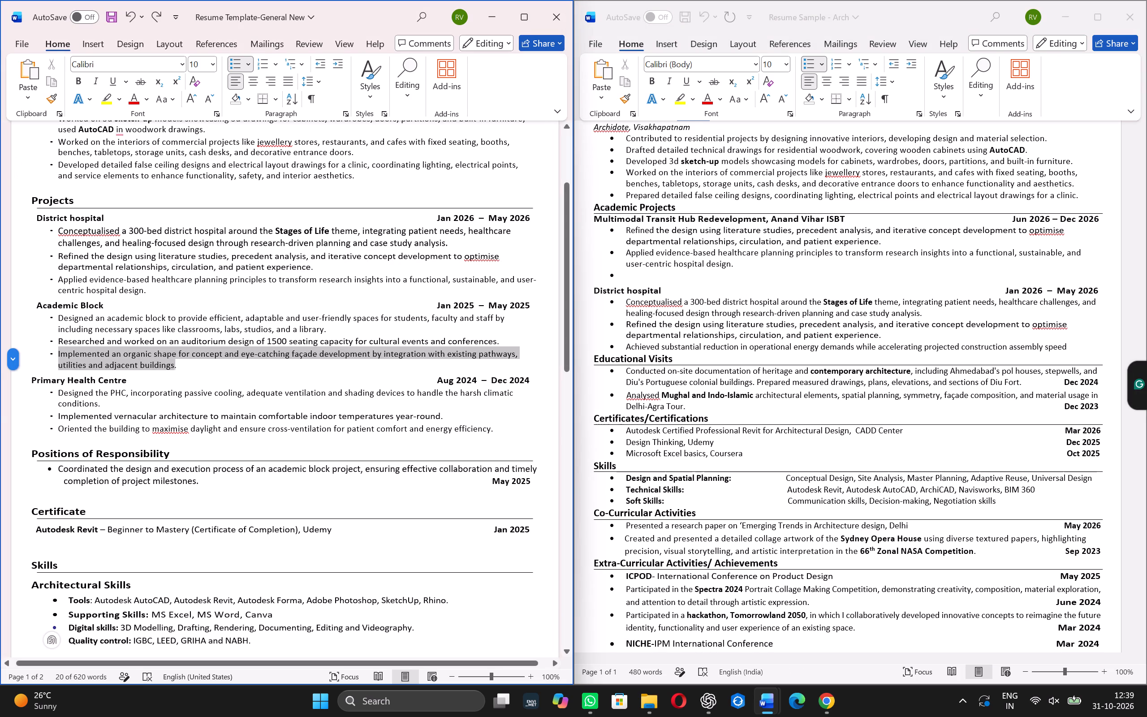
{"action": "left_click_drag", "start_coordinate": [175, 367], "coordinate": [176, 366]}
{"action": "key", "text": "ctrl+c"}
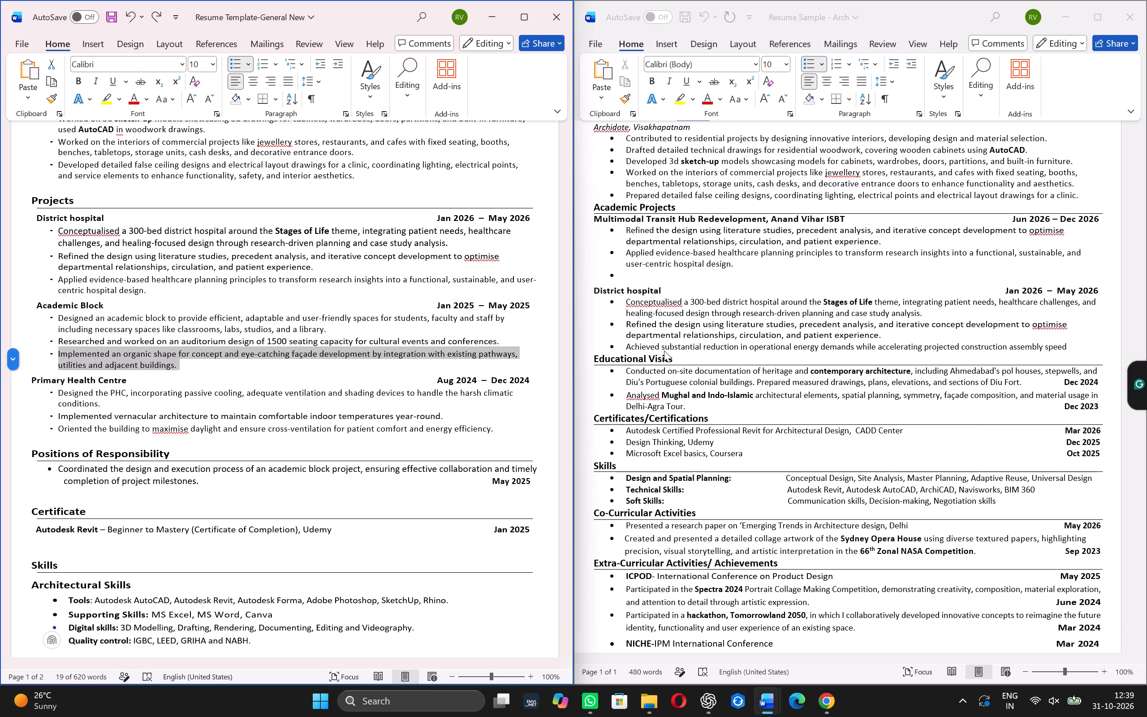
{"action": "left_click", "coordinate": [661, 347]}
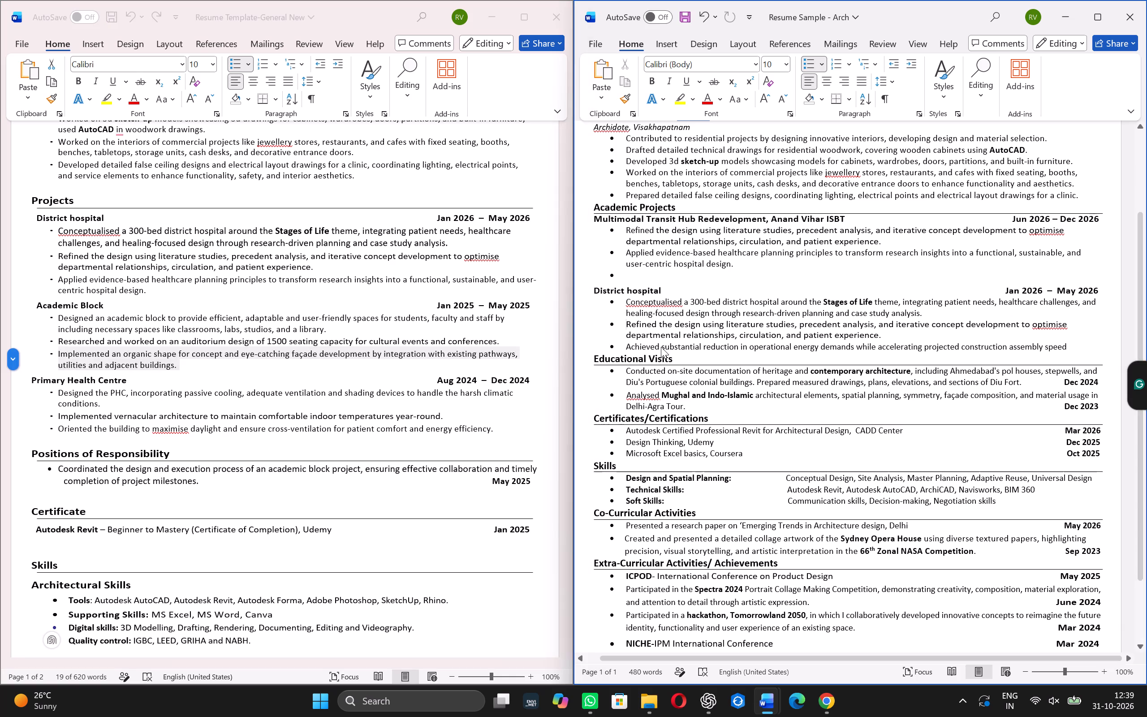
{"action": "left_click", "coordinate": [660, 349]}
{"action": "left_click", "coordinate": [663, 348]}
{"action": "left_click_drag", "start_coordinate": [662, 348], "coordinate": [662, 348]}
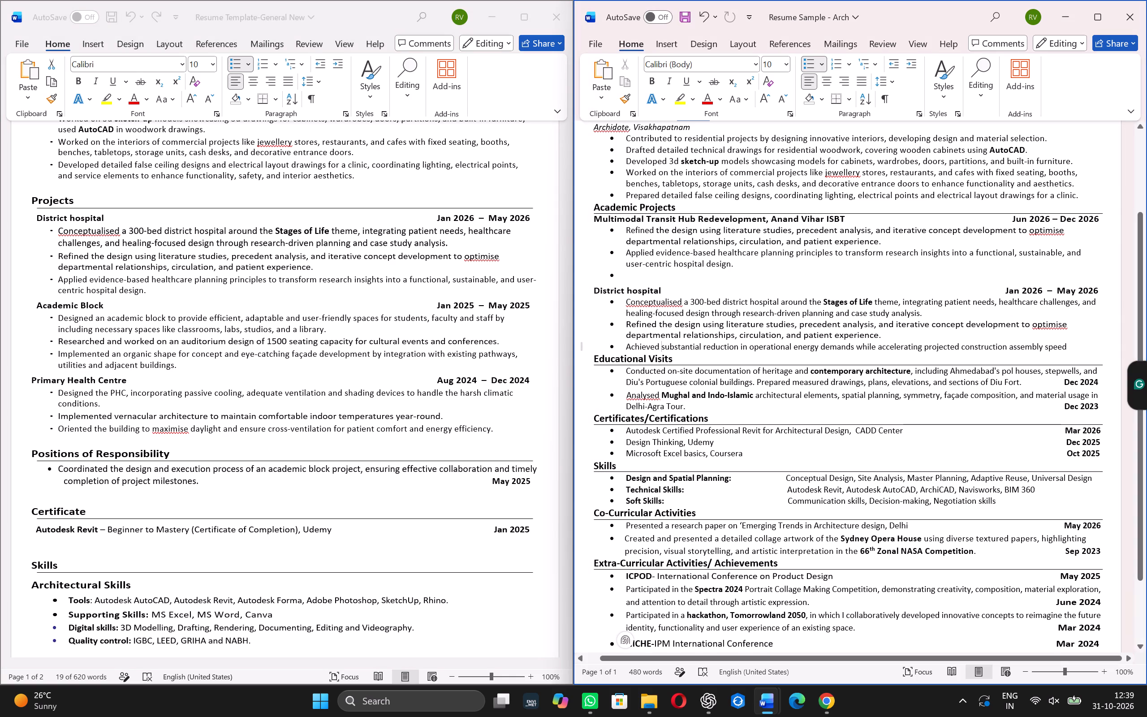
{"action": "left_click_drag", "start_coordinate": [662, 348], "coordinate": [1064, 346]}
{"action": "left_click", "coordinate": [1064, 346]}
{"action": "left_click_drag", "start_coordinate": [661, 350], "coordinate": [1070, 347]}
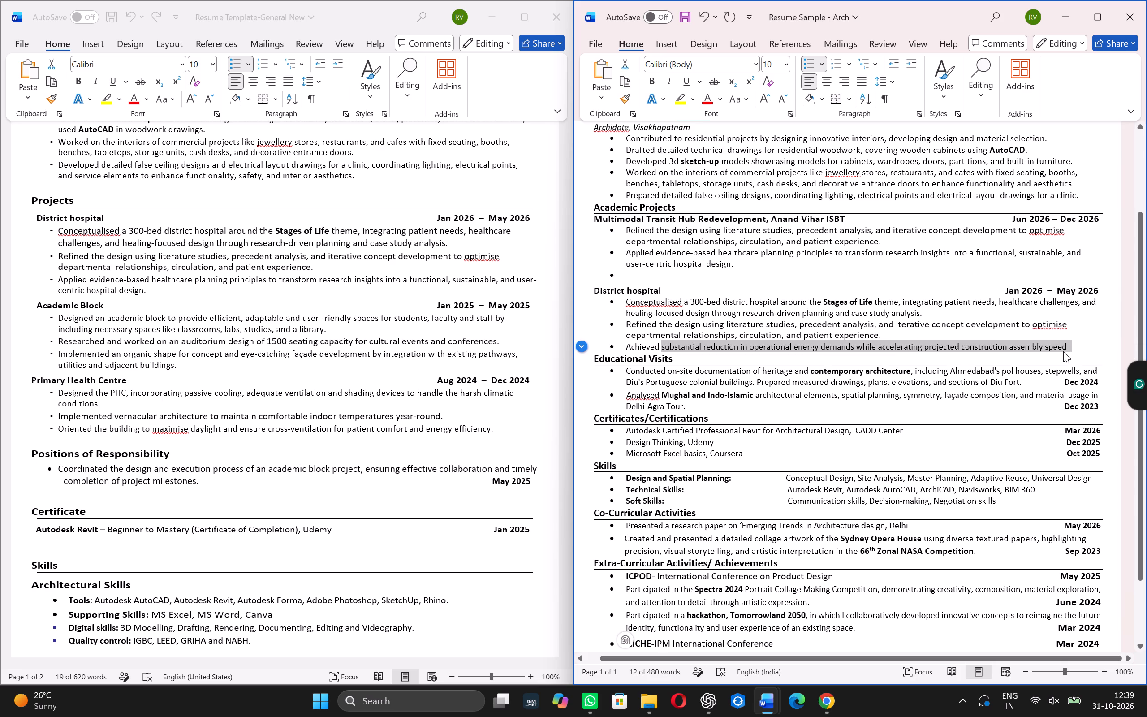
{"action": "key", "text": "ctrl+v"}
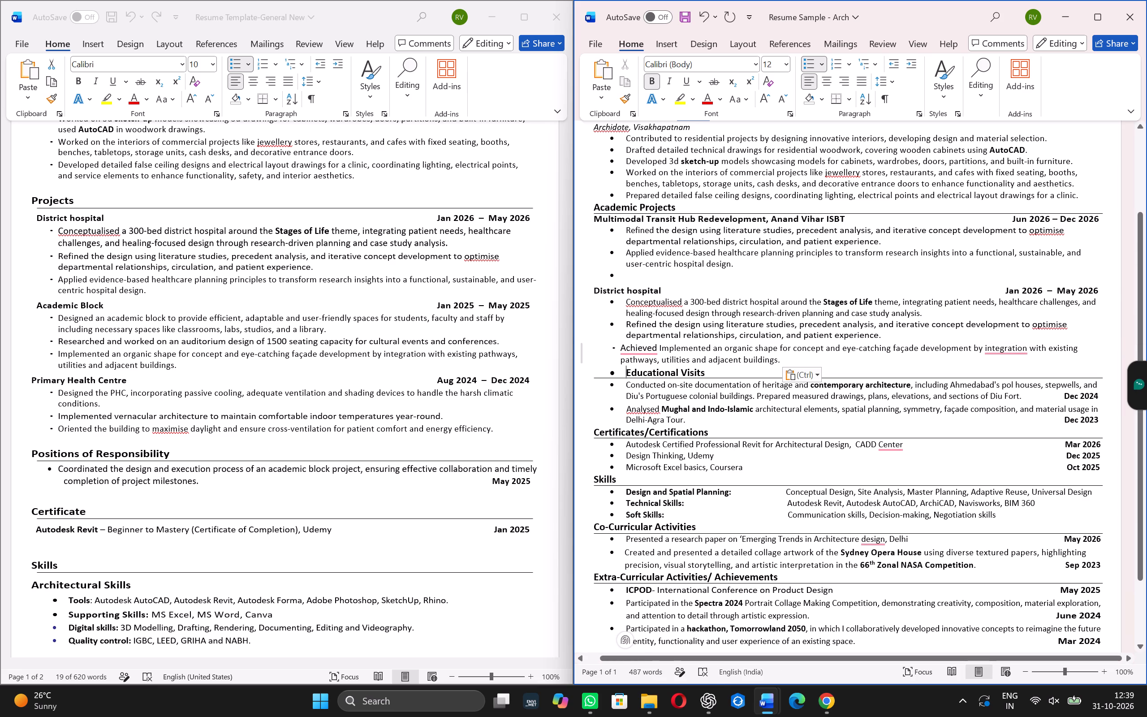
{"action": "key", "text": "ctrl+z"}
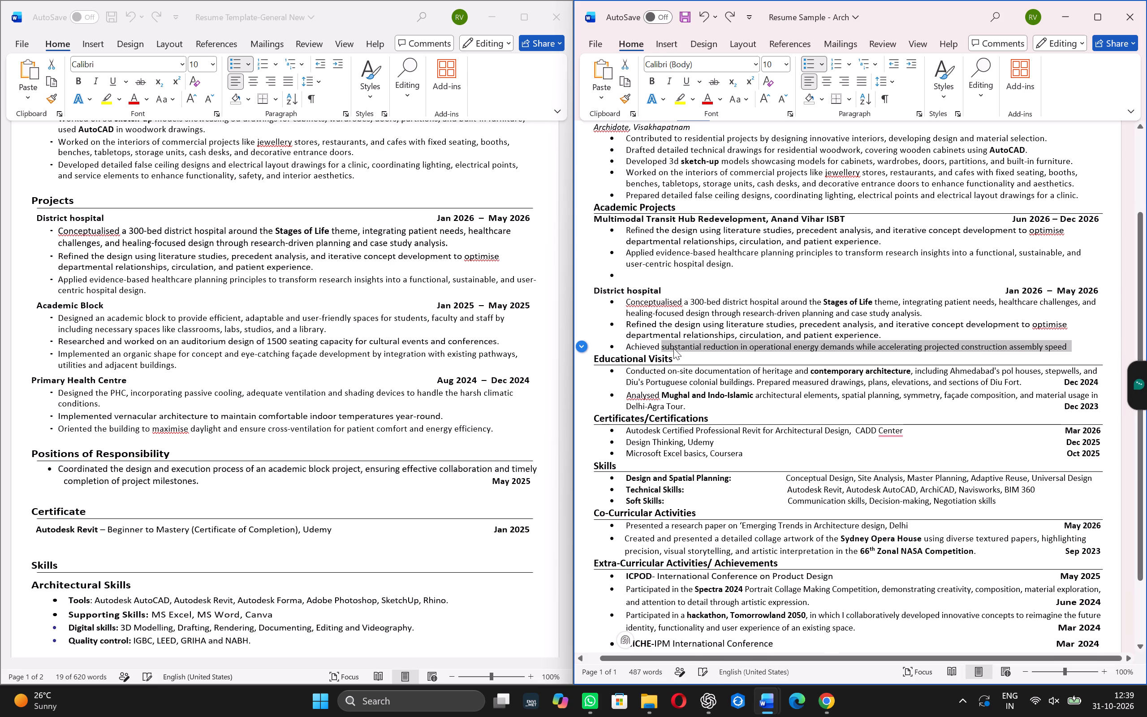
Accept the Grammarly article suggestion "a substantial" in the third District hospital bullet.
{"action": "left_click", "coordinate": [692, 349]}
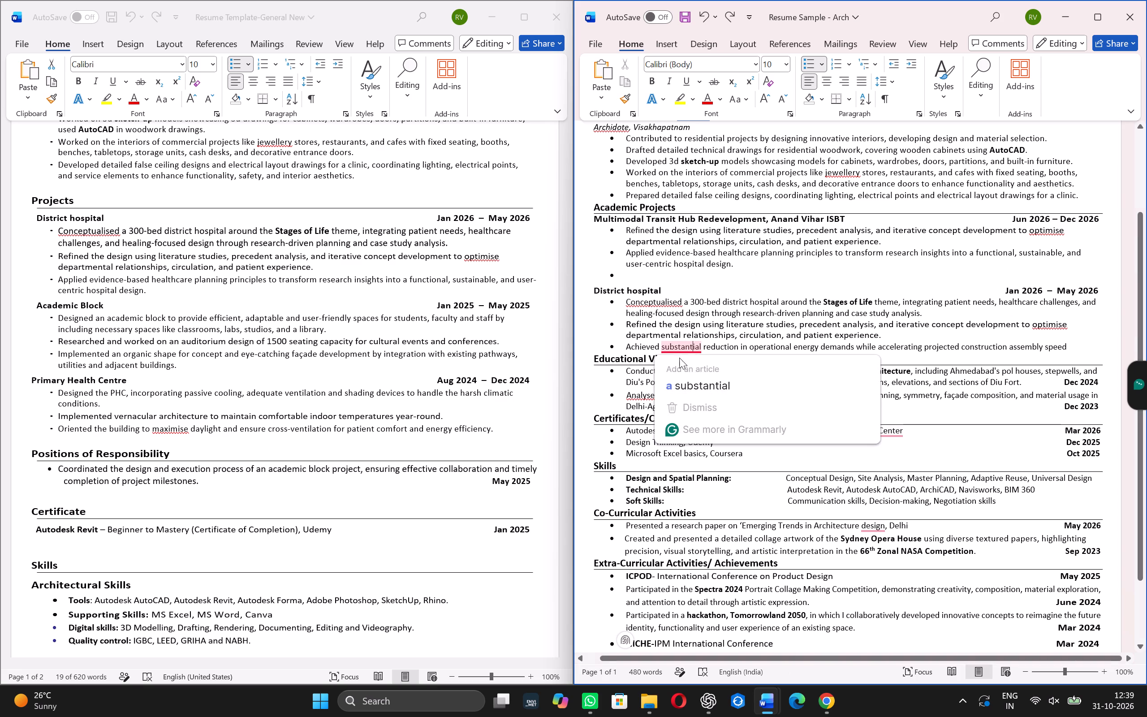
{"action": "left_click", "coordinate": [683, 376]}
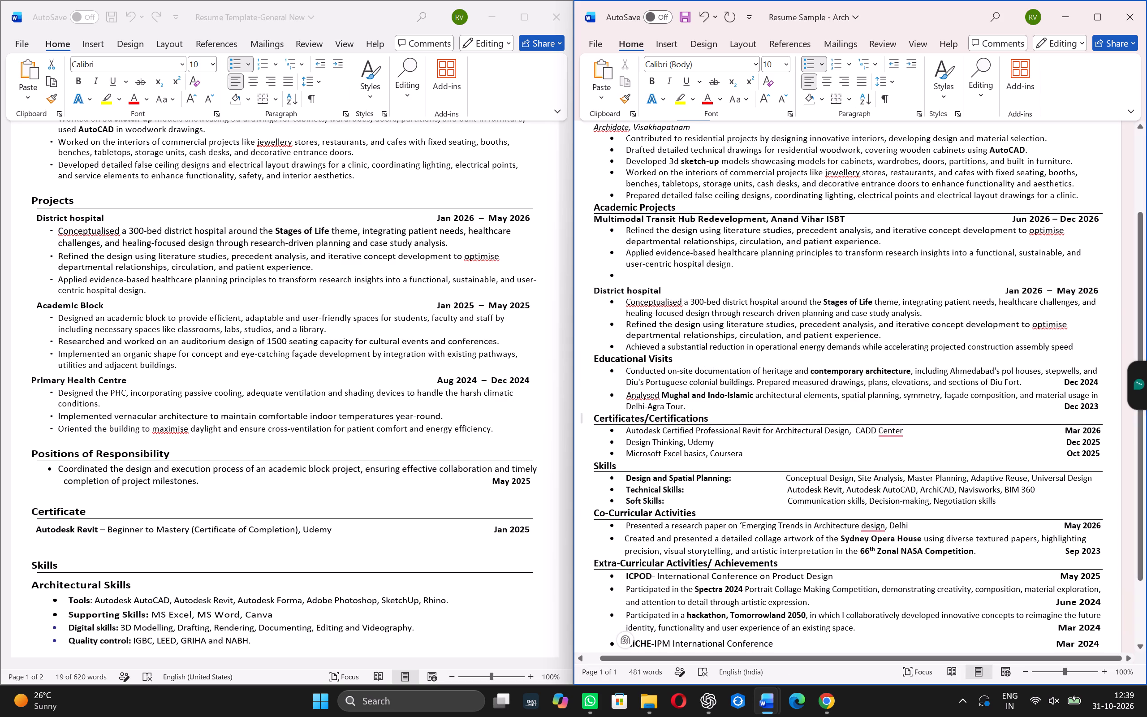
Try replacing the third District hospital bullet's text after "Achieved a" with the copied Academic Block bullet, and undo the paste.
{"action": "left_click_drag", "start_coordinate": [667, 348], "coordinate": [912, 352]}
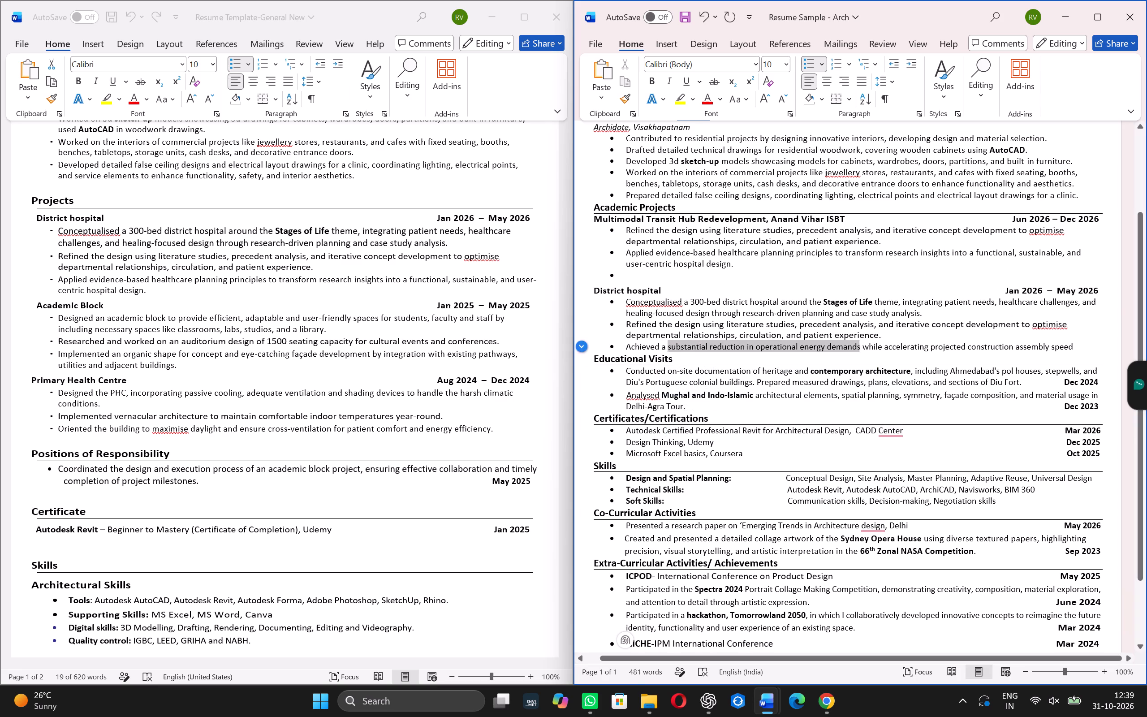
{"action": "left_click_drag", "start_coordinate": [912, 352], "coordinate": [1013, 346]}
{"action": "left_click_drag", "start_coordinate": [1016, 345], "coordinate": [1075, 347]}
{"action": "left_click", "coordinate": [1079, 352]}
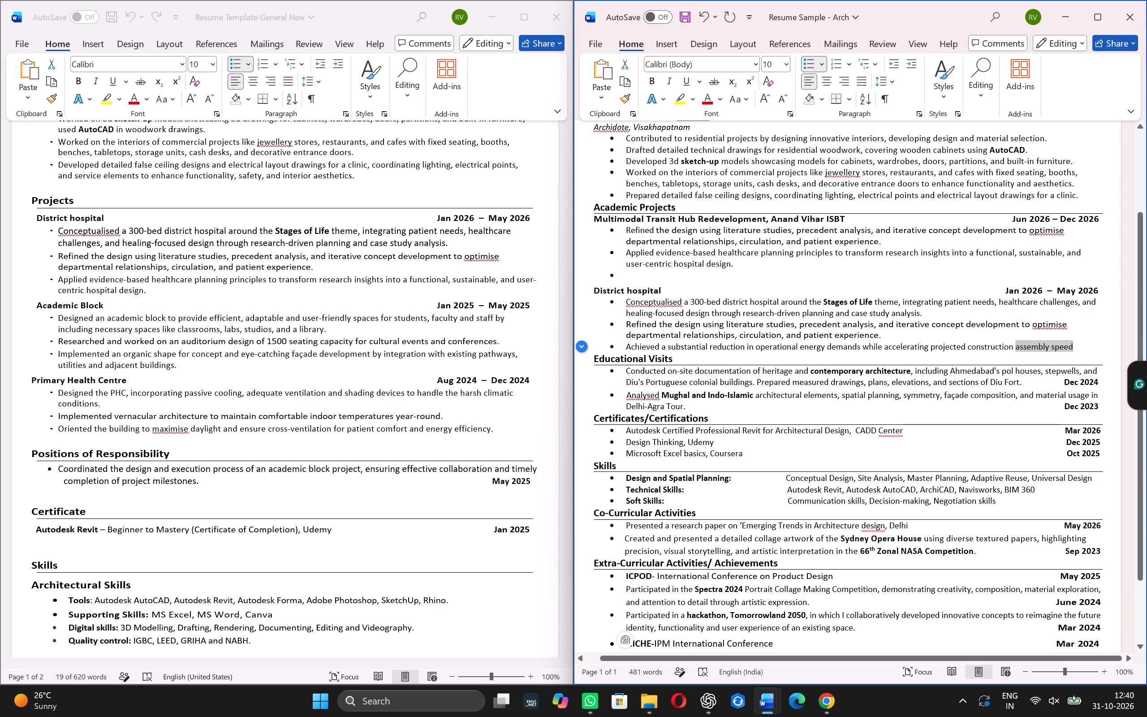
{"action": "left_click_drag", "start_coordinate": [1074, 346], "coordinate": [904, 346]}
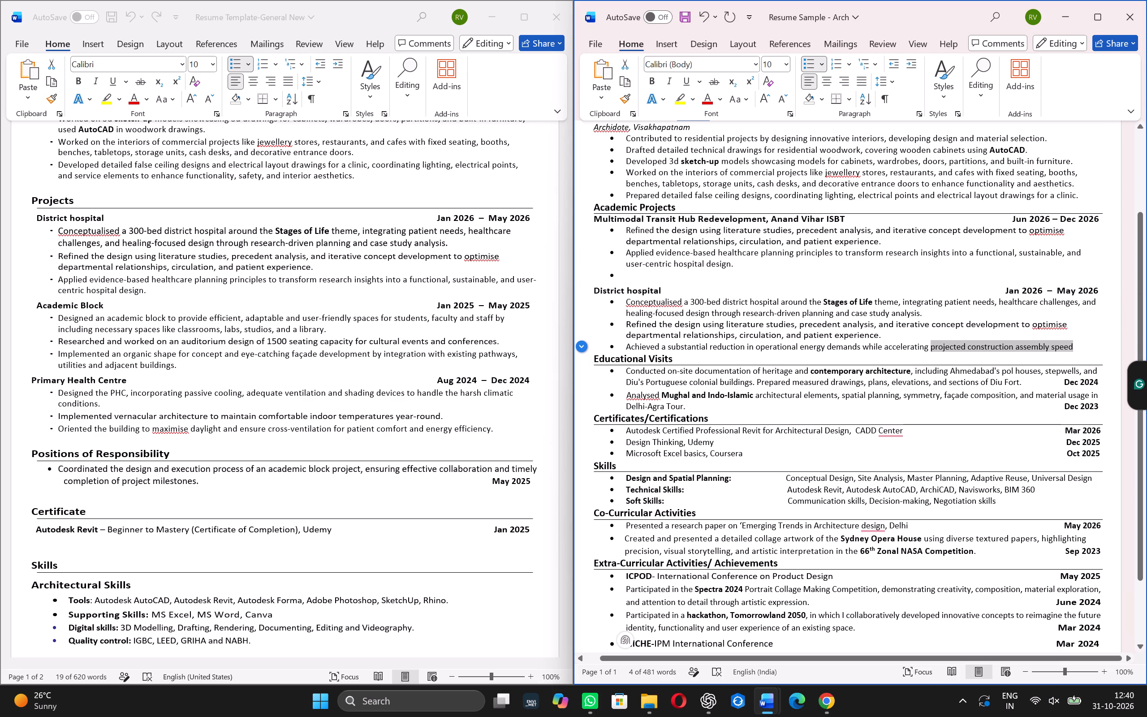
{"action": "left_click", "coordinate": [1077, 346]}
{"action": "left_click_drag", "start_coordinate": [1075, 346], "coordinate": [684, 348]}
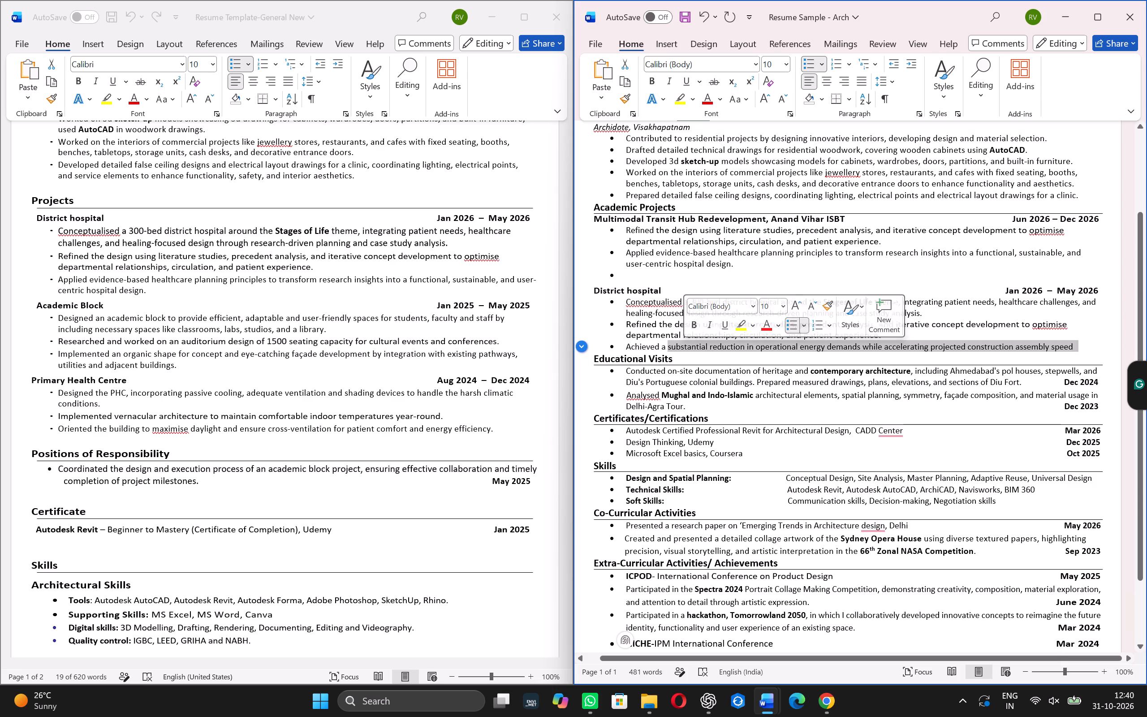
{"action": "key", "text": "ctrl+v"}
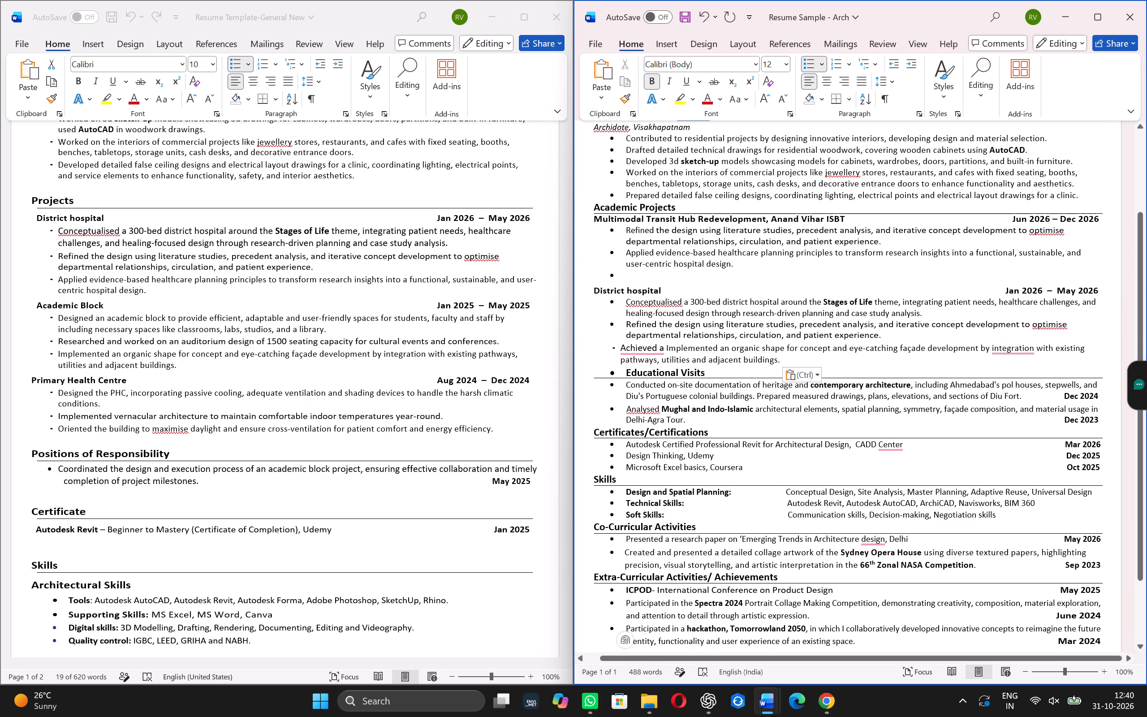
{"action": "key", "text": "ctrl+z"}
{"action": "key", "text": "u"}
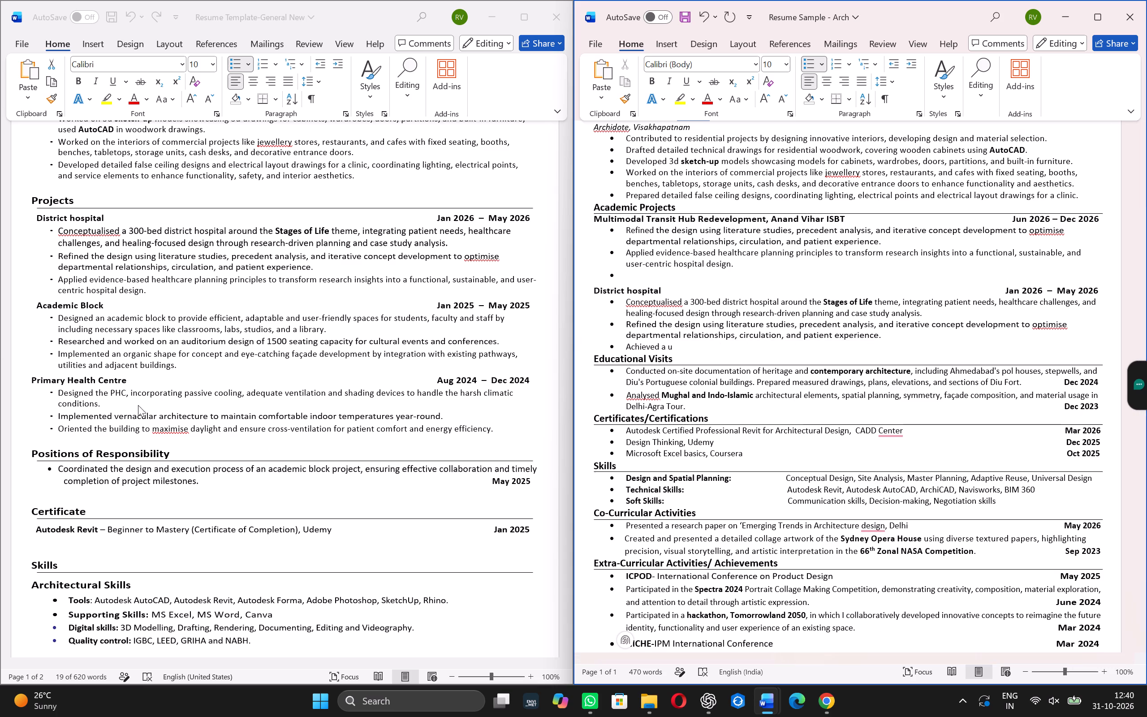
Copy the template's Academic Block bullet "Implemented an organic shape" over the text following "Achieved" in the third District hospital bullet.
{"action": "left_click", "coordinate": [185, 371]}
{"action": "left_click", "coordinate": [181, 367]}
{"action": "left_click_drag", "start_coordinate": [177, 368], "coordinate": [125, 359]}
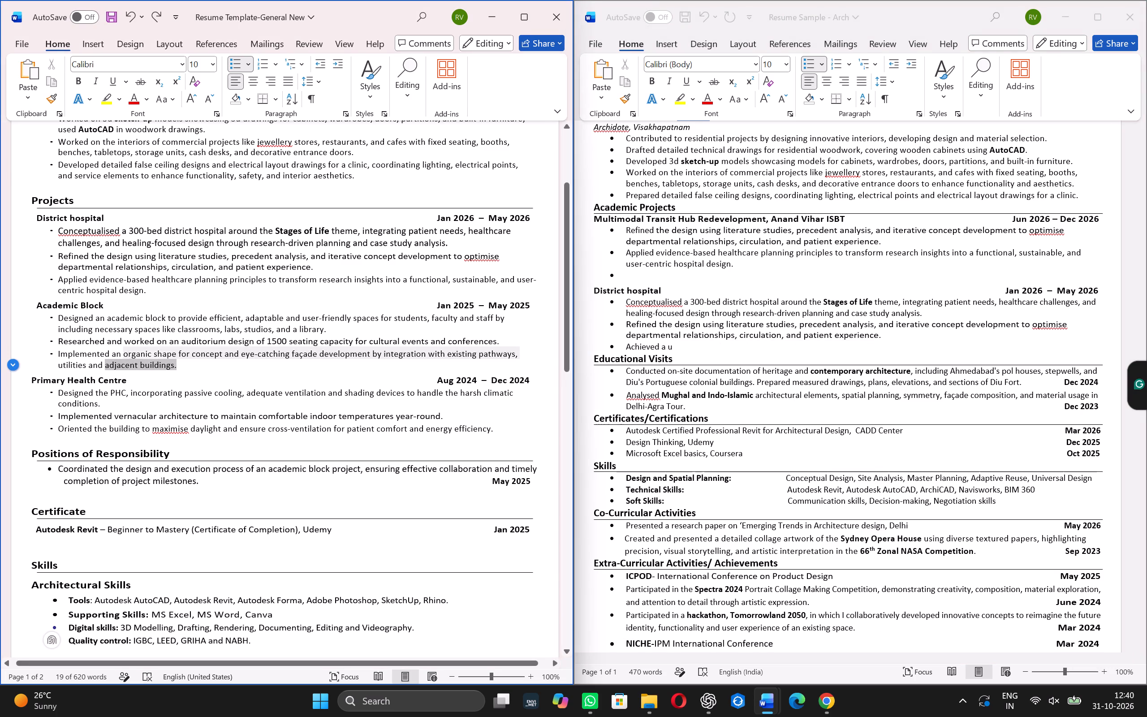
{"action": "left_click_drag", "start_coordinate": [125, 359], "coordinate": [125, 359]}
{"action": "left_click", "coordinate": [111, 355]}
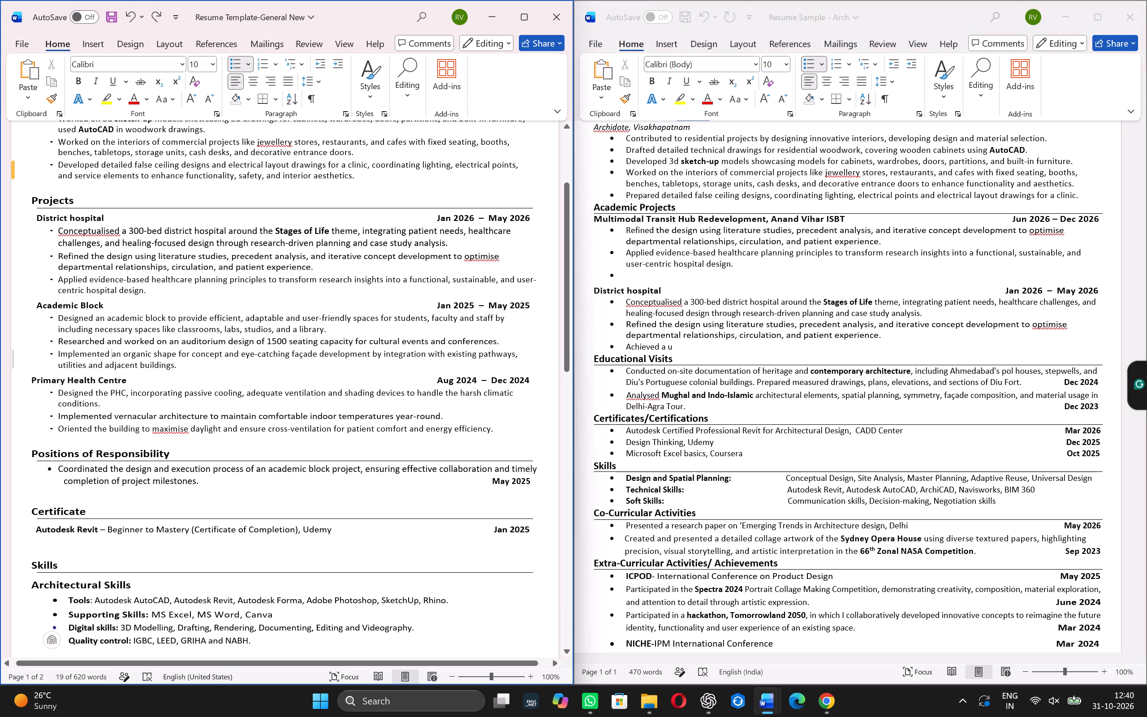
{"action": "left_click_drag", "start_coordinate": [56, 354], "coordinate": [175, 366]}
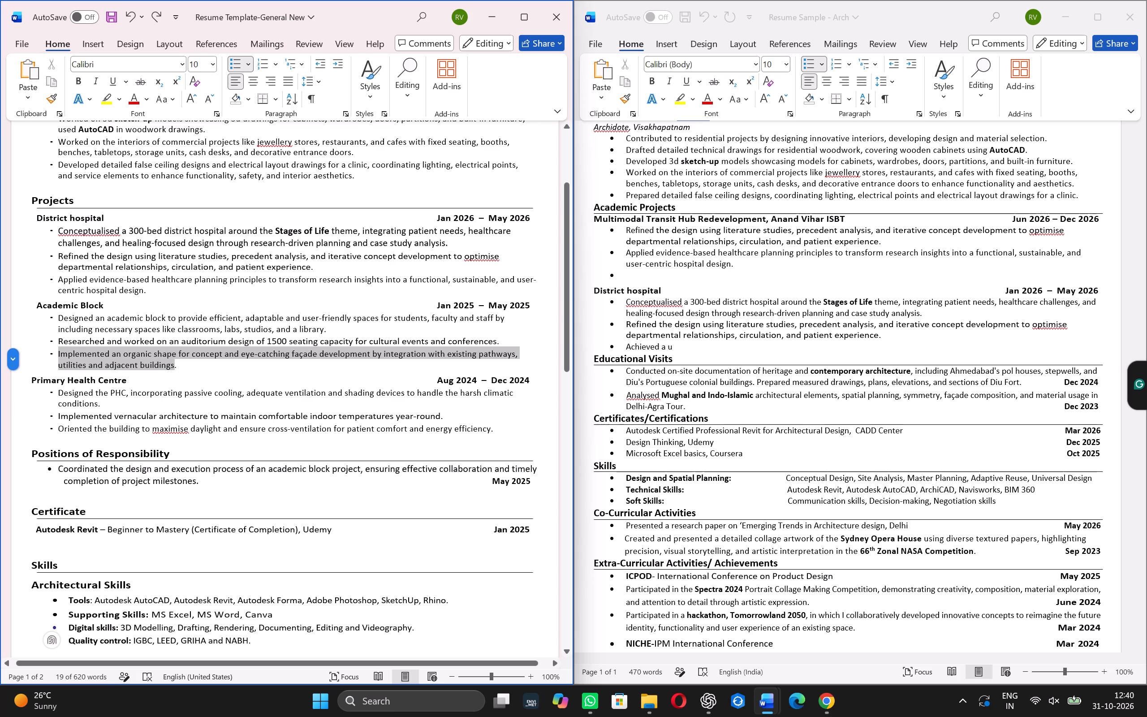
{"action": "left_click_drag", "start_coordinate": [175, 366], "coordinate": [173, 366]}
{"action": "key", "text": "ctrl+c"}
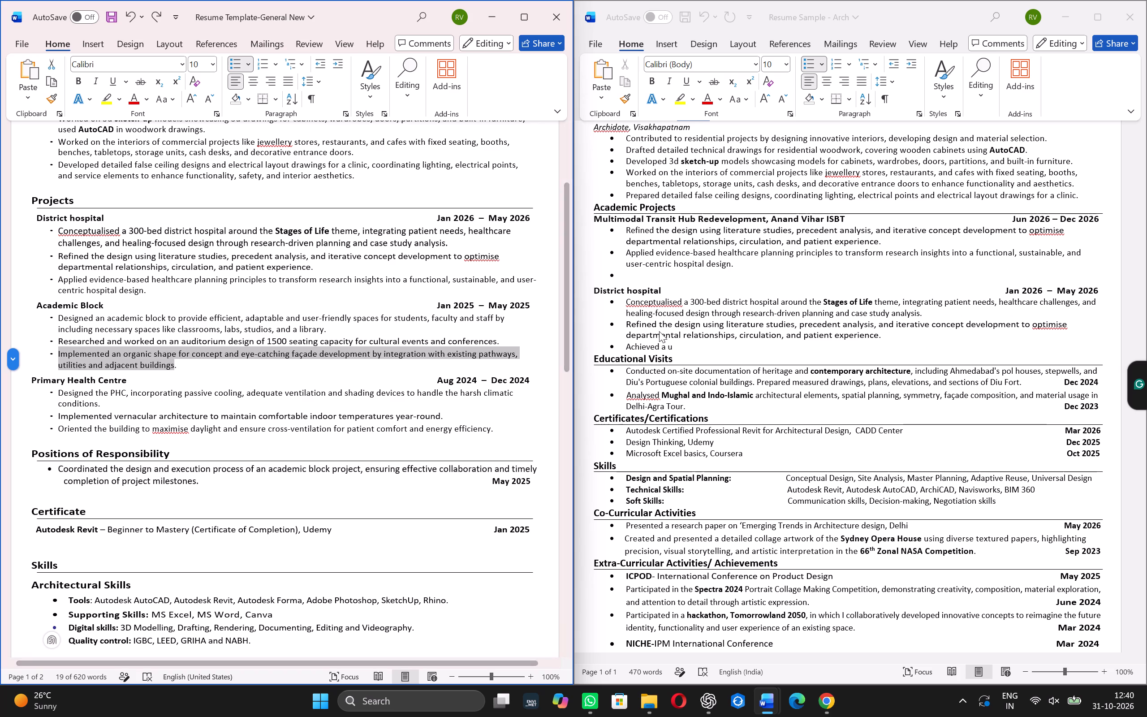
{"action": "left_click", "coordinate": [661, 346]}
{"action": "left_click_drag", "start_coordinate": [660, 351], "coordinate": [663, 351]}
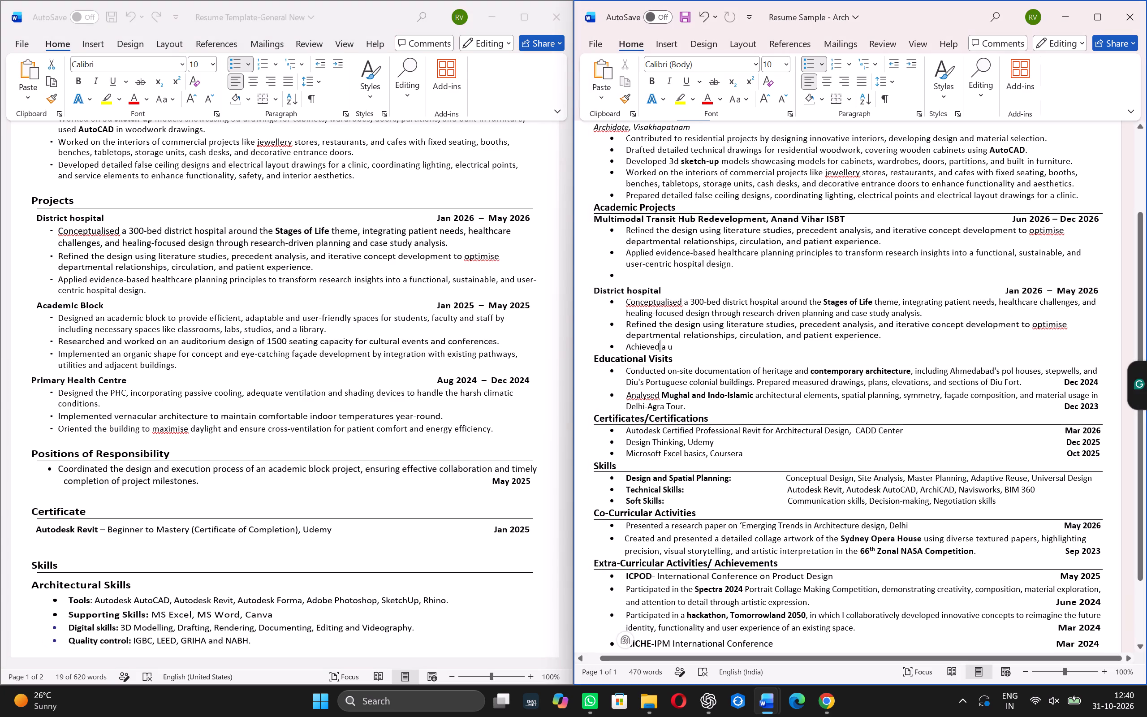
{"action": "left_click_drag", "start_coordinate": [663, 351], "coordinate": [668, 351]}
{"action": "double_click", "coordinate": [670, 351]}
{"action": "double_click", "coordinate": [678, 349]}
{"action": "left_click", "coordinate": [676, 347]}
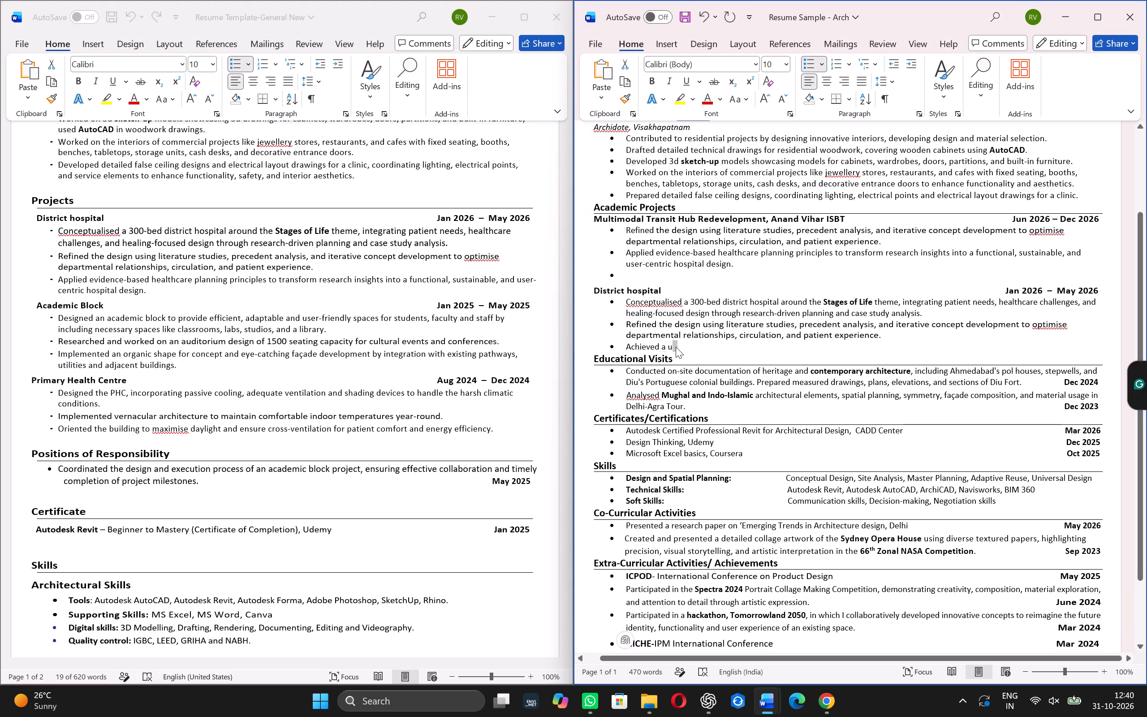
{"action": "left_click", "coordinate": [680, 347]}
{"action": "left_click_drag", "start_coordinate": [677, 346], "coordinate": [661, 346]}
{"action": "key", "text": "ctrl+v"}
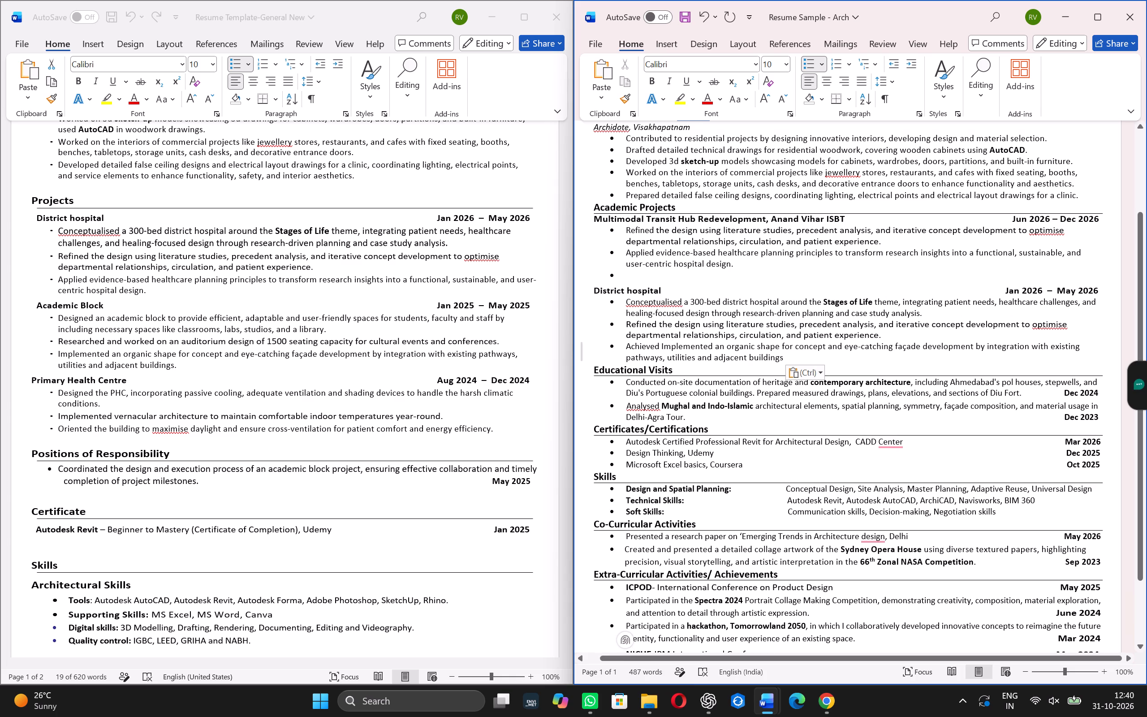
Delete the leftover word "Achieved" from the third District hospital bullet and end the bullet with a period.
{"action": "left_click_drag", "start_coordinate": [660, 349], "coordinate": [627, 346]}
{"action": "key", "text": "BackSpace"}
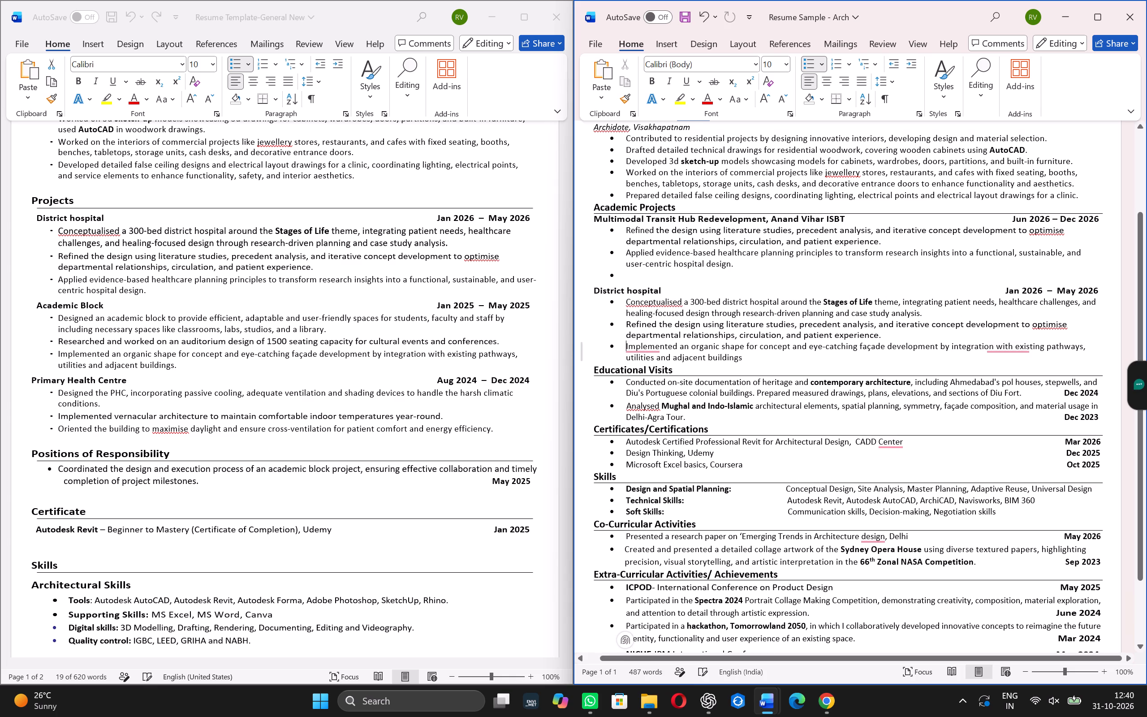
{"action": "left_click", "coordinate": [745, 358]}
{"action": "key", "text": "period"}
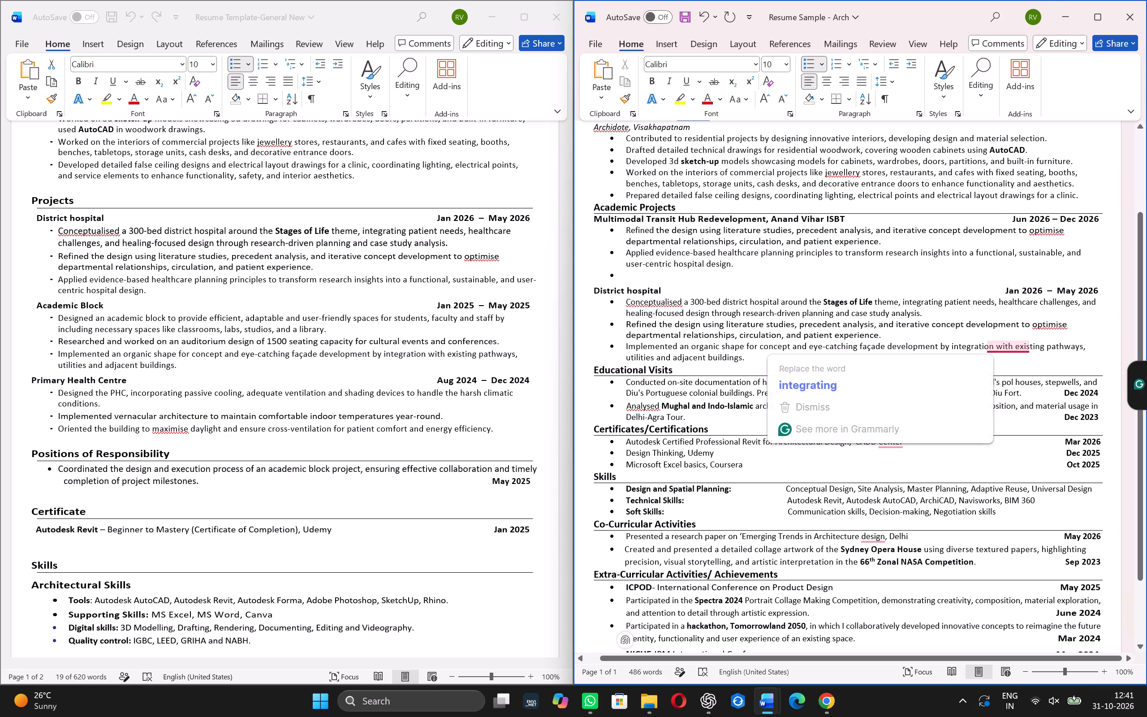
Accept the Grammarly suggestion "integrating" in the third District hospital bullet.
{"action": "left_click", "coordinate": [936, 378]}
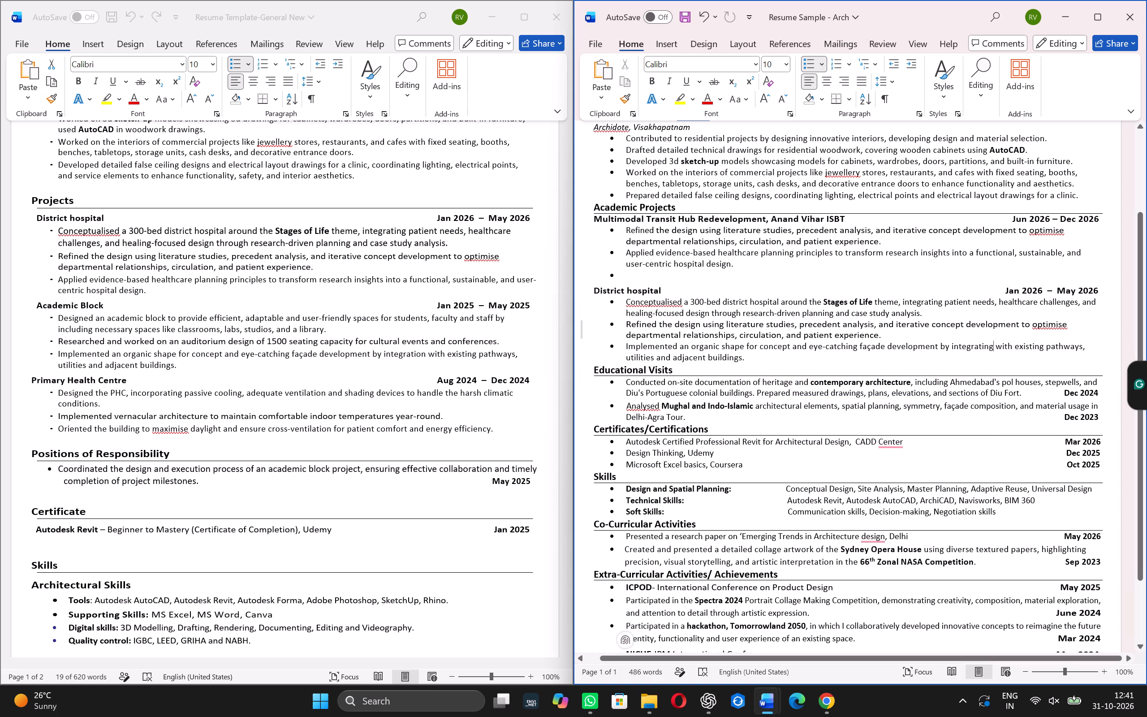
Change the ç to a plain c in the third District hospital bullet so the word reads "facade".
{"action": "left_click", "coordinate": [872, 348]}
{"action": "key", "text": "BackSpace"}
{"action": "key", "text": "c"}
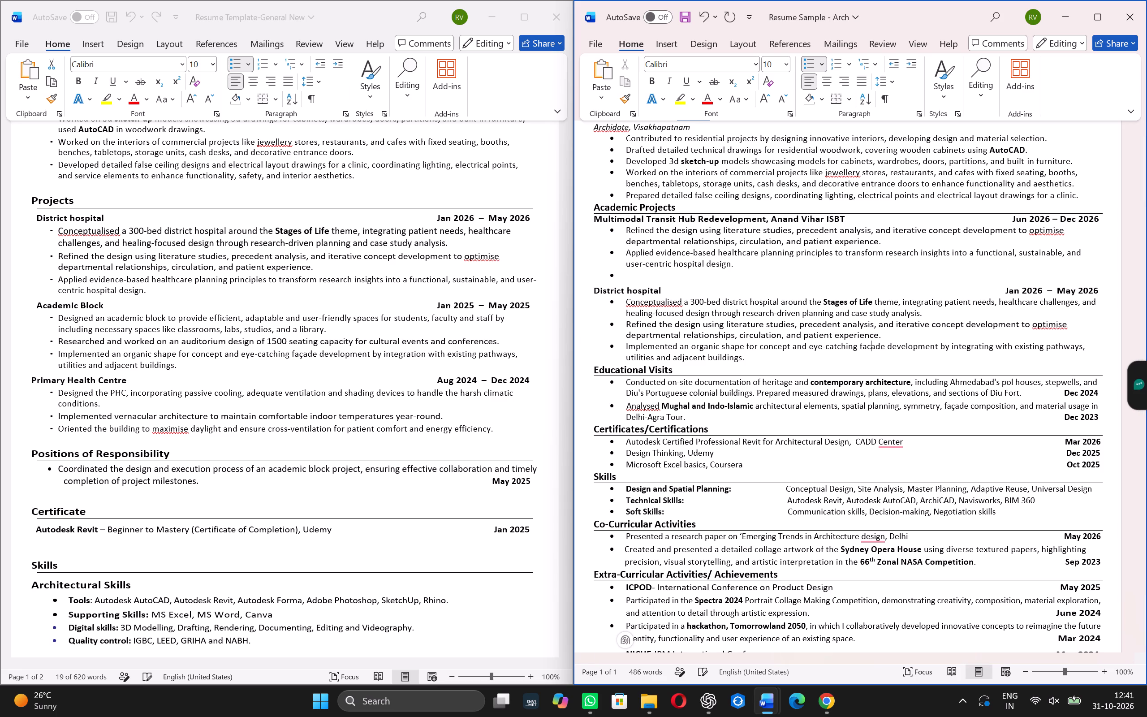
{"action": "left_click", "coordinate": [1003, 328]}
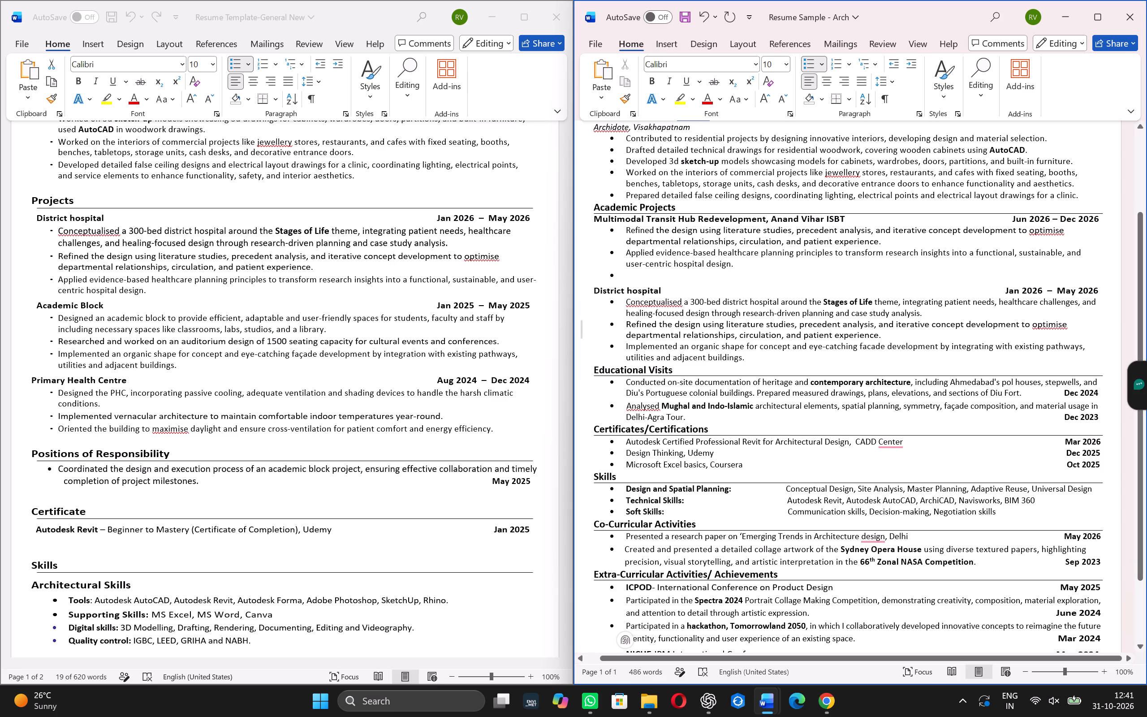
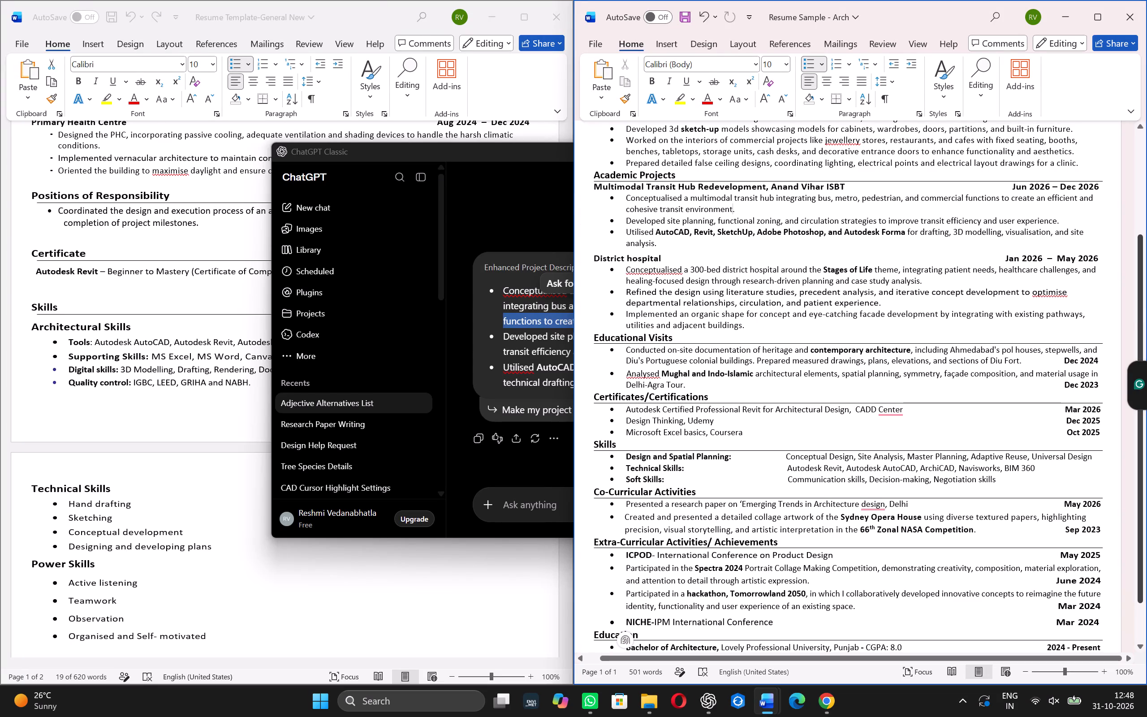
Look through the resume from the contact header down to Education to compare its sections with the template.
{"action": "scroll", "coordinate": [694, 261], "scroll_direction": "down", "scroll_amount": 5}
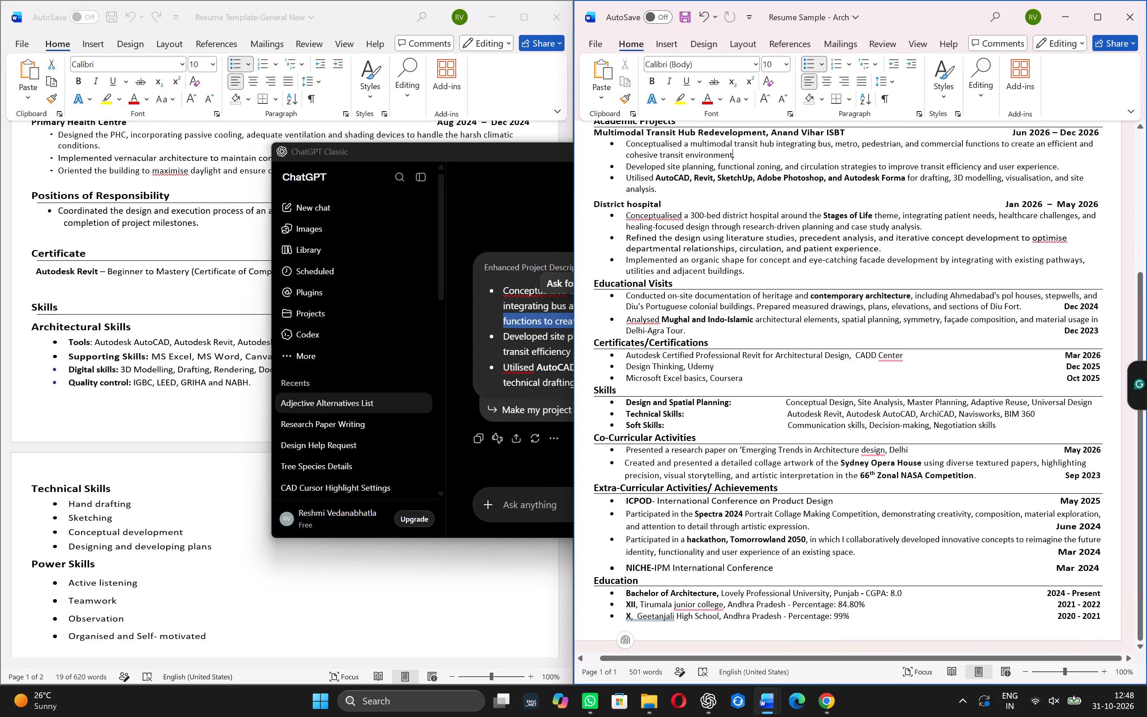
{"action": "scroll", "coordinate": [729, 324], "scroll_direction": "up", "scroll_amount": 5}
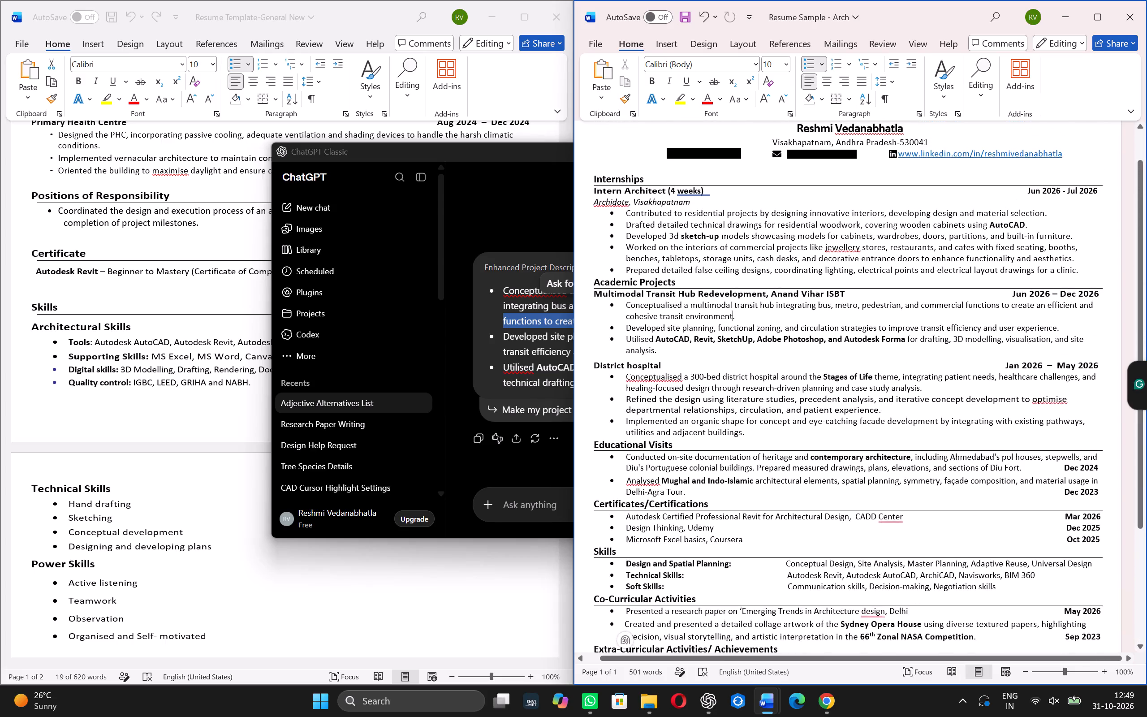
{"action": "scroll", "coordinate": [730, 325], "scroll_direction": "up", "scroll_amount": 2}
{"action": "scroll", "coordinate": [730, 325], "scroll_direction": "down", "scroll_amount": 5}
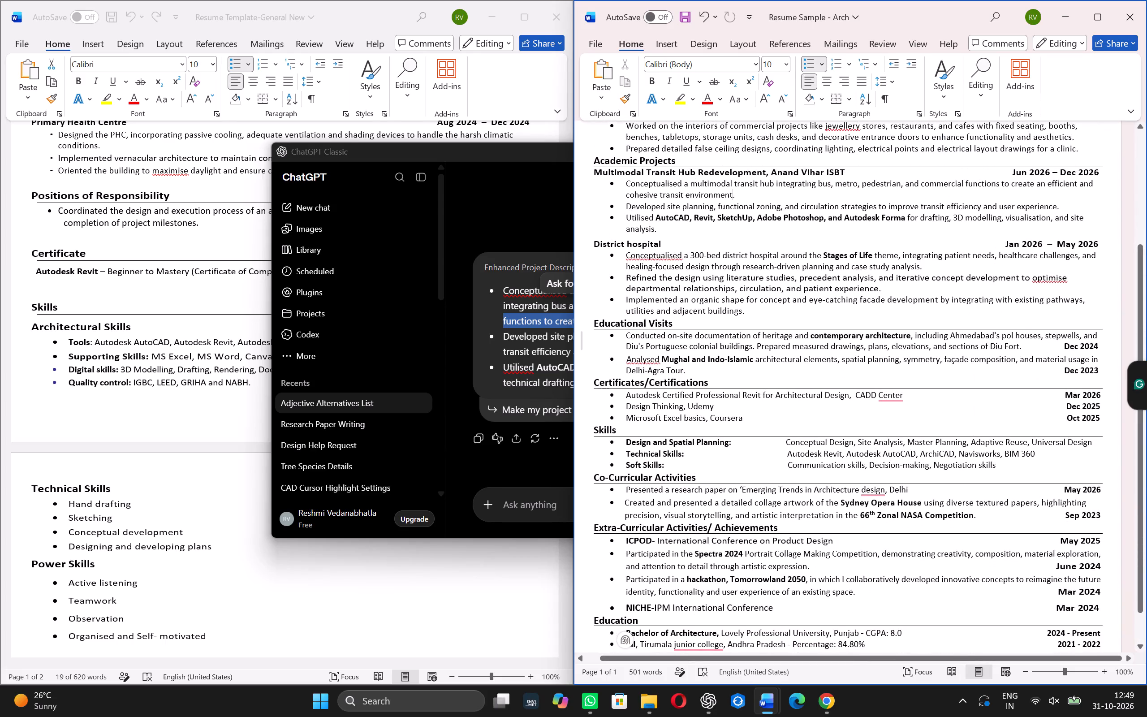
{"action": "scroll", "coordinate": [656, 343], "scroll_direction": "down", "scroll_amount": 2}
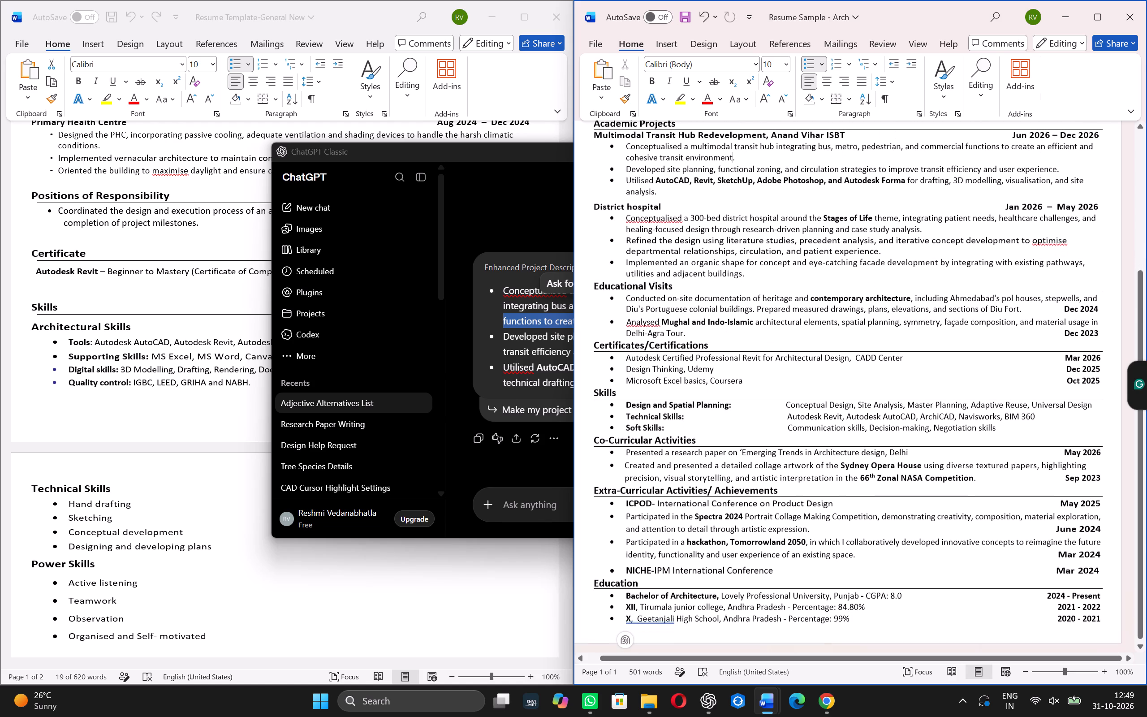
{"action": "scroll", "coordinate": [656, 343], "scroll_direction": "down", "scroll_amount": 1}
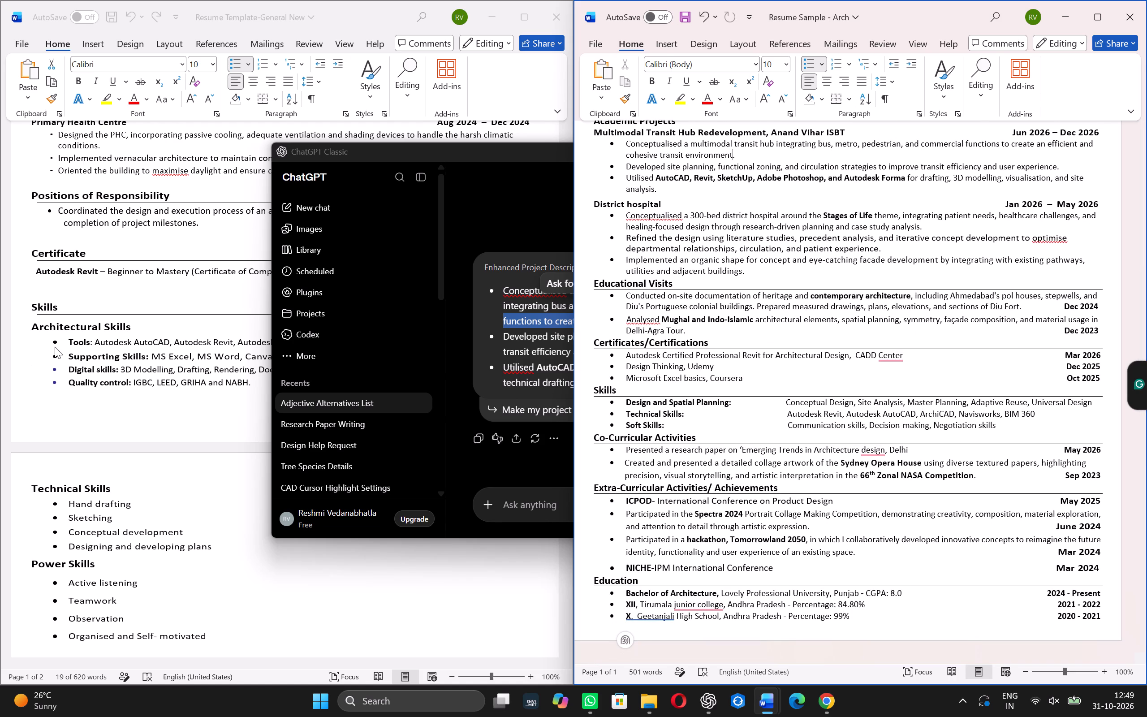
Replace the resume's three Certificates/Certifications bullets with the template's "Autodesk Revit – Beginner to Mastery (Certificate of Completion), Udemy" line dated Jan 2025.
{"action": "left_click", "coordinate": [39, 274]}
{"action": "left_click_drag", "start_coordinate": [35, 272], "coordinate": [119, 275]}
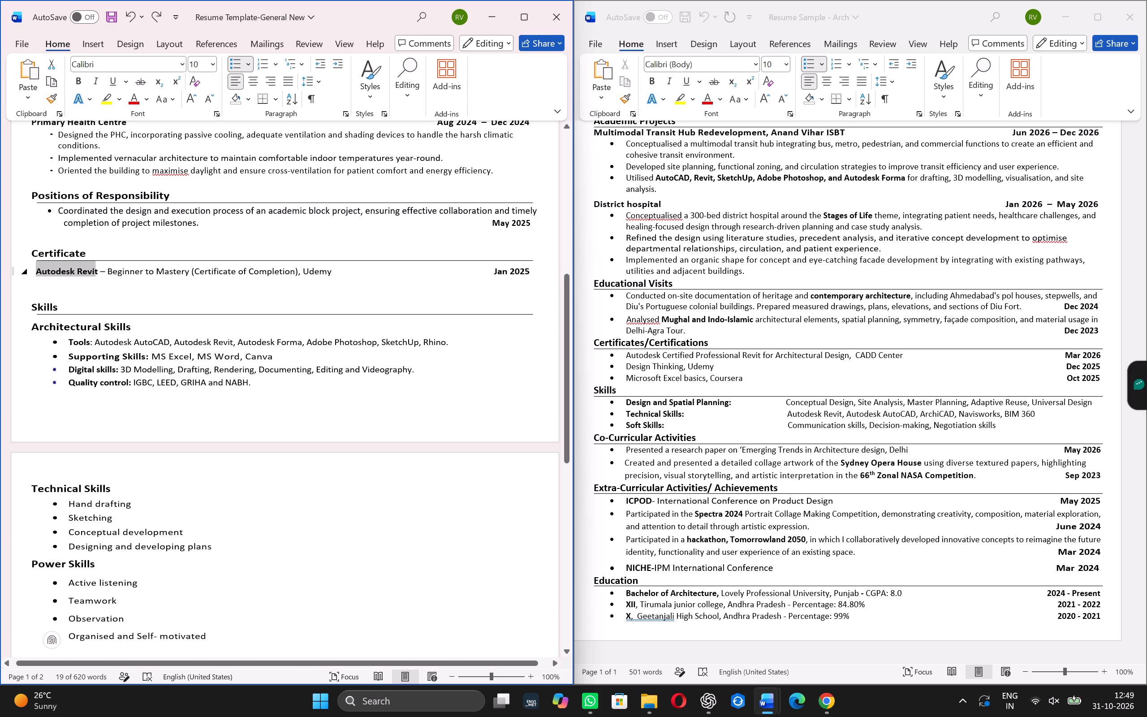
{"action": "left_click_drag", "start_coordinate": [119, 275], "coordinate": [532, 273]}
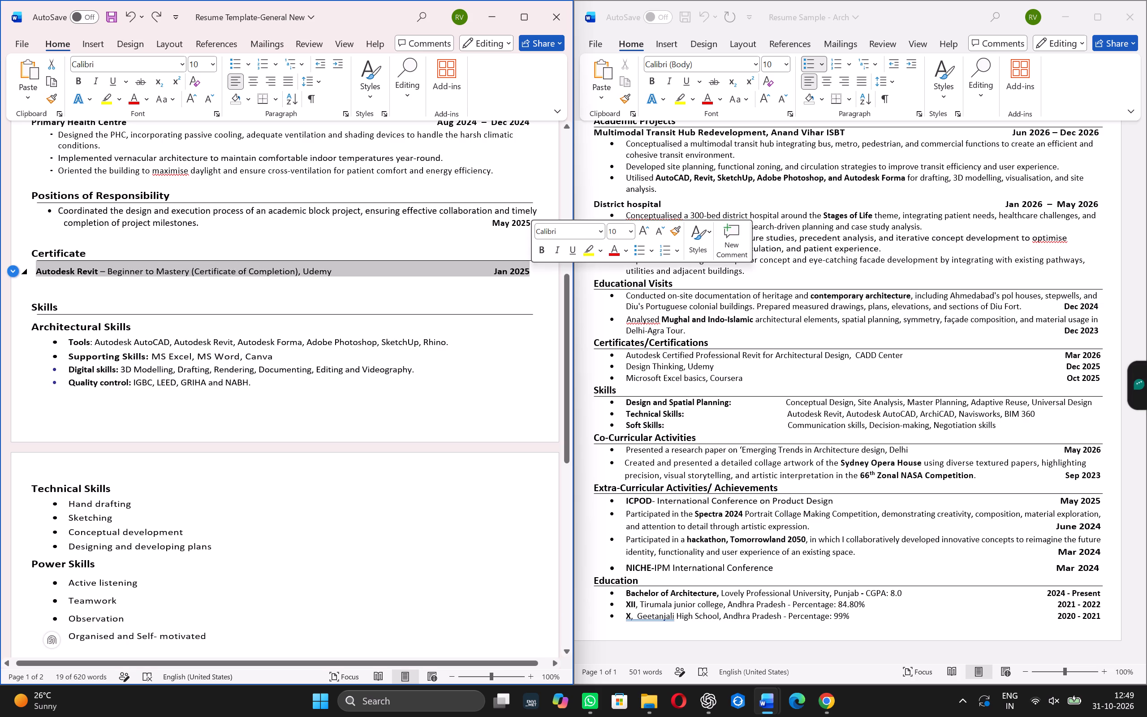
{"action": "key", "text": "ctrl+c"}
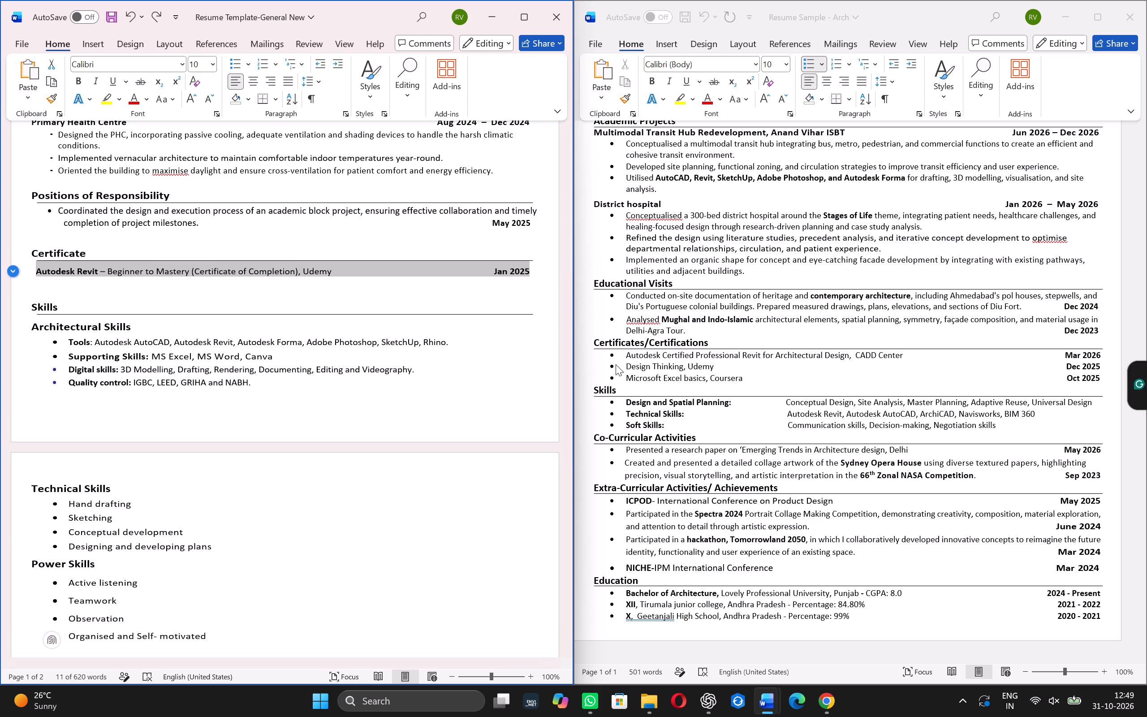
{"action": "left_click", "coordinate": [608, 353]}
{"action": "left_click", "coordinate": [607, 356]}
{"action": "left_click_drag", "start_coordinate": [625, 355], "coordinate": [626, 354]}
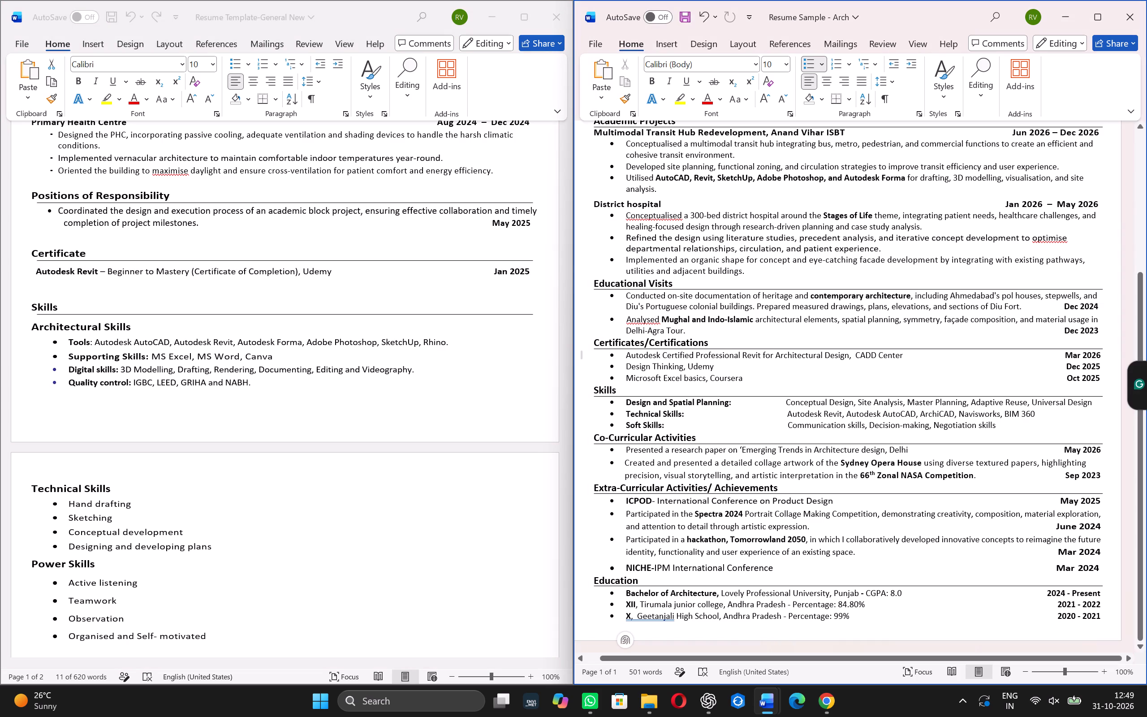
{"action": "left_click_drag", "start_coordinate": [626, 354], "coordinate": [1097, 377]}
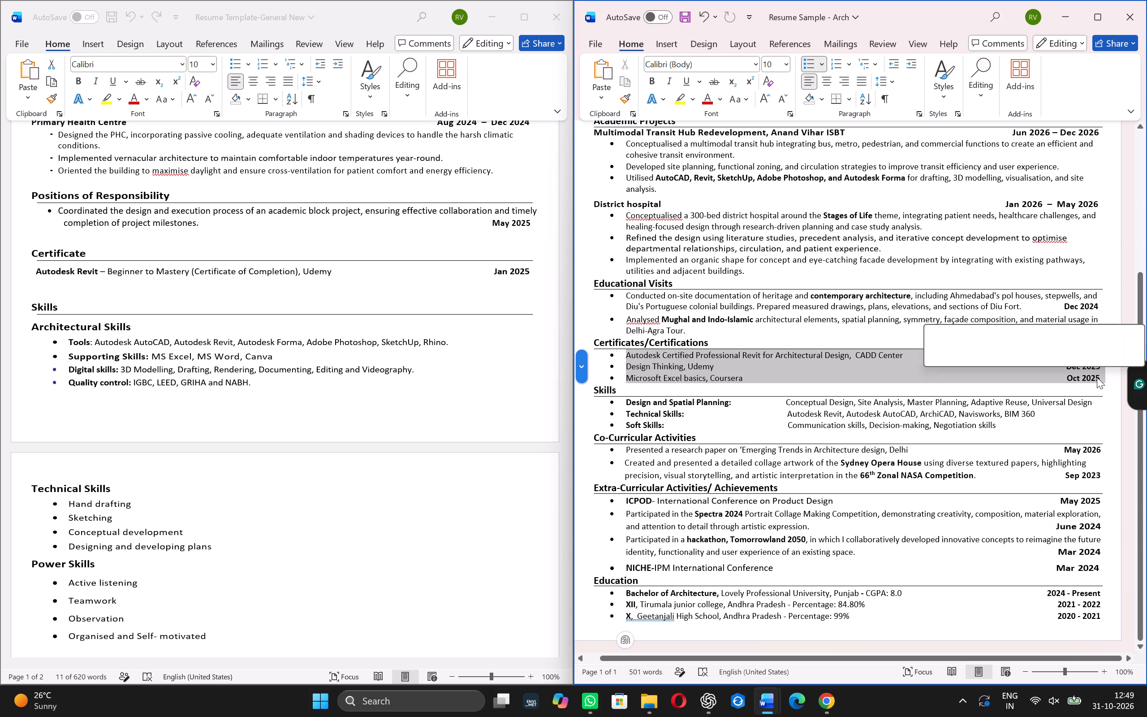
{"action": "key", "text": "ctrl+v"}
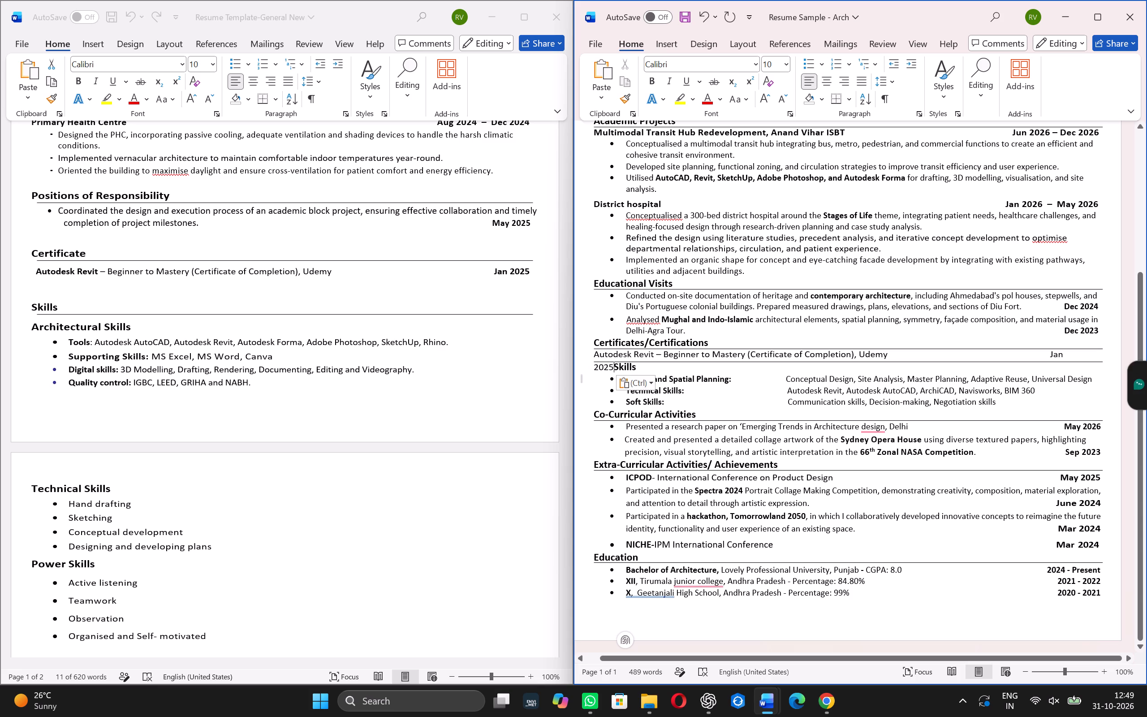
Delete surplus spacing before "Jan 2025" so the whole date fits on the Autodesk Revit certificate line.
{"action": "left_click", "coordinate": [1011, 356]}
{"action": "key", "text": "BackSpace"}
{"action": "key", "text": "BackSpace"}
{"action": "key", "text": "BackSpace"}
{"action": "key", "text": "BackSpace"}
{"action": "key", "text": "BackSpace"}
{"action": "key", "text": "BackSpace"}
{"action": "key", "text": "BackSpace"}
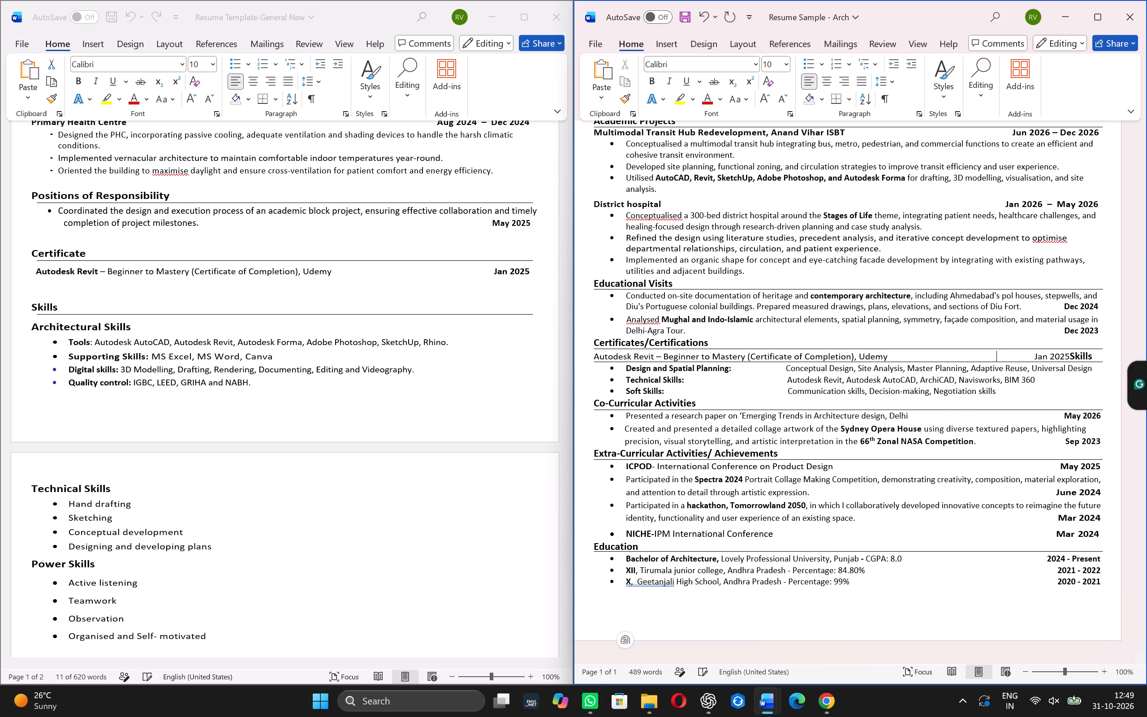
Move the Skills heading onto its own line below the Autodesk Revit certificate entry.
{"action": "left_click", "coordinate": [1073, 355]}
{"action": "left_click", "coordinate": [1070, 354]}
{"action": "key", "text": "Return"}
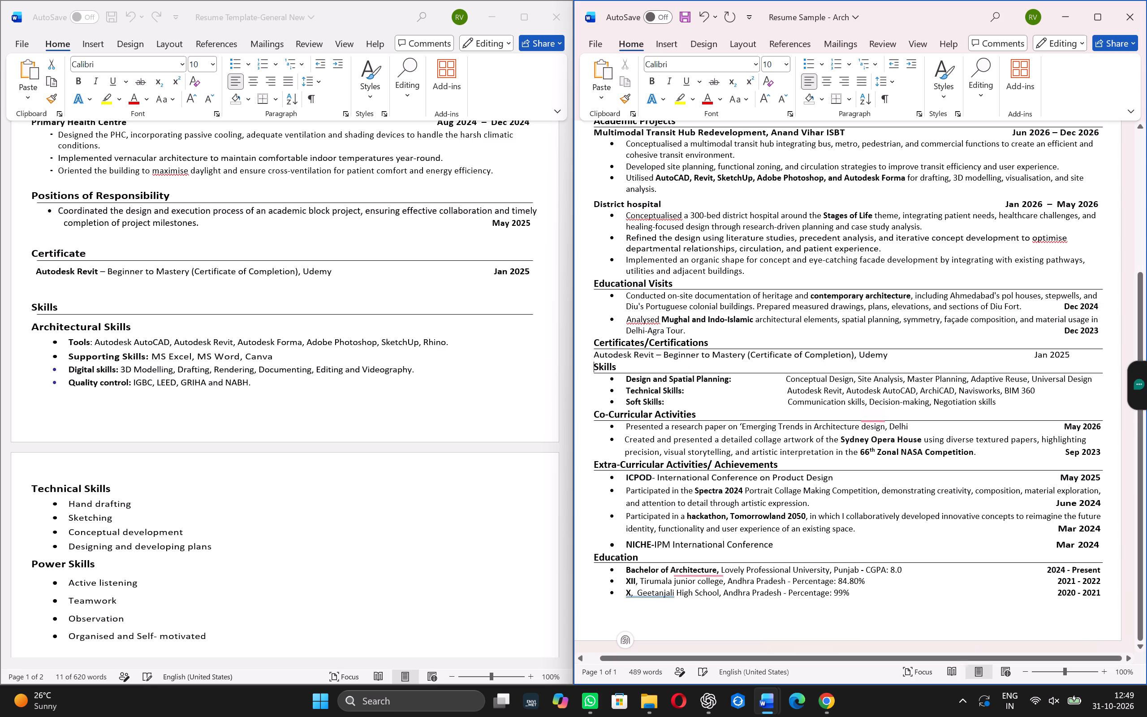
Add spaces before "Jan 2025" in the certificate line to align it with the other dates at the page margin.
{"action": "left_click", "coordinate": [1008, 351]}
{"action": "key", "text": "space"}
{"action": "key", "text": "space"}
{"action": "key", "text": "space"}
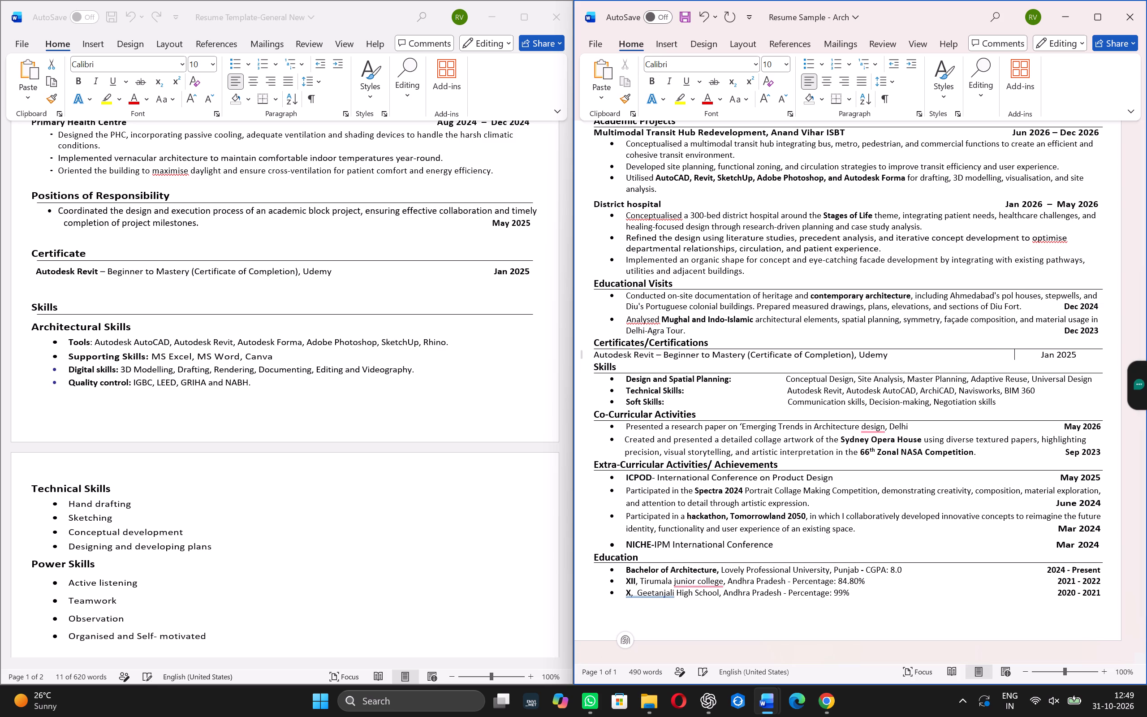
{"action": "key", "text": "space"}
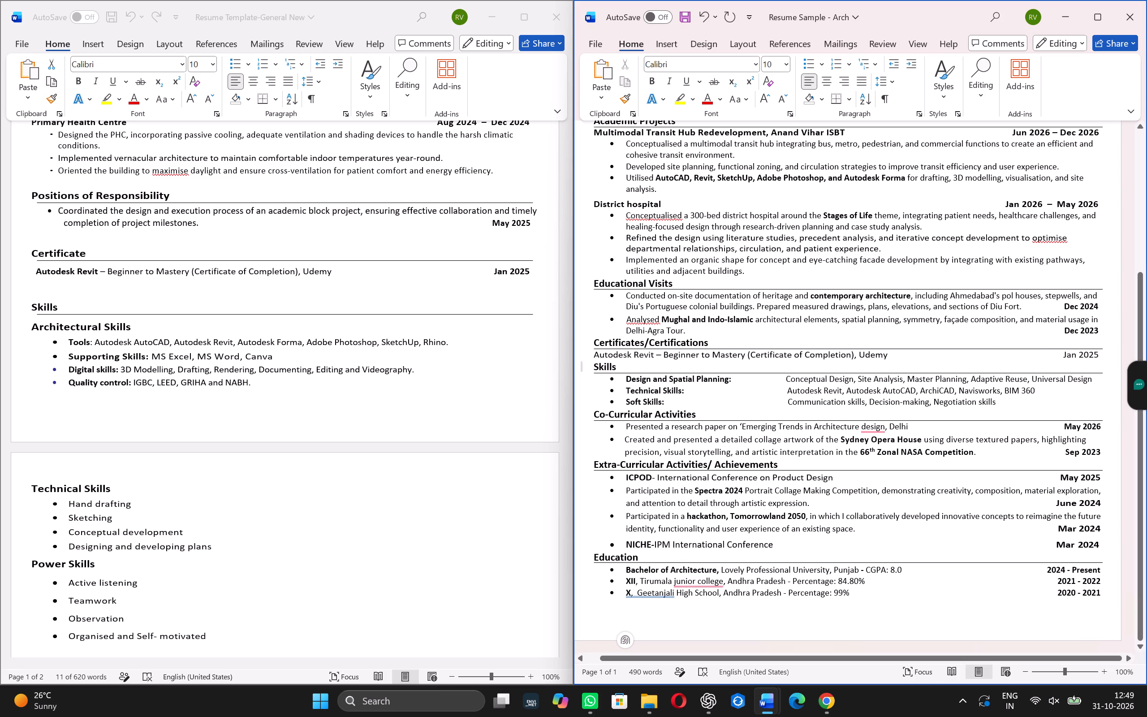
Make the certificate's "Jan 2025" date bold.
{"action": "left_click_drag", "start_coordinate": [1100, 358], "coordinate": [1066, 358]}
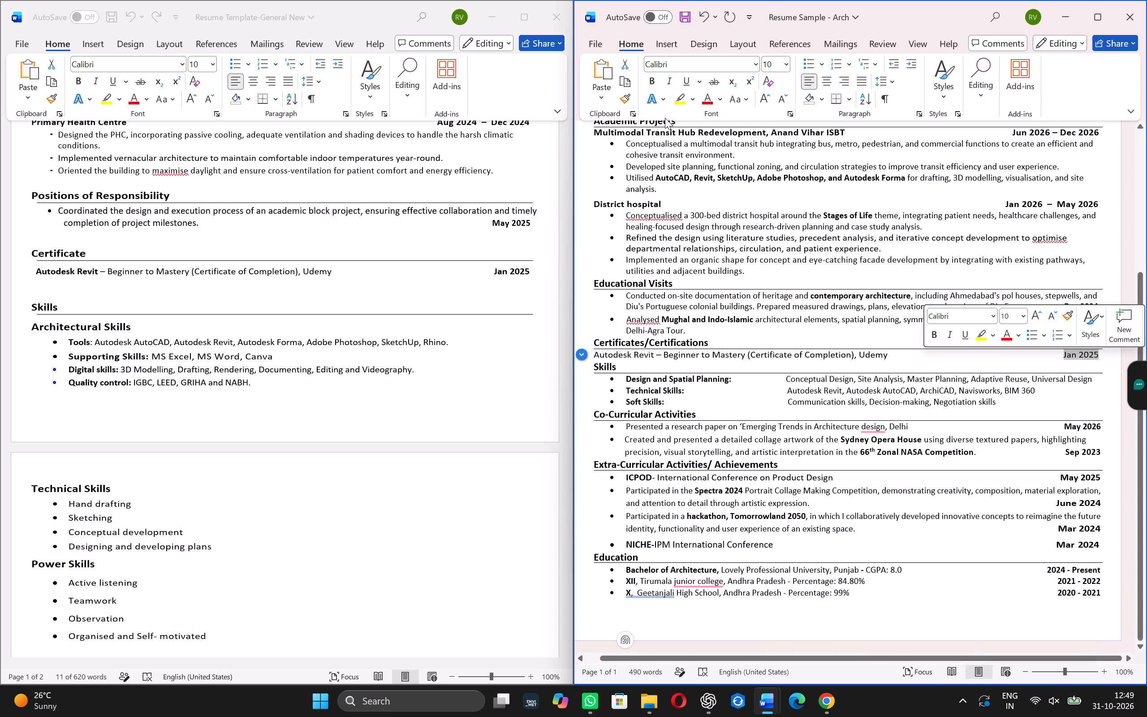
{"action": "left_click", "coordinate": [647, 89]}
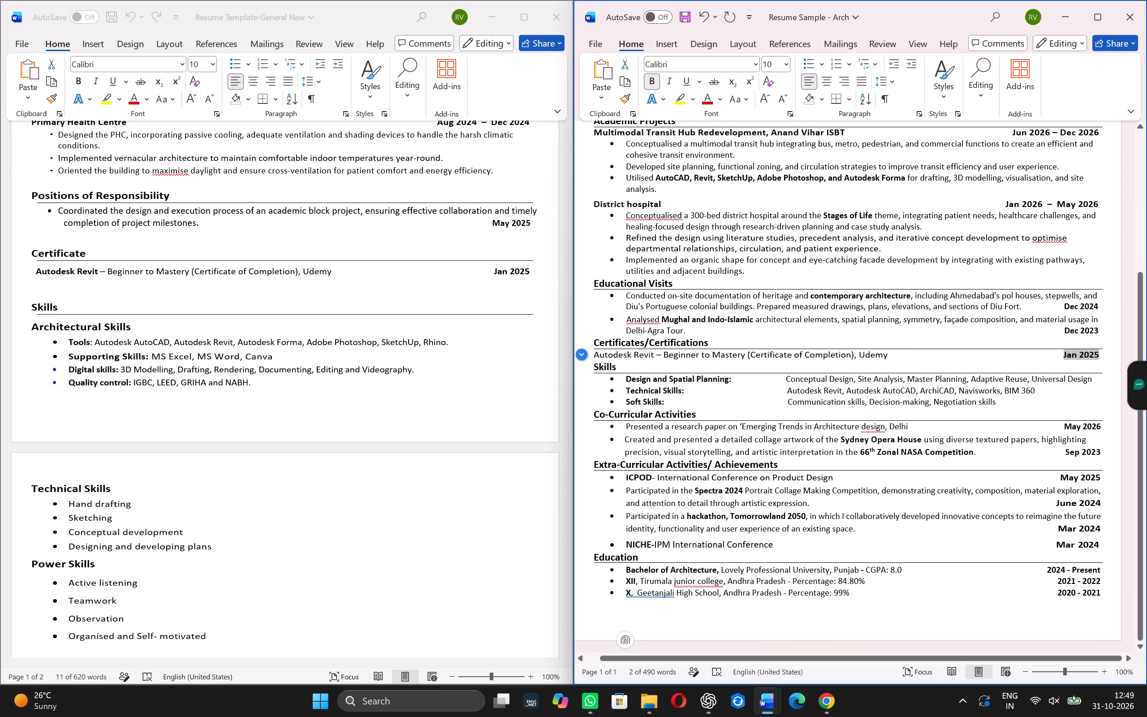
{"action": "left_click", "coordinate": [1036, 360]}
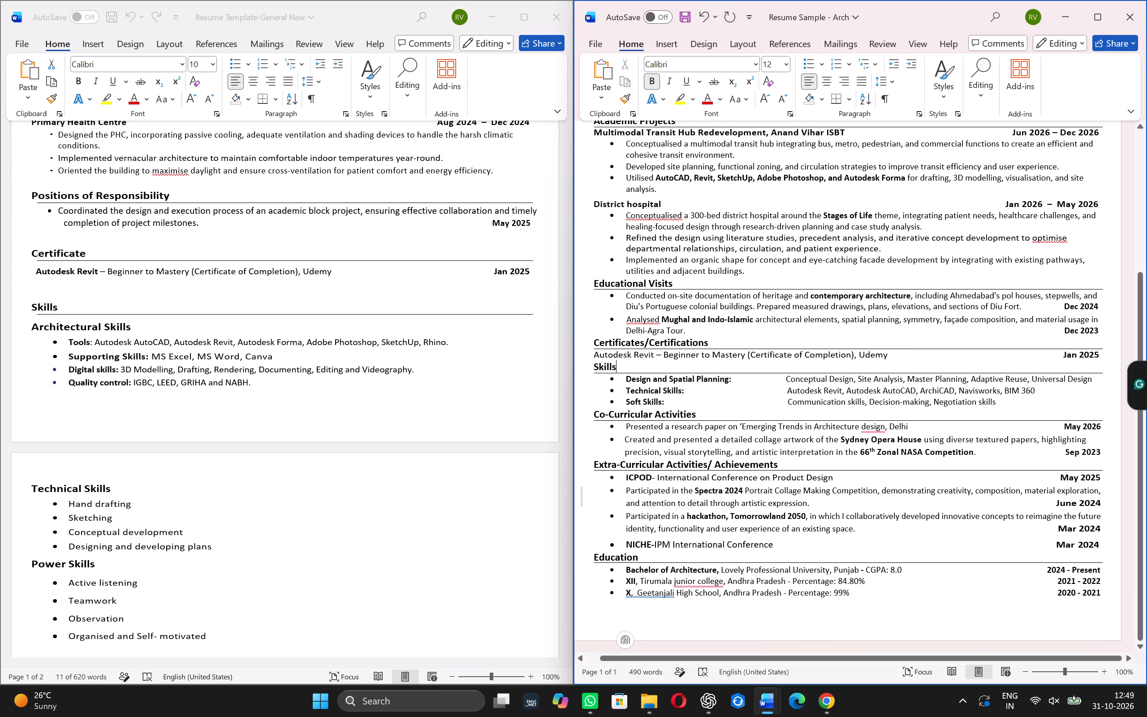
Replace the resume's three Skills bullets with the template's Tools, Supporting Skills and Digital skills lines from Architectural Skills.
{"action": "scroll", "coordinate": [751, 459], "scroll_direction": "down", "scroll_amount": 2}
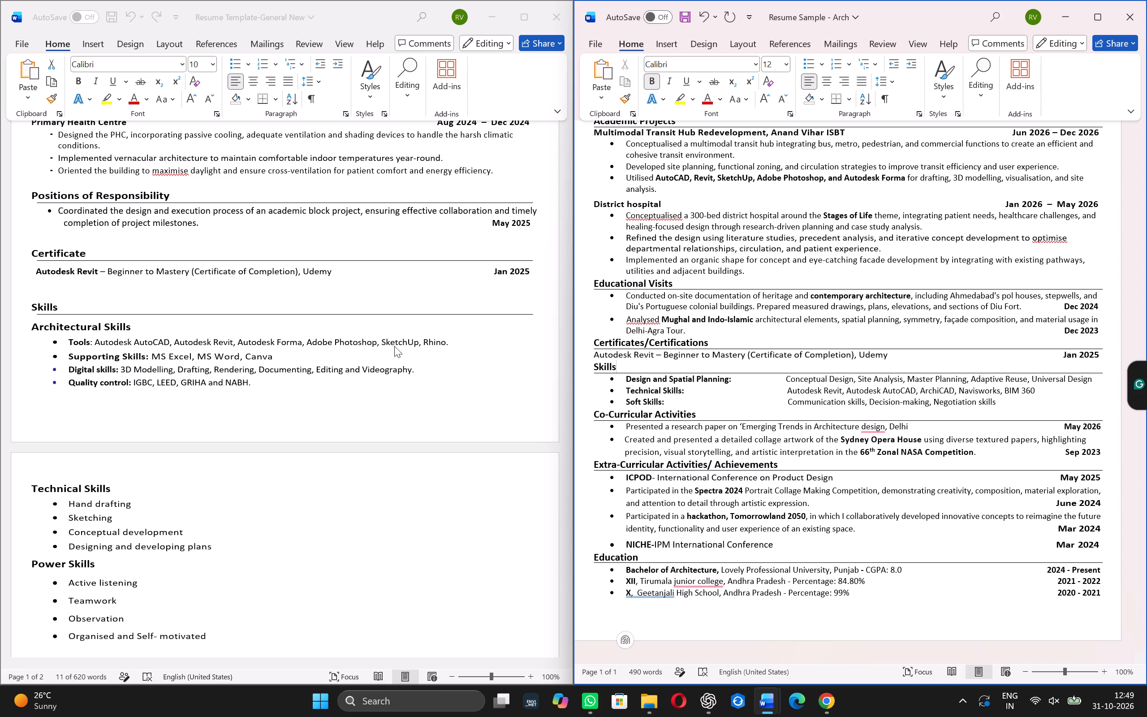
{"action": "left_click", "coordinate": [70, 346]}
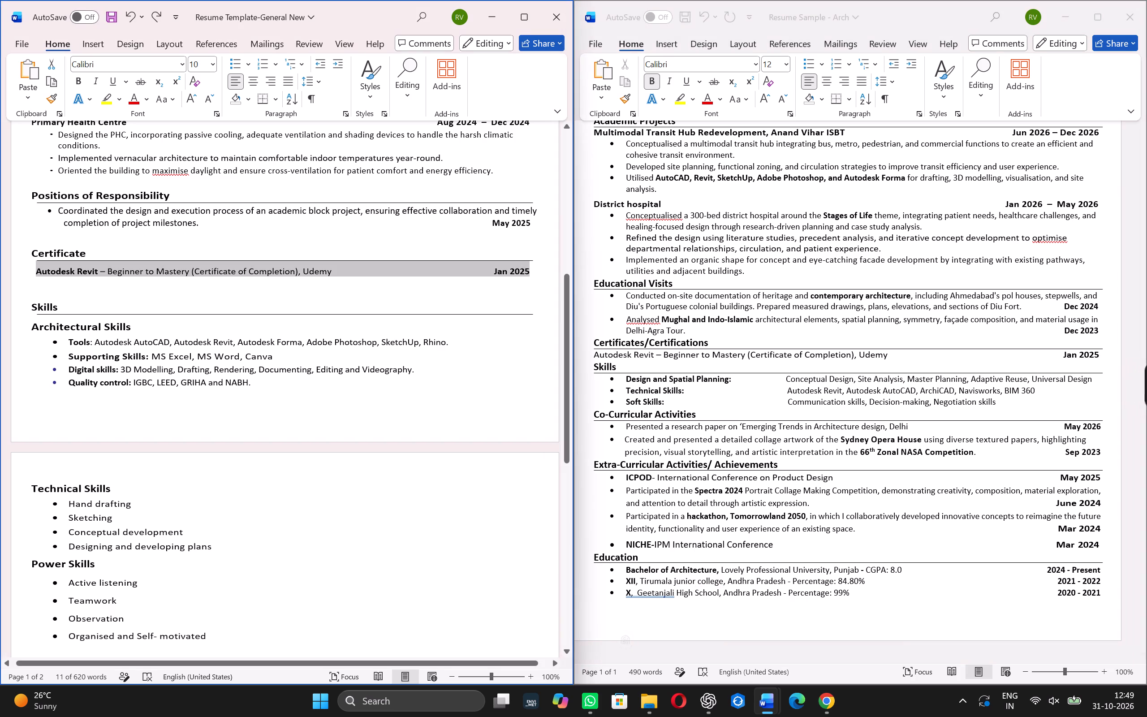
{"action": "left_click", "coordinate": [68, 344]}
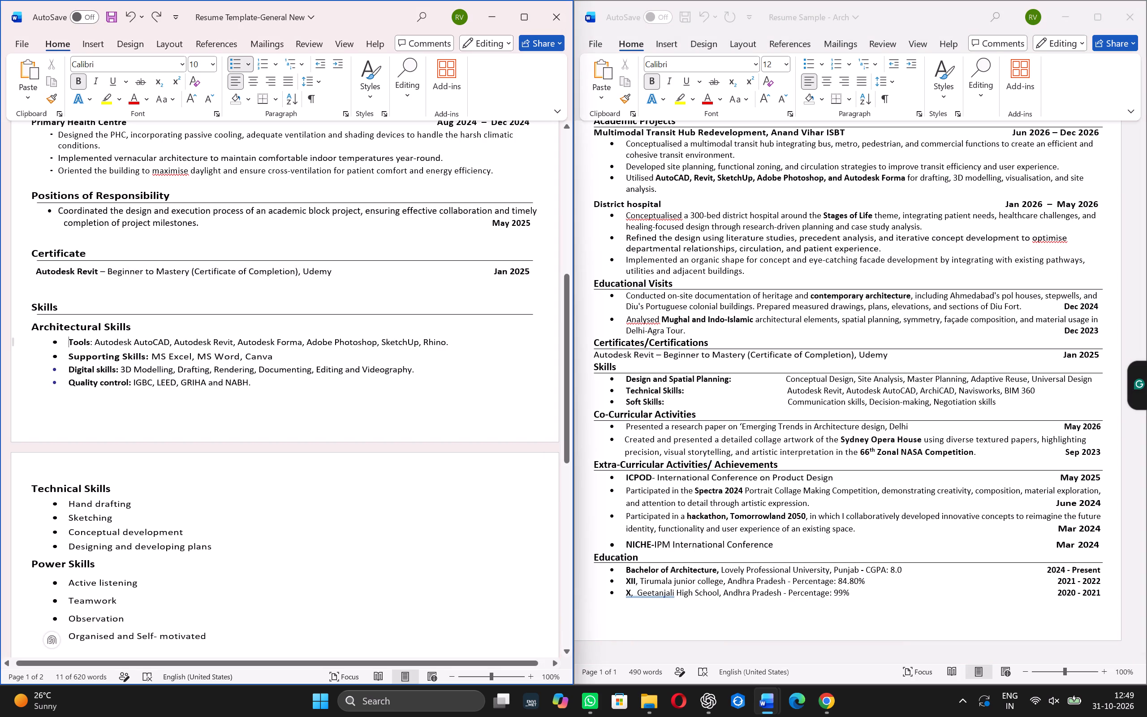
{"action": "left_click_drag", "start_coordinate": [68, 343], "coordinate": [455, 379]}
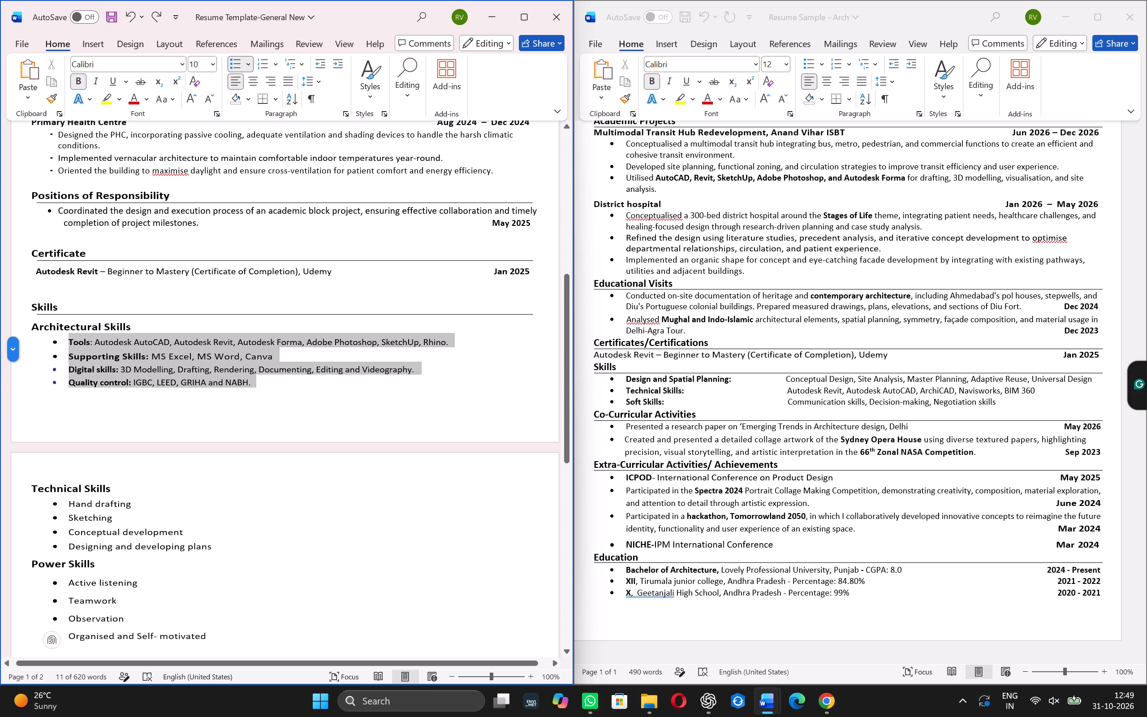
{"action": "left_click_drag", "start_coordinate": [455, 379], "coordinate": [408, 374]}
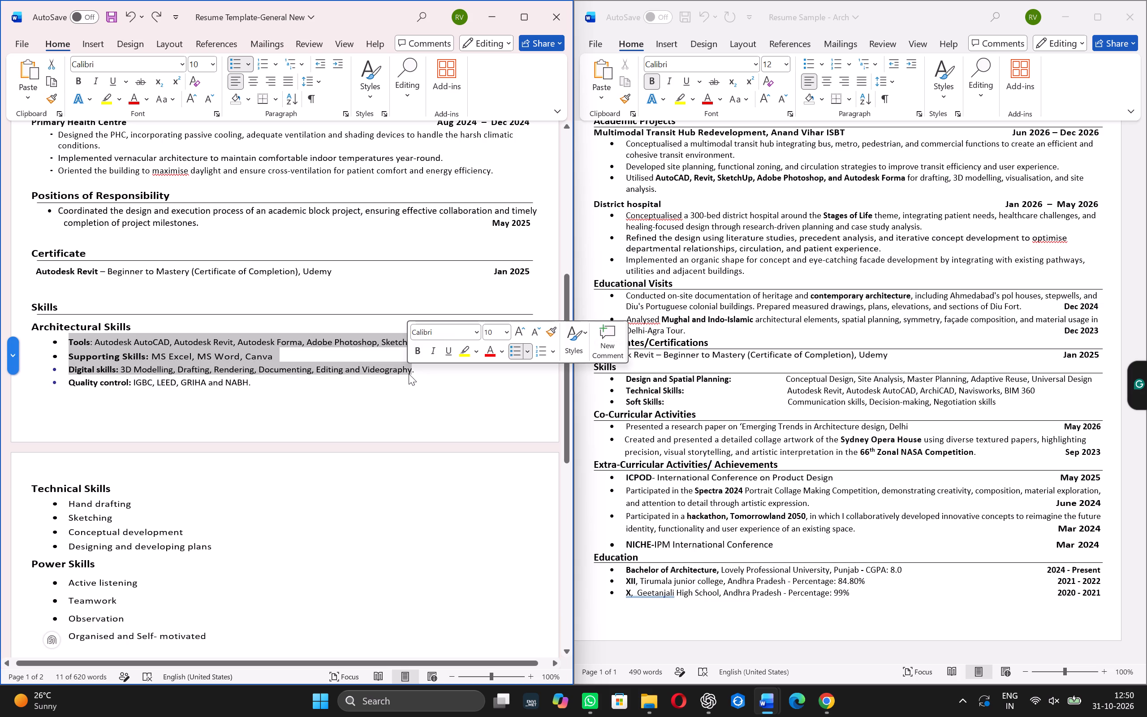
{"action": "key", "text": "ctrl+c"}
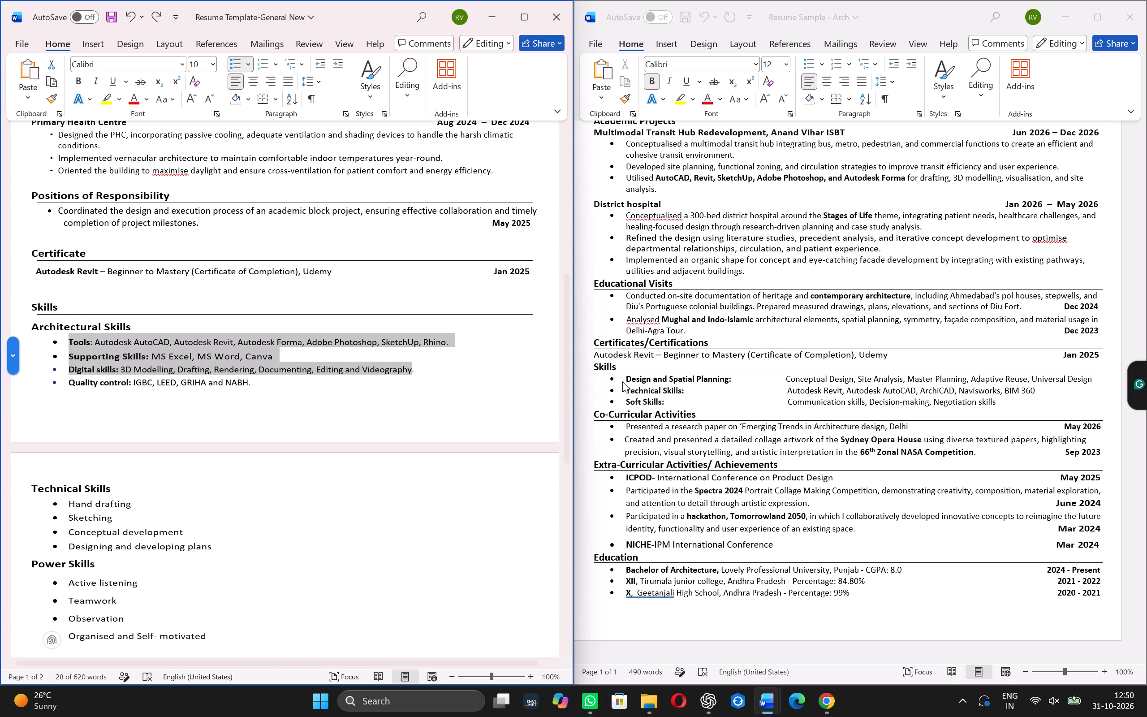
{"action": "left_click", "coordinate": [621, 379]}
{"action": "left_click", "coordinate": [625, 379]}
{"action": "left_click_drag", "start_coordinate": [625, 379], "coordinate": [768, 398]}
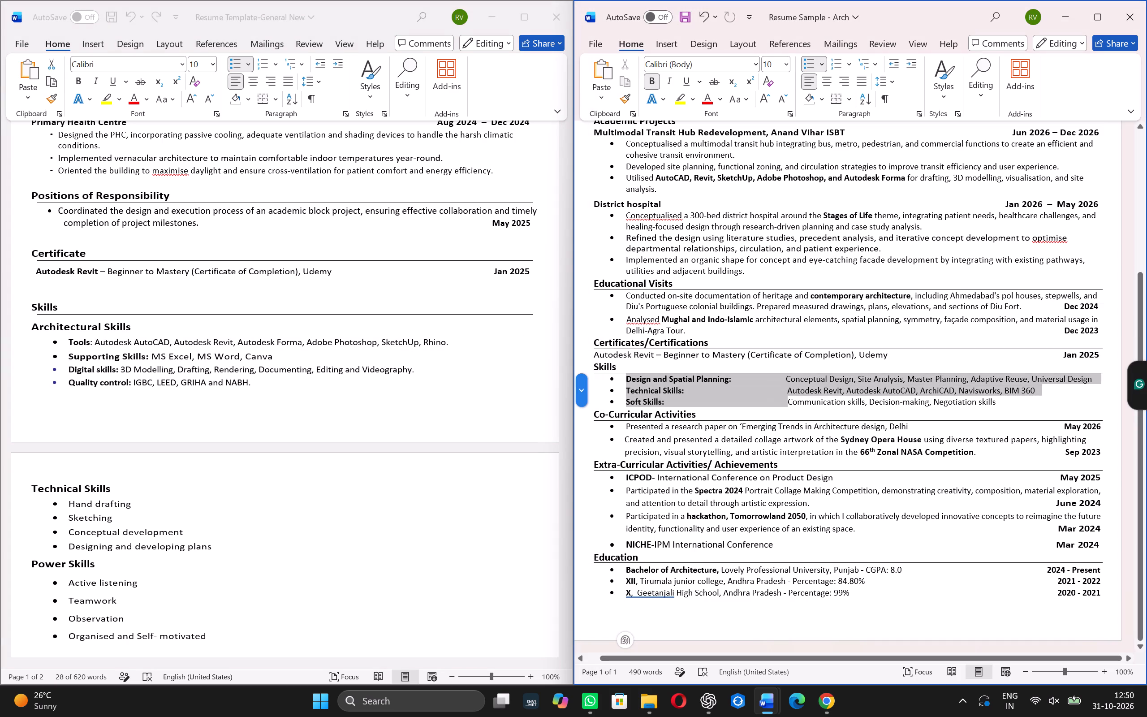
{"action": "left_click_drag", "start_coordinate": [768, 398], "coordinate": [1004, 405]}
{"action": "key", "text": "ctrl+v"}
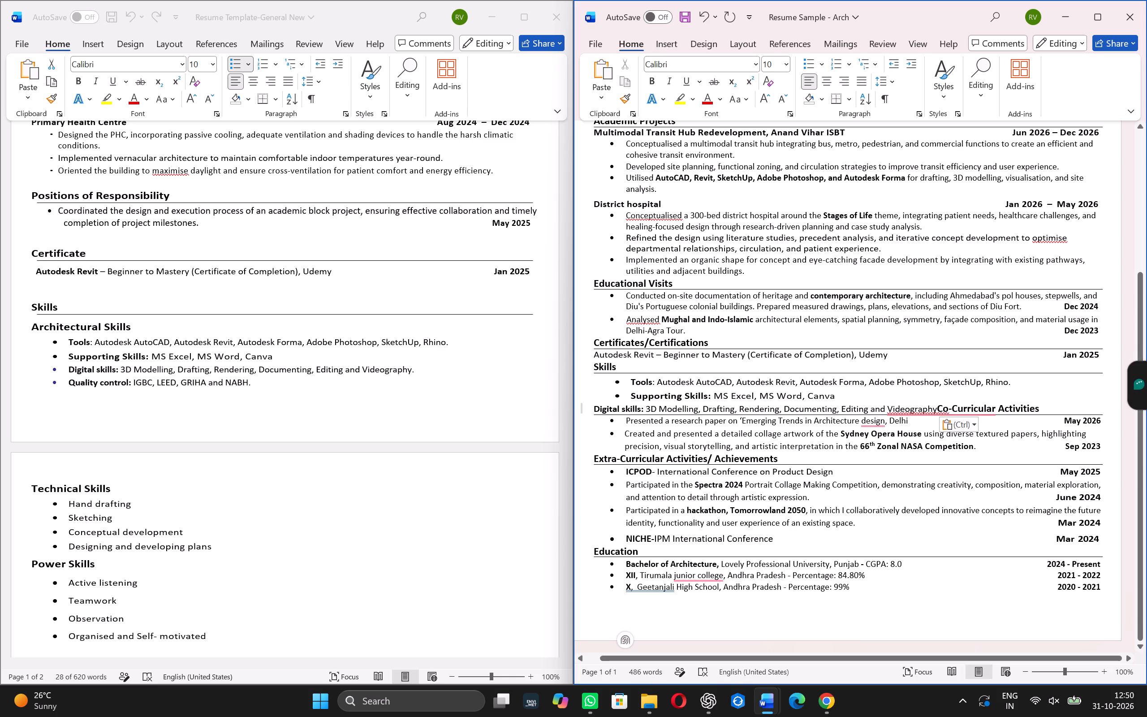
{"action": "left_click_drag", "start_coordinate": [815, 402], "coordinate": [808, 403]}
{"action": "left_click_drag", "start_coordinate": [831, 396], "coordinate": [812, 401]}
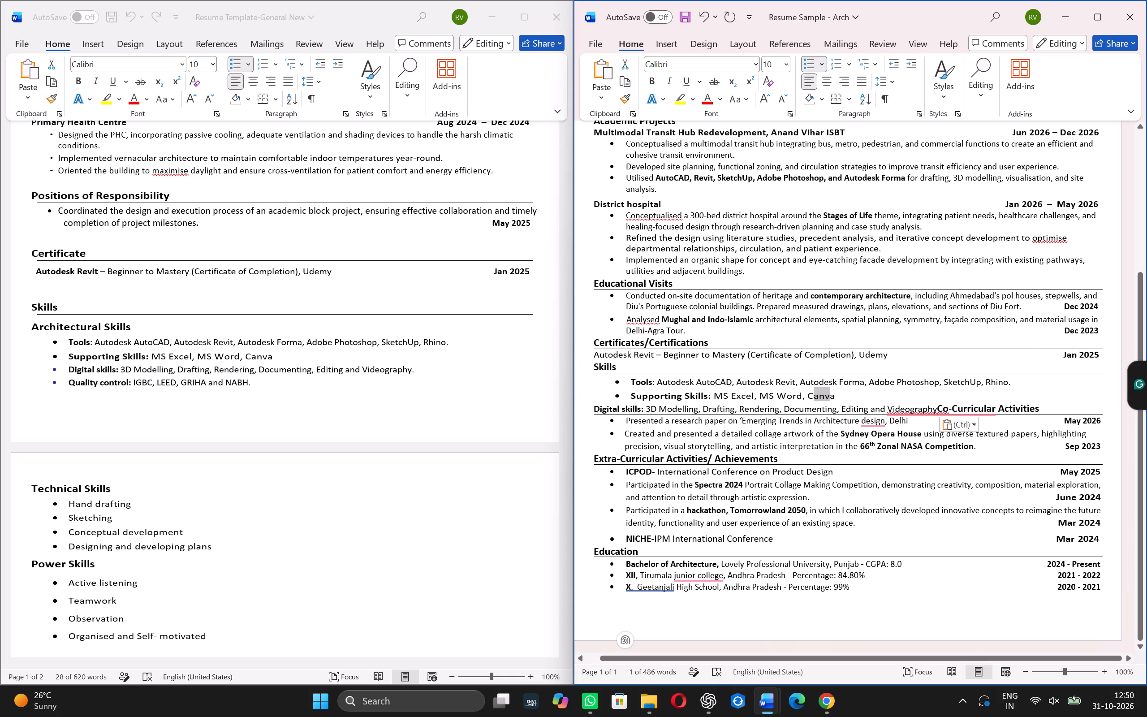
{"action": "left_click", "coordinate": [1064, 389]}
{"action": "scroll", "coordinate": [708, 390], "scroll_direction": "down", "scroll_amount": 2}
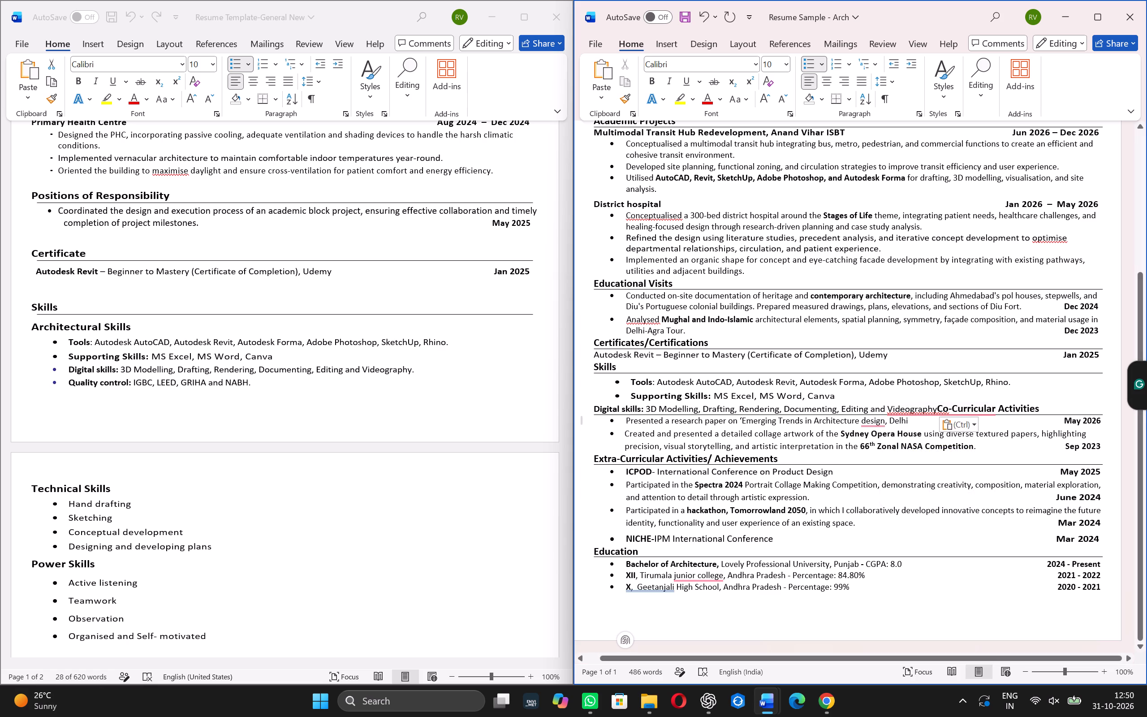
Move the Co-Curricular Activities heading onto its own line below the Digital skills line.
{"action": "left_click", "coordinate": [939, 409]}
{"action": "key", "text": "Return"}
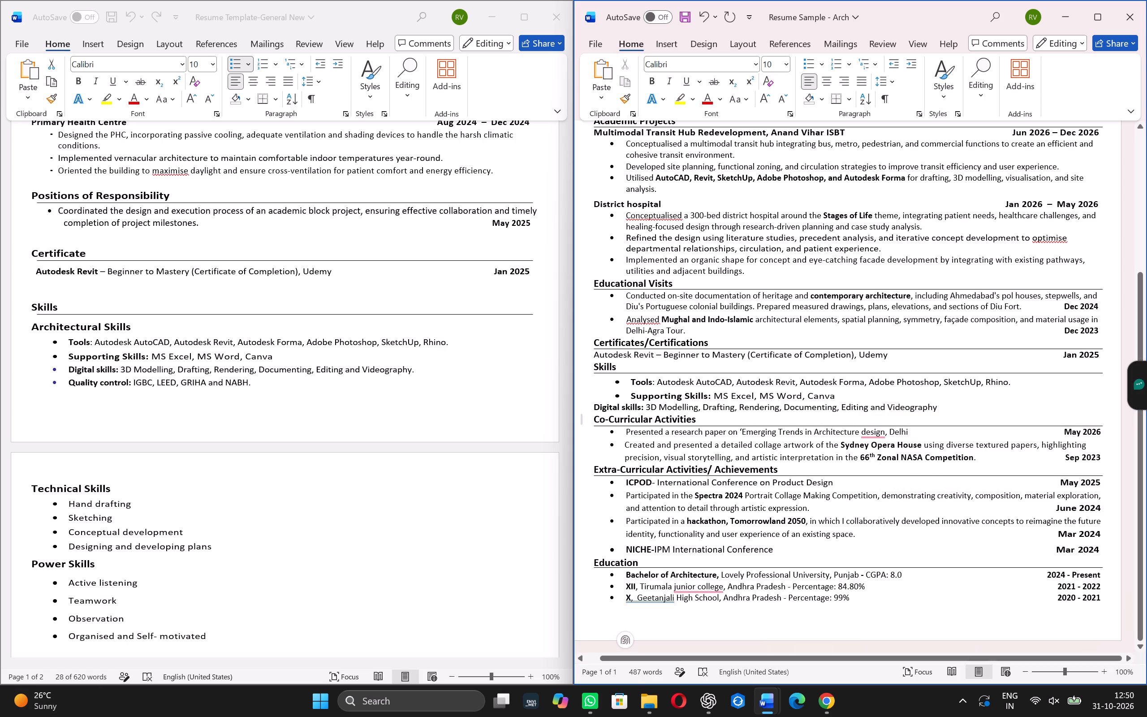
Move the "Digital skills" line into a new third bullet below "Supporting Skills" in the resume's Skills section.
{"action": "left_click", "coordinate": [847, 397]}
{"action": "key", "text": "Return"}
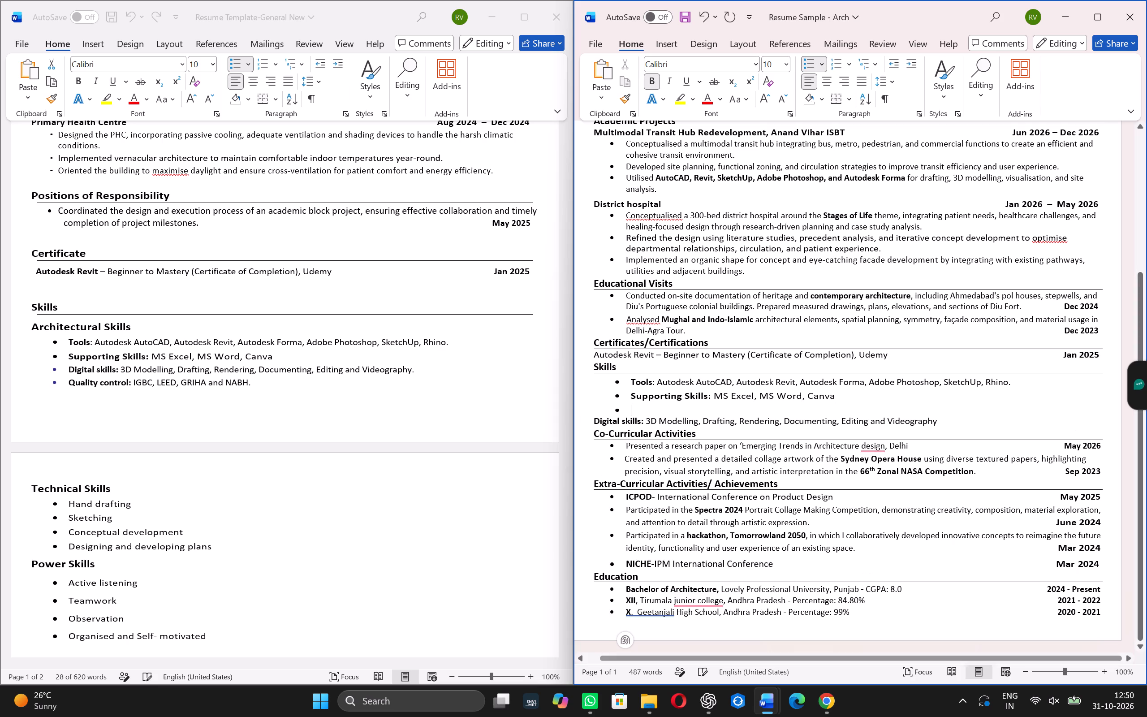
{"action": "left_click_drag", "start_coordinate": [592, 420], "coordinate": [910, 432]}
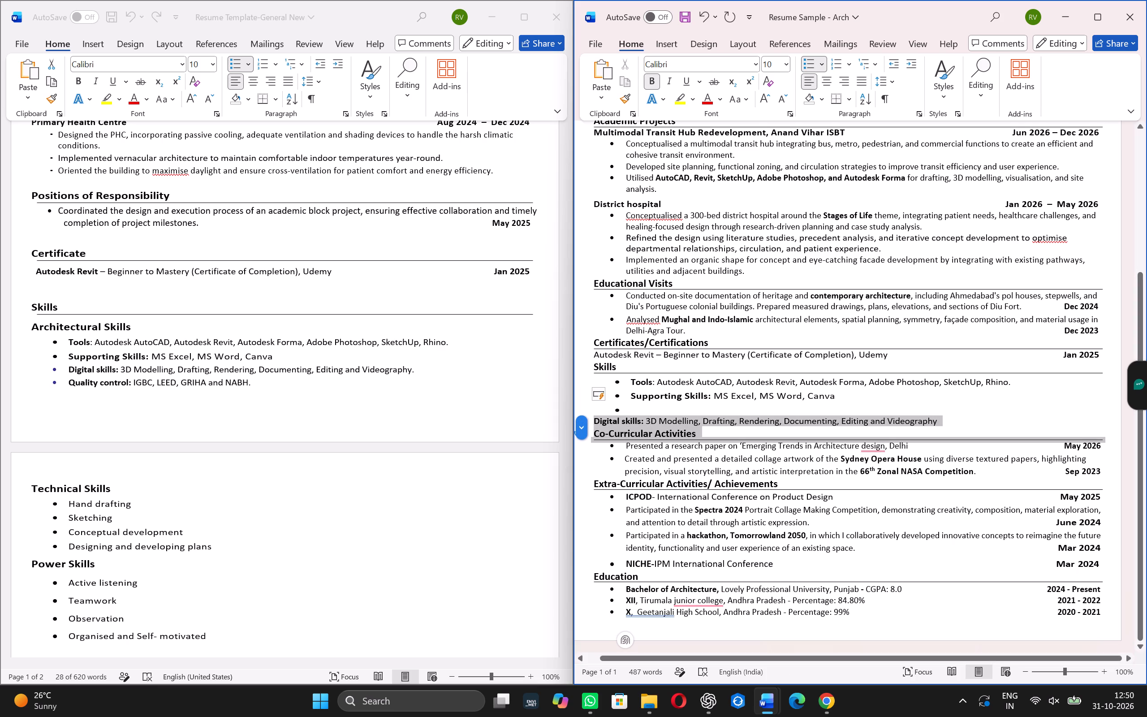
{"action": "left_click_drag", "start_coordinate": [910, 432], "coordinate": [937, 419]}
{"action": "right_click", "coordinate": [937, 419]}
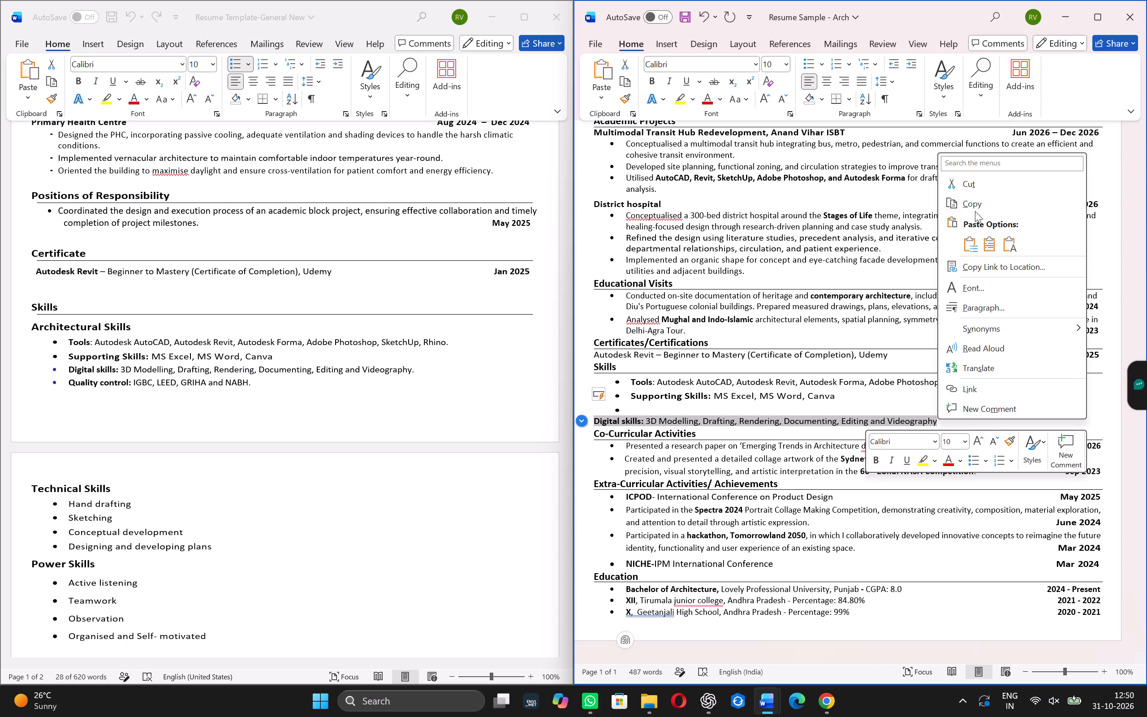
{"action": "left_click", "coordinate": [965, 182]}
{"action": "left_click", "coordinate": [658, 416]}
{"action": "left_click", "coordinate": [669, 412]}
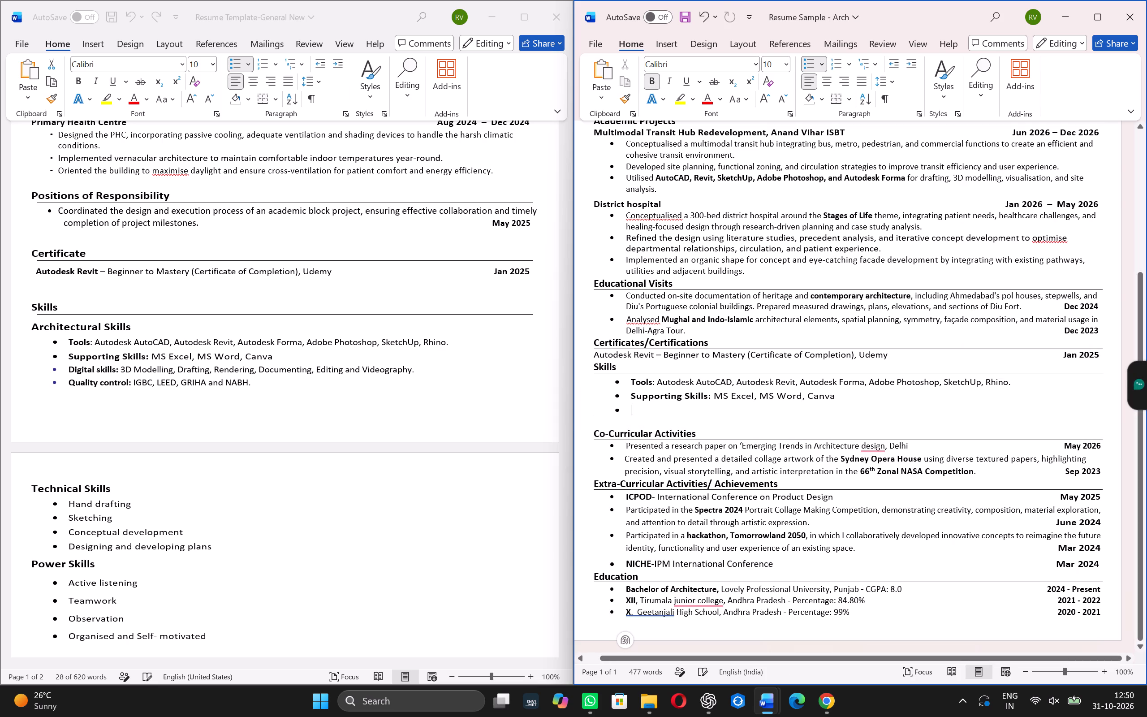
{"action": "key", "text": "ctrl+v"}
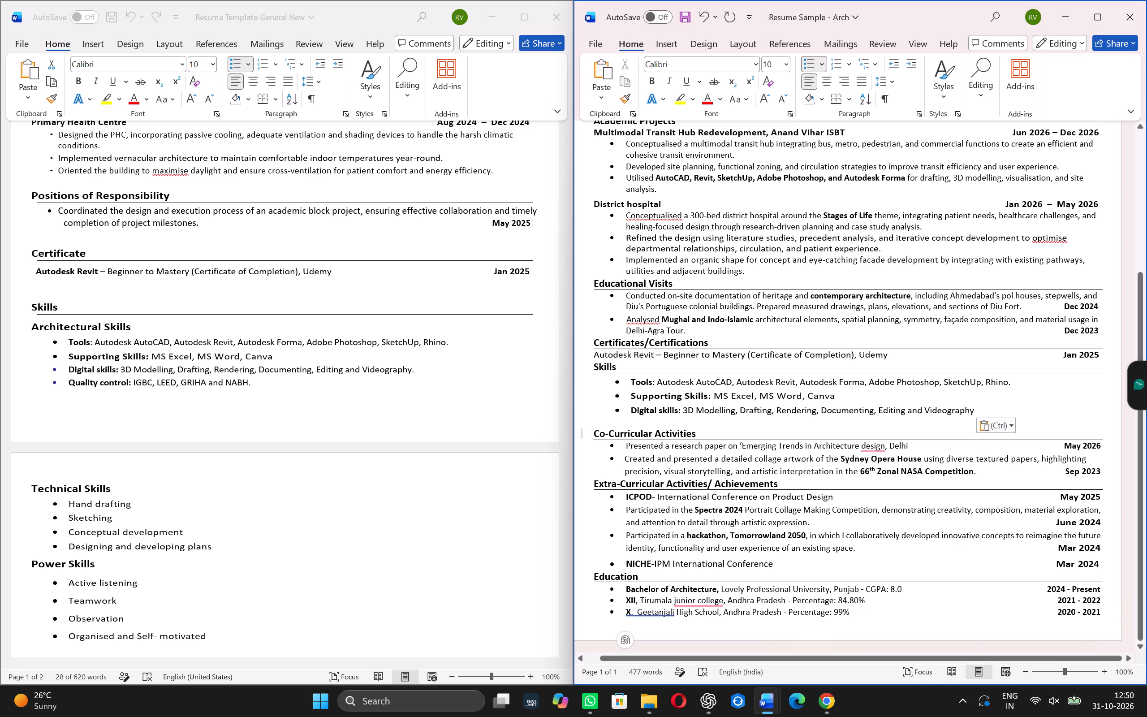
Remove the blank line above the Co-Curricular Activities heading.
{"action": "left_click", "coordinate": [593, 430]}
{"action": "key", "text": "BackSpace"}
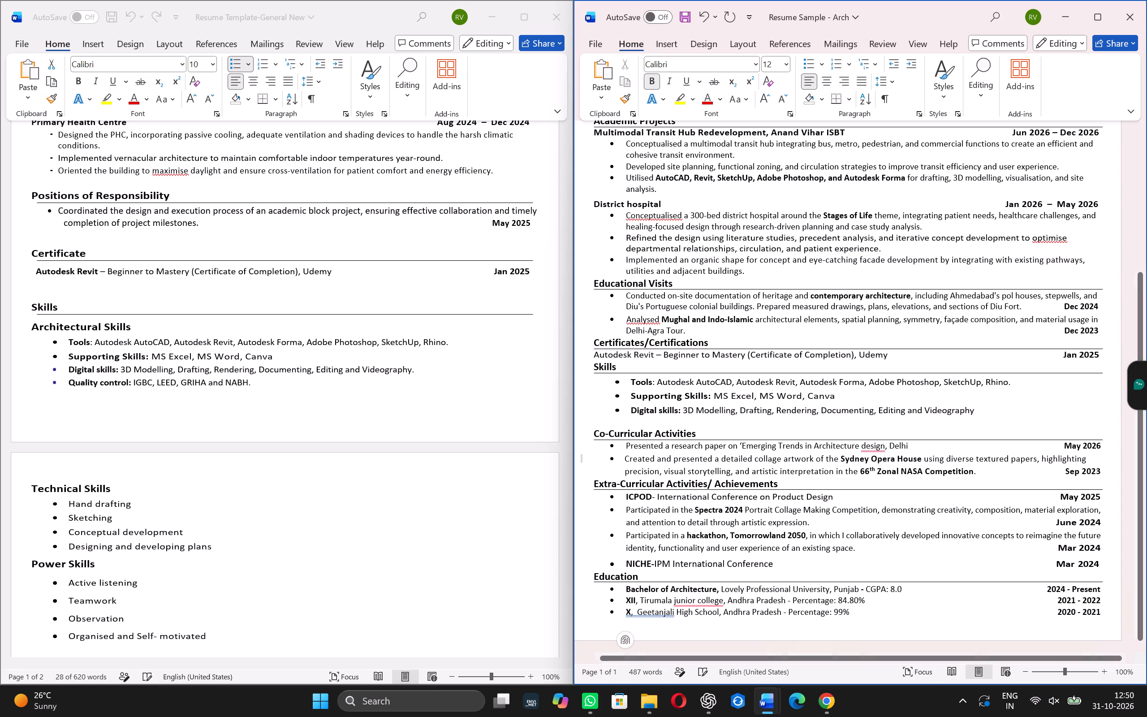
Delete "Rhino" and the comma before it from the resume's Tools bullet so the list ends with "SketchUp.".
{"action": "left_click", "coordinate": [674, 410]}
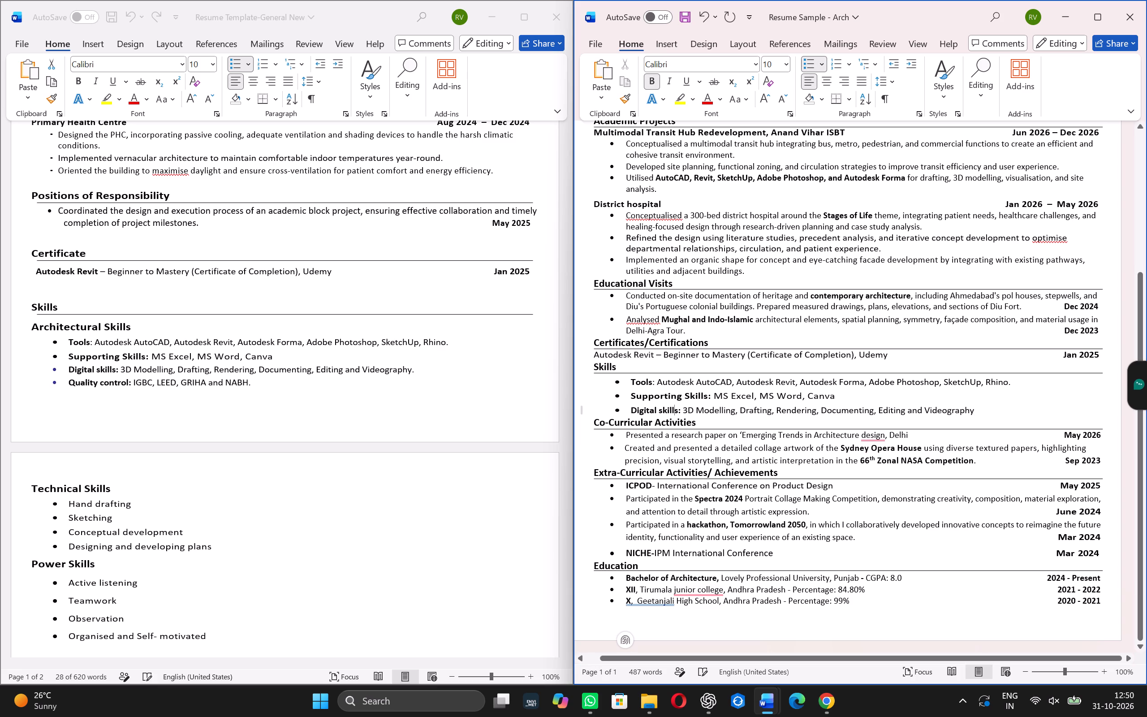
{"action": "left_click", "coordinate": [699, 397]}
{"action": "left_click_drag", "start_coordinate": [1007, 383], "coordinate": [984, 384]}
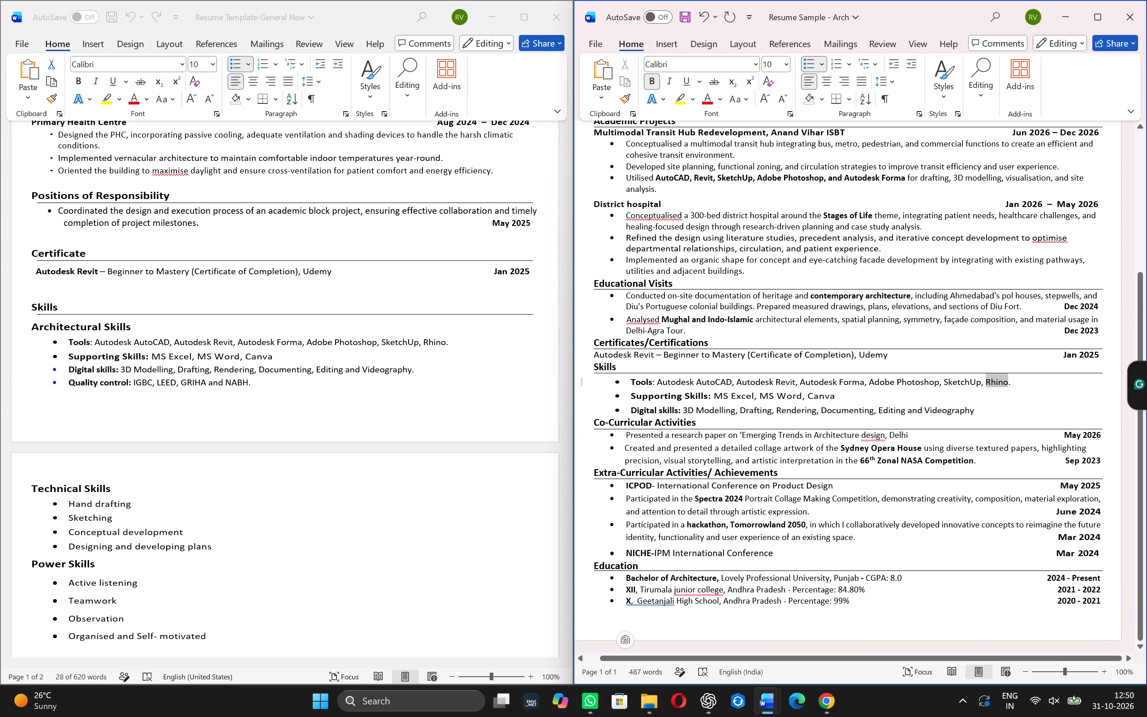
{"action": "left_click_drag", "start_coordinate": [984, 384], "coordinate": [980, 384]}
{"action": "key", "text": "BackSpace"}
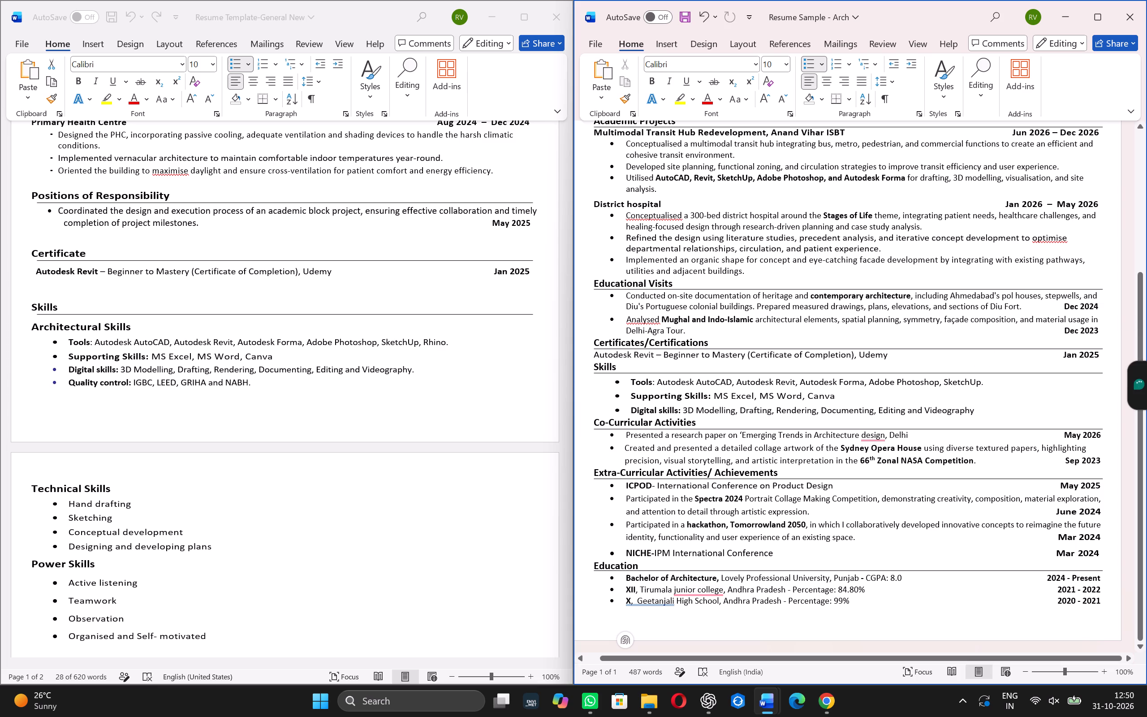
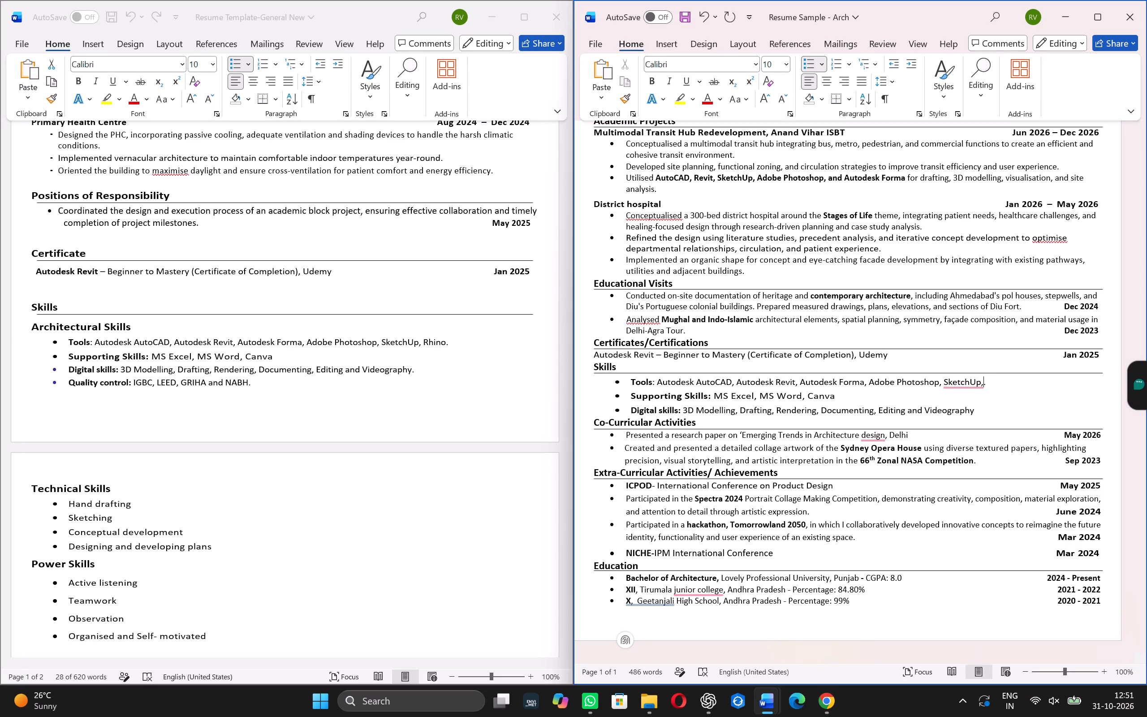
Add "Archmaps" after "SketchUp," at the end of the Tools bullet in the resume's Skills section.
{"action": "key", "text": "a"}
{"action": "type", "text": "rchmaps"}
Replace "and" between "Editing" and "Videography" in the resume's Digital skills bullet with a comma.
{"action": "left_click", "coordinate": [975, 409]}
{"action": "left_click_drag", "start_coordinate": [925, 412], "coordinate": [908, 412]}
{"action": "key", "text": "BackSpace"}
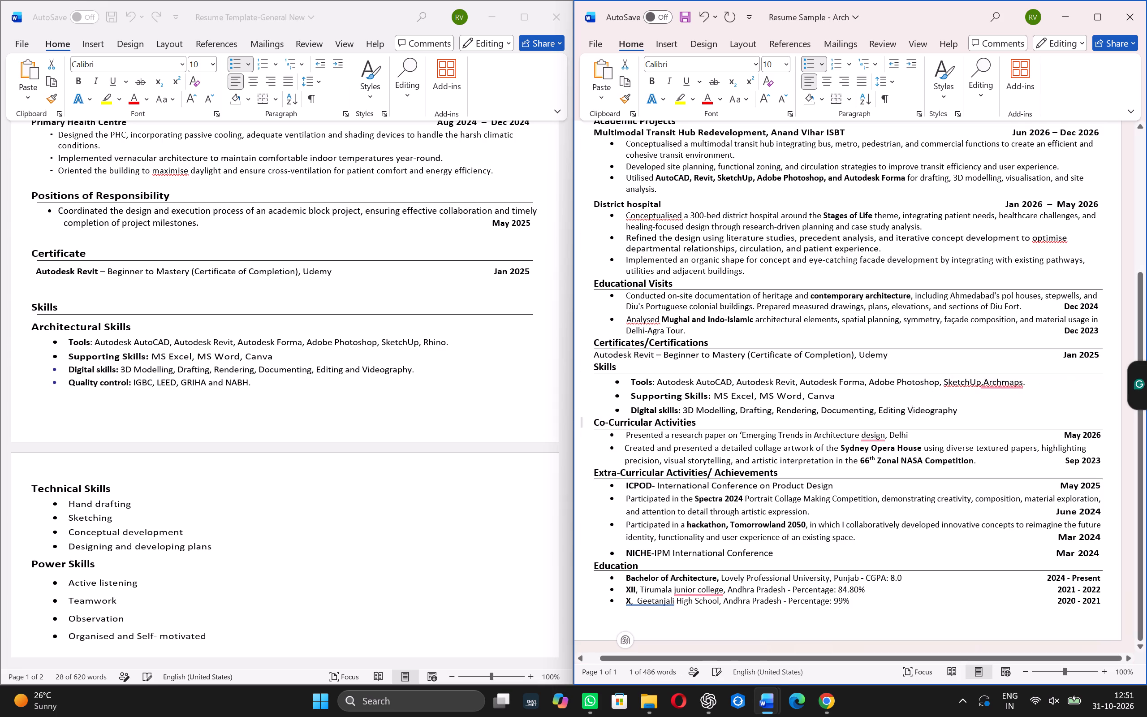
{"action": "key", "text": "BackSpace"}
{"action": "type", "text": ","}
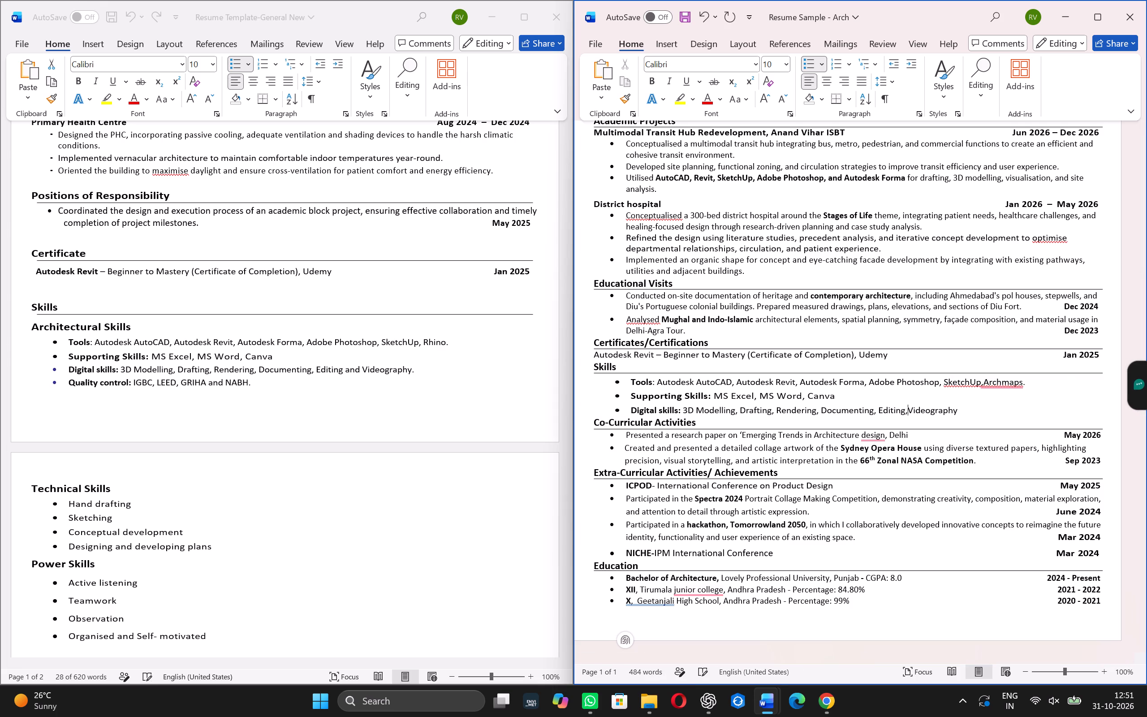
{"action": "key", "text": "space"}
{"action": "left_click", "coordinate": [970, 408]}
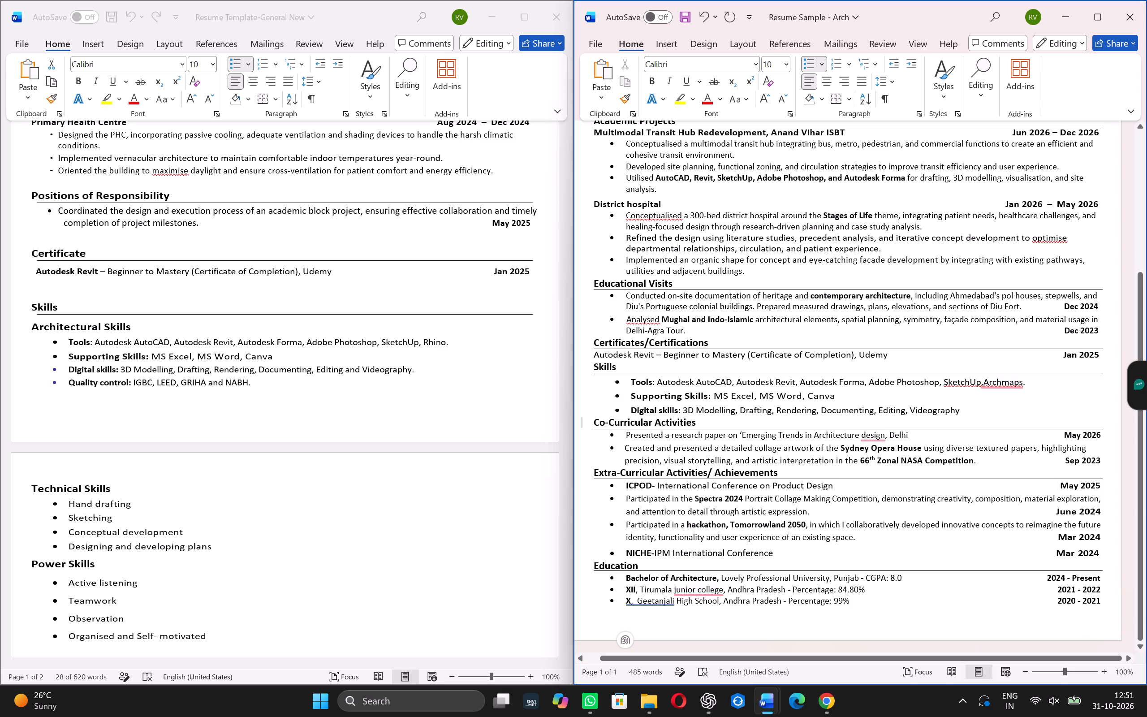
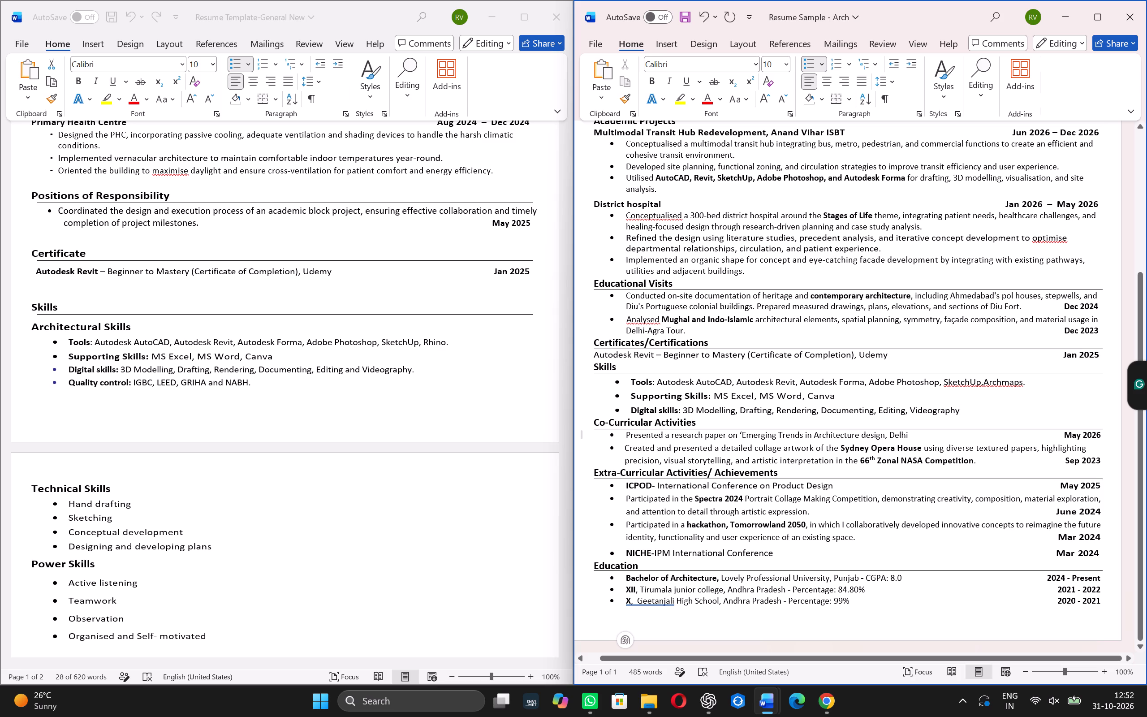
Select the paper title "Emerging Trends in Architecture design" in the first Co-Curricular Activities bullet of the resume.
{"action": "left_click_drag", "start_coordinate": [742, 436], "coordinate": [880, 436]}
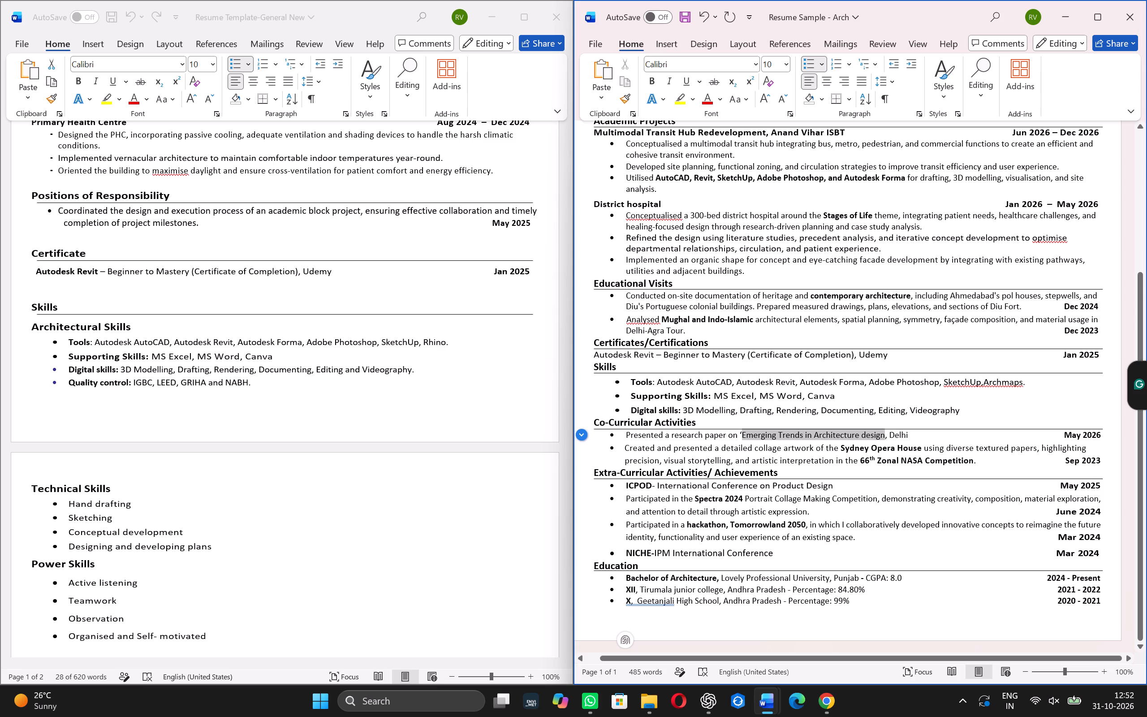
Replace the paper title and location in the first Co-Curricular Activities bullet with "climate responsive university roads", keeping the opening quotation mark.
{"action": "left_click_drag", "start_coordinate": [880, 436], "coordinate": [907, 434]}
{"action": "left_click_drag", "start_coordinate": [907, 434], "coordinate": [908, 434]}
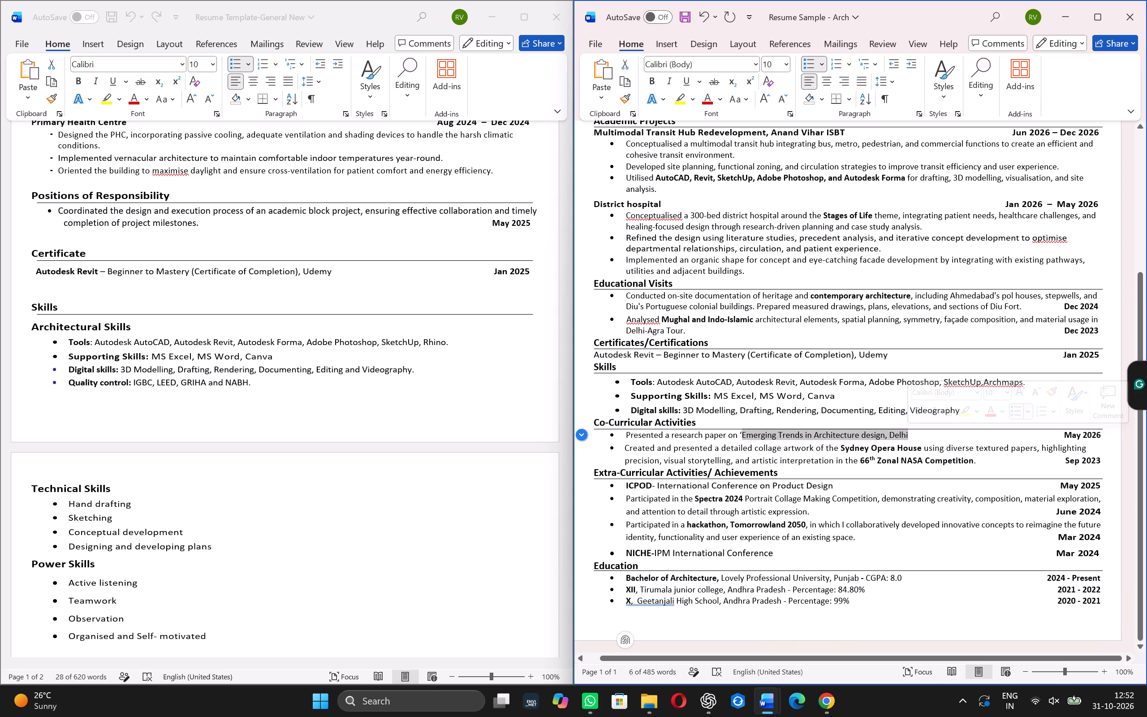
{"action": "type", "text": "climate"}
{"action": "key", "text": "space"}
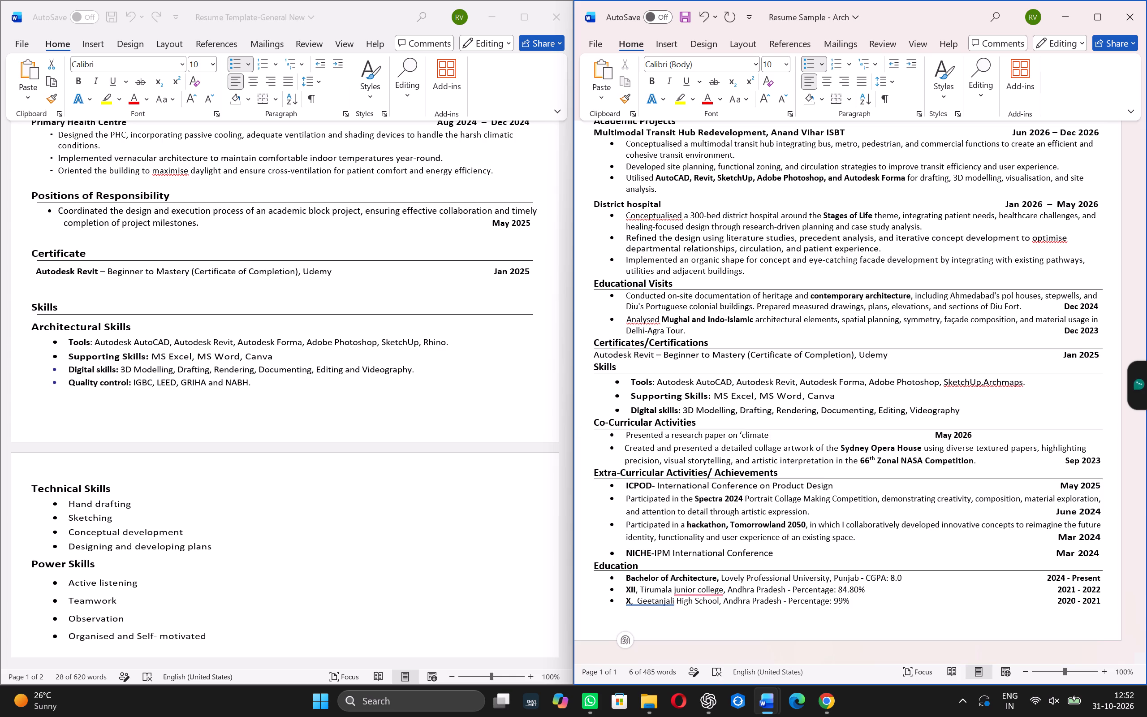
{"action": "type", "text": "respon"}
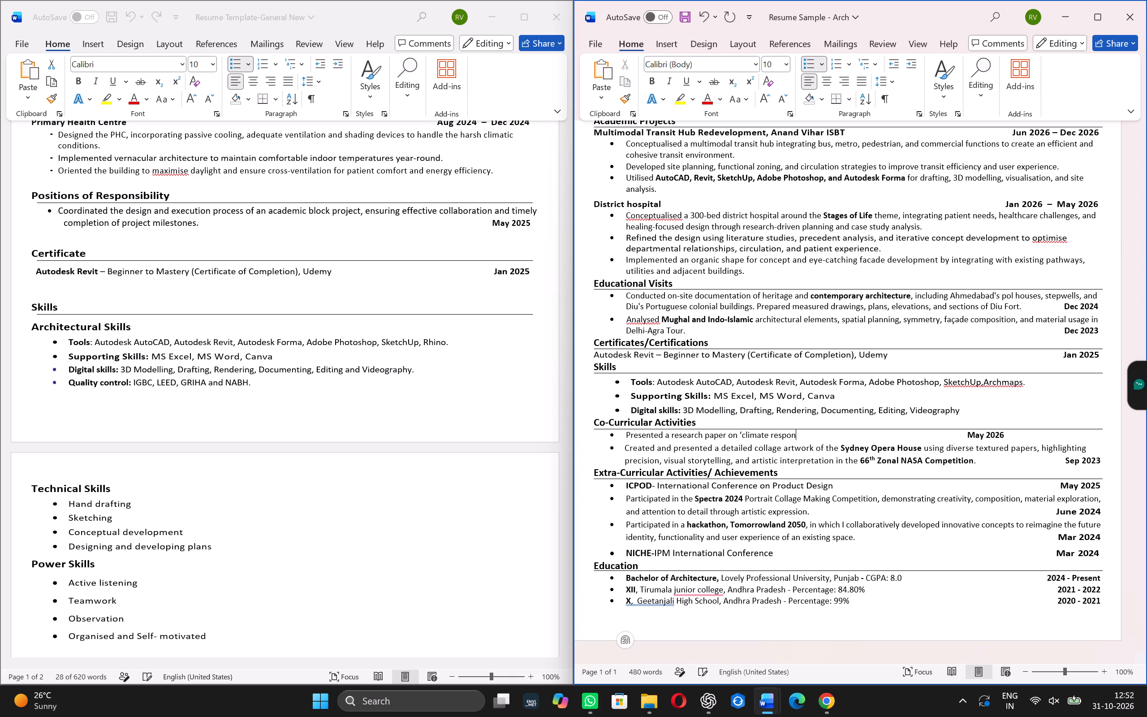
{"action": "key", "text": "s"}
{"action": "type", "text": "ive urban"}
{"action": "key", "text": "space"}
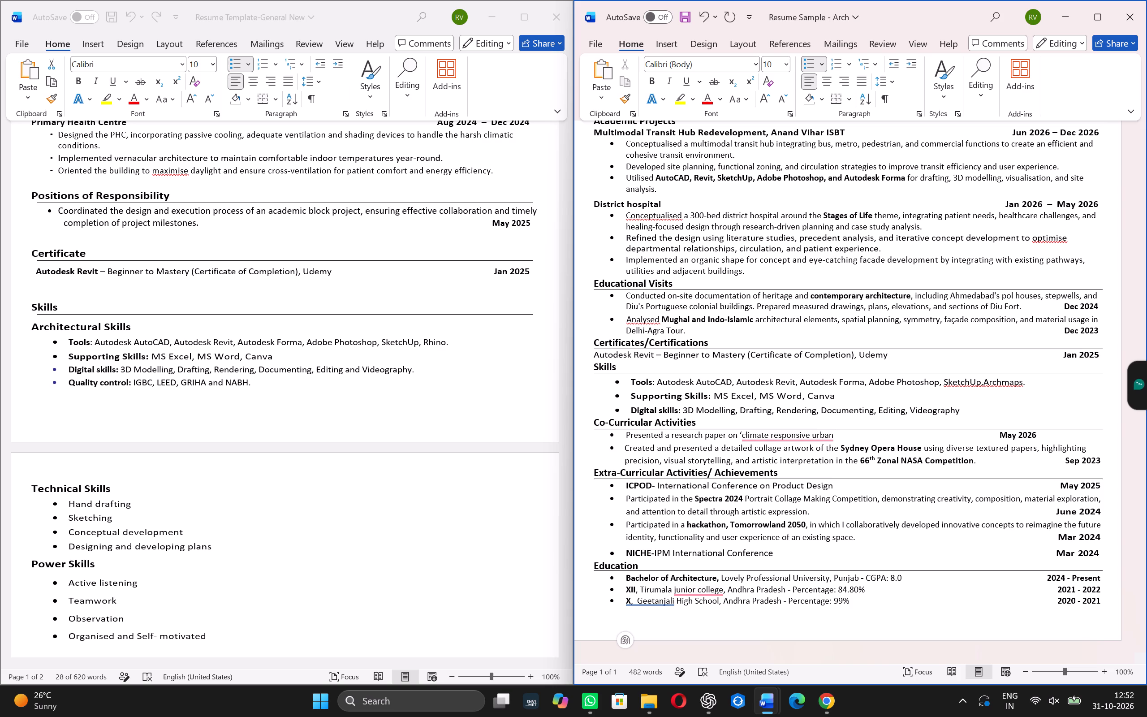
{"action": "key", "text": "BackSpace"}
{"action": "key", "text": "BackSpace"}
{"action": "key", "text": "BackSpace"}
{"action": "key", "text": "BackSpace"}
{"action": "key", "text": "BackSpace"}
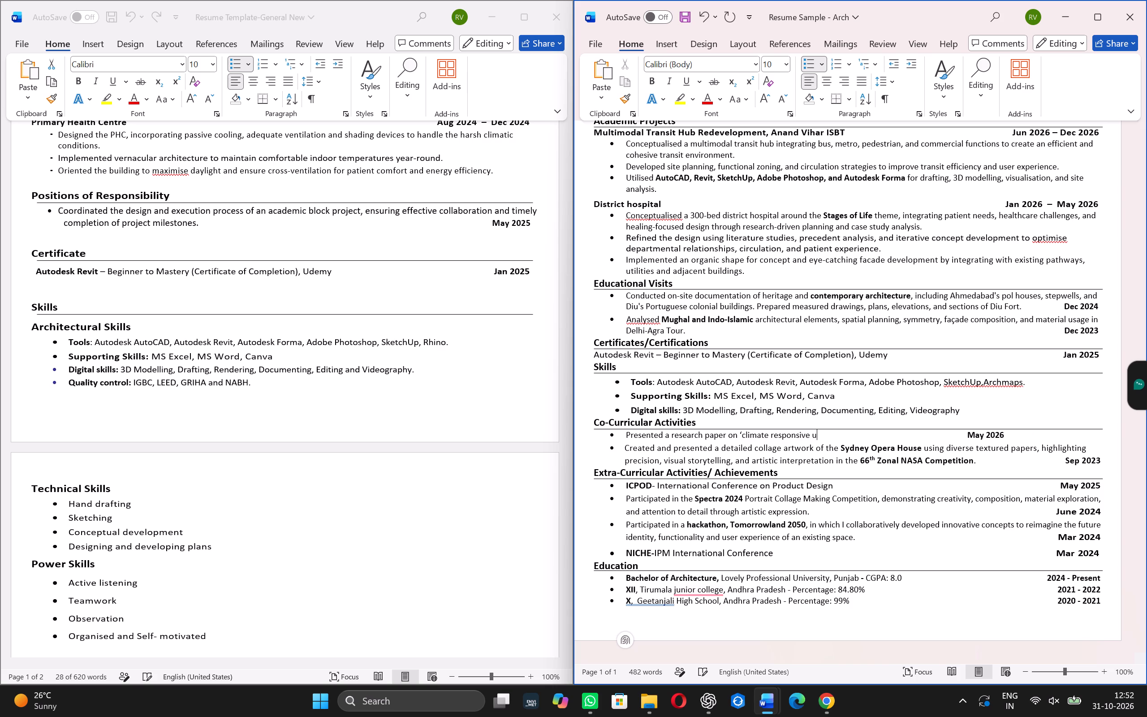
{"action": "type", "text": "niversity"}
{"action": "key", "text": "space"}
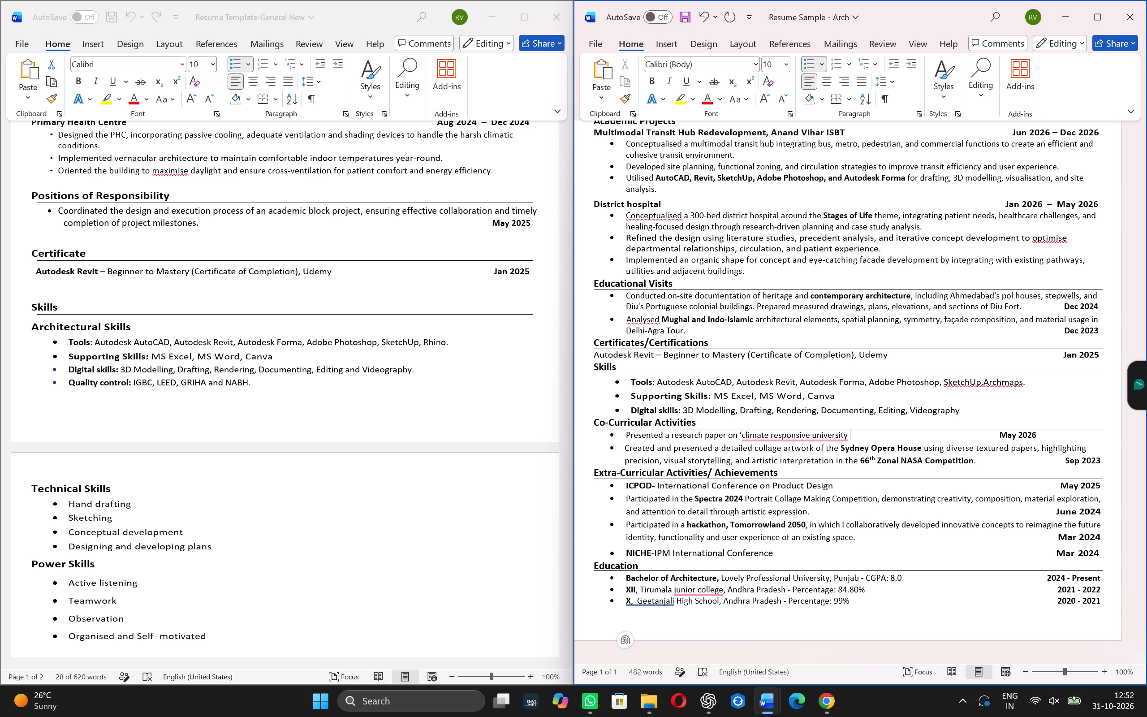
{"action": "type", "text": "roads"}
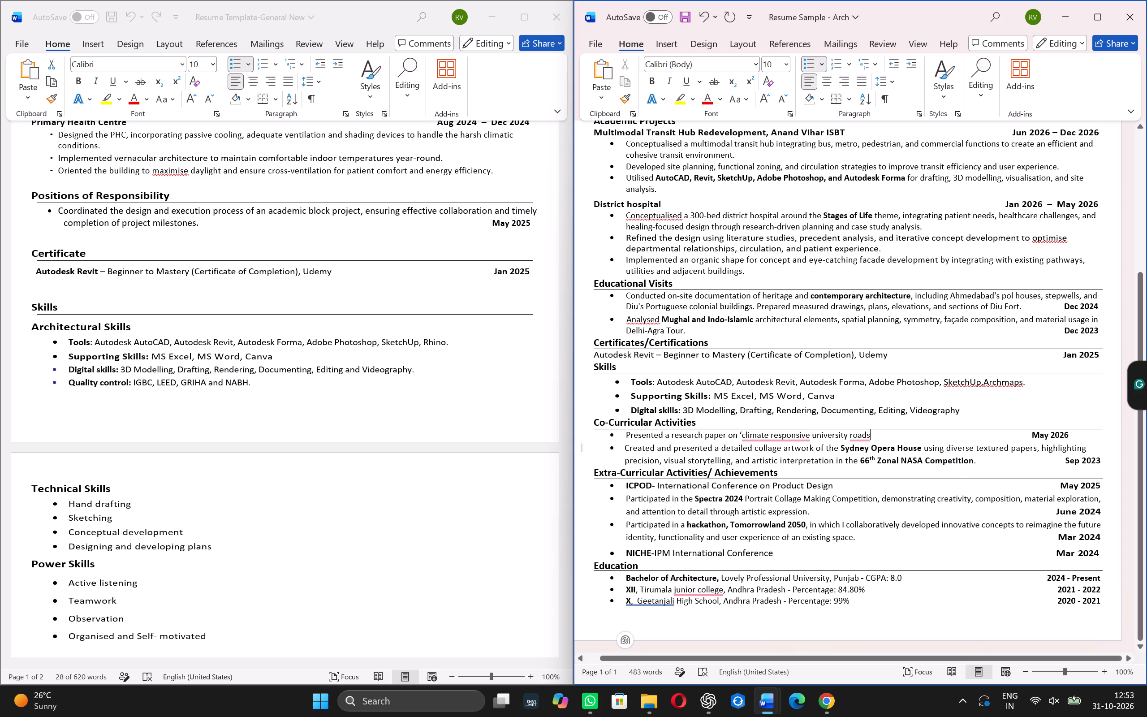
Accept the Grammarly suggestions to hyphenate "climate-responsive" and add a closing quotation mark after "roads".
{"action": "left_click", "coordinate": [766, 482]}
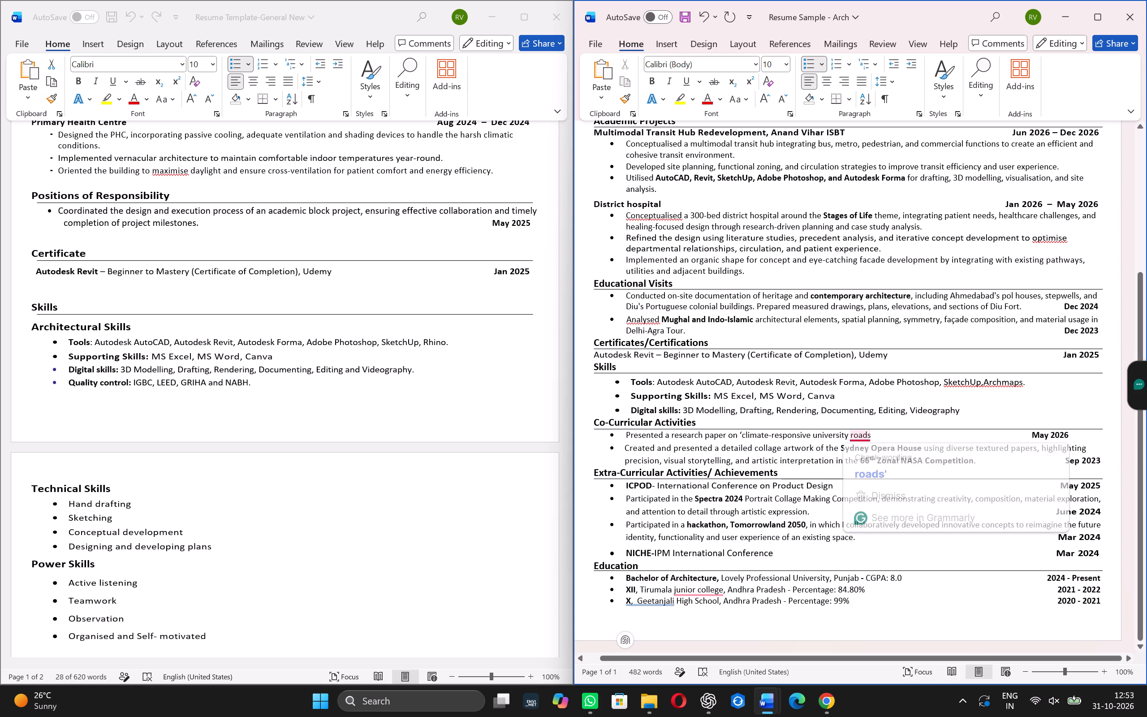
{"action": "left_click", "coordinate": [860, 468]}
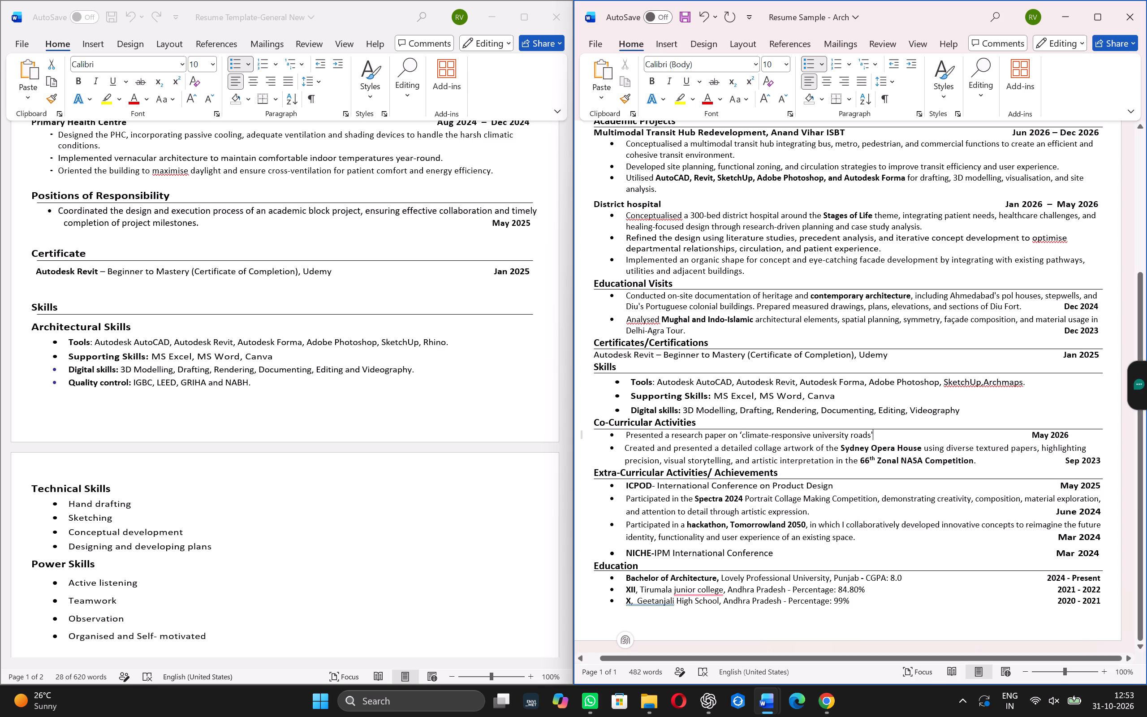
Extend the research paper title with "-lpu central spine" before the closing quotation mark.
{"action": "left_click", "coordinate": [870, 438]}
{"action": "key", "text": "minus"}
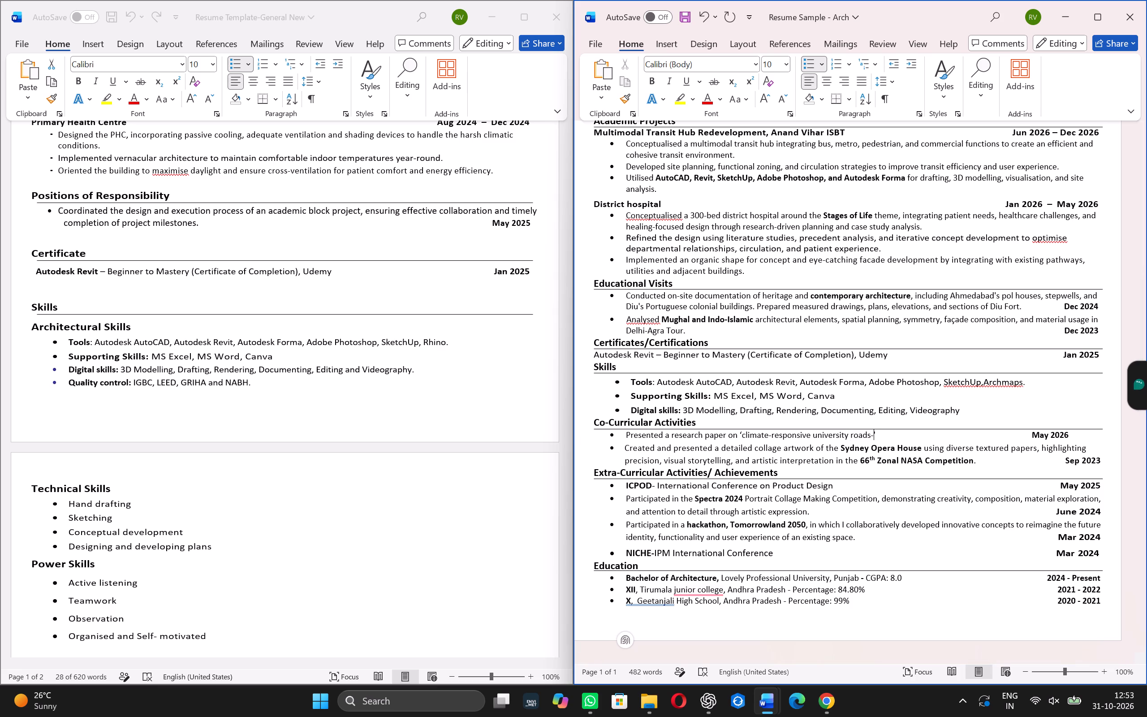
{"action": "type", "text": "lpu central"}
{"action": "key", "text": "space"}
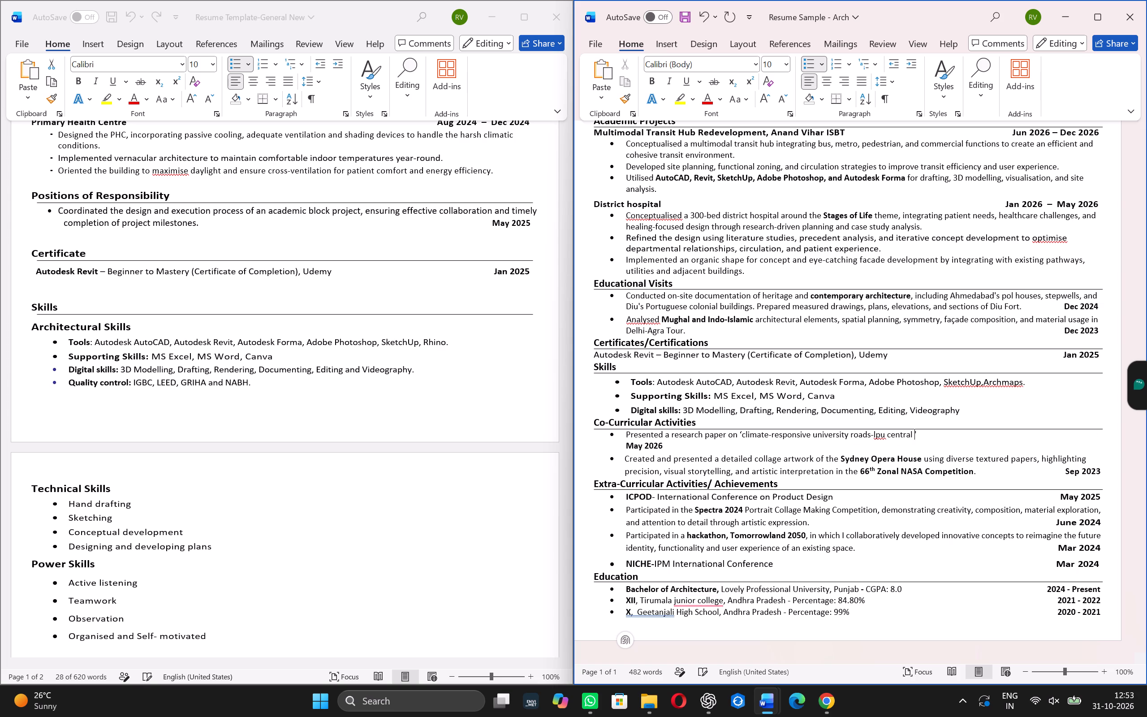
{"action": "type", "text": "spine"}
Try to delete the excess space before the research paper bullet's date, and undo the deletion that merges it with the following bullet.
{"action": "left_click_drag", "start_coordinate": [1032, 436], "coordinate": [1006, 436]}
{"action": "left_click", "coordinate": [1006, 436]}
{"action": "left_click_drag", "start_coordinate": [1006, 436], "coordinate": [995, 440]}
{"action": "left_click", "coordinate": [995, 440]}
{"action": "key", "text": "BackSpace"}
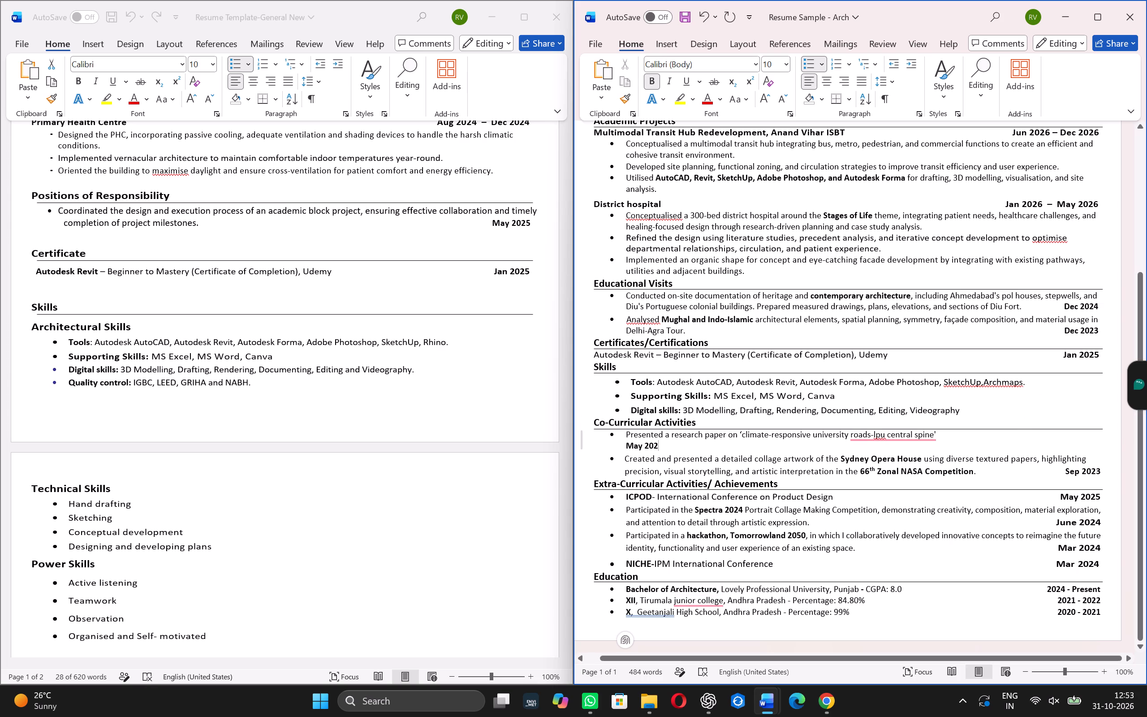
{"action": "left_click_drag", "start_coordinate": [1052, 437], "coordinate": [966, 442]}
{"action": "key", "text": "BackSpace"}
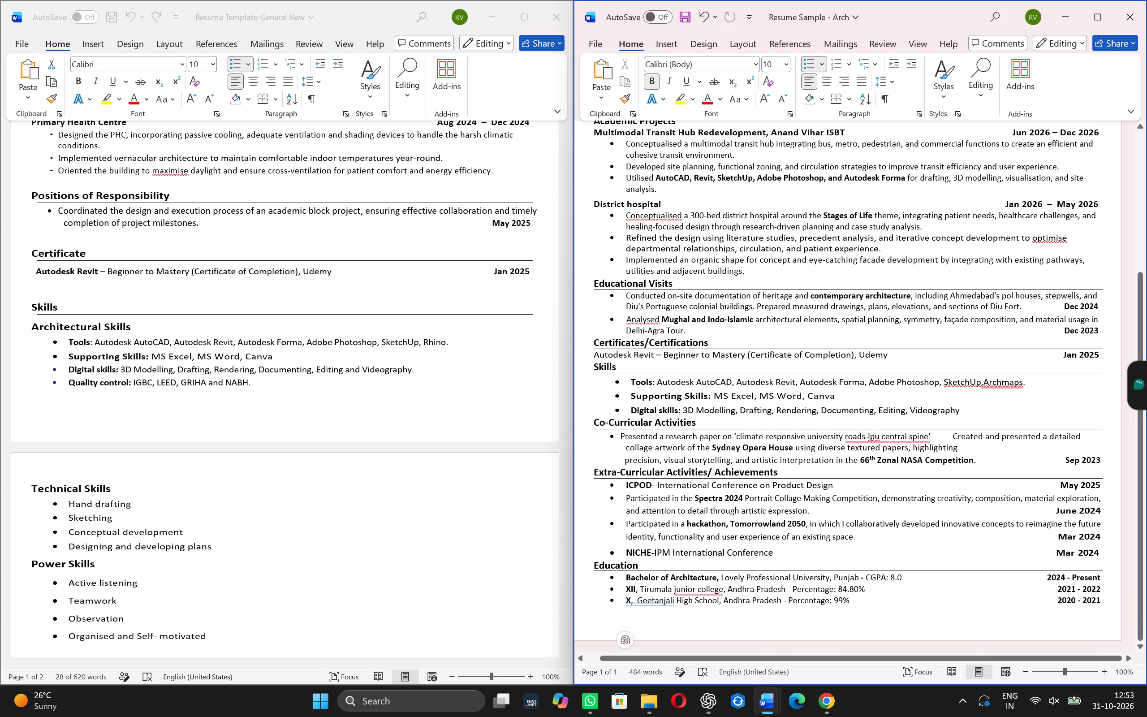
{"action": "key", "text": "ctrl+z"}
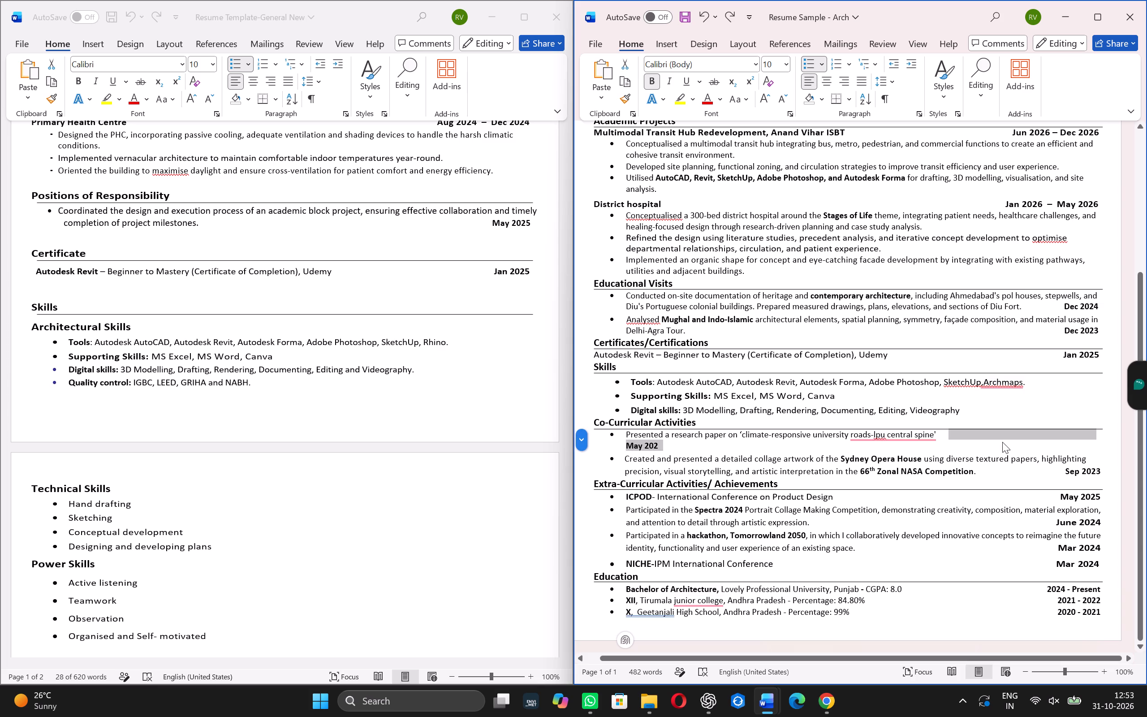
Adjust the spaces before the research paper bullet's date so it sits on the title's line, aligned with the other dates.
{"action": "left_click", "coordinate": [1003, 442]}
{"action": "left_click_drag", "start_coordinate": [1013, 434], "coordinate": [951, 432]}
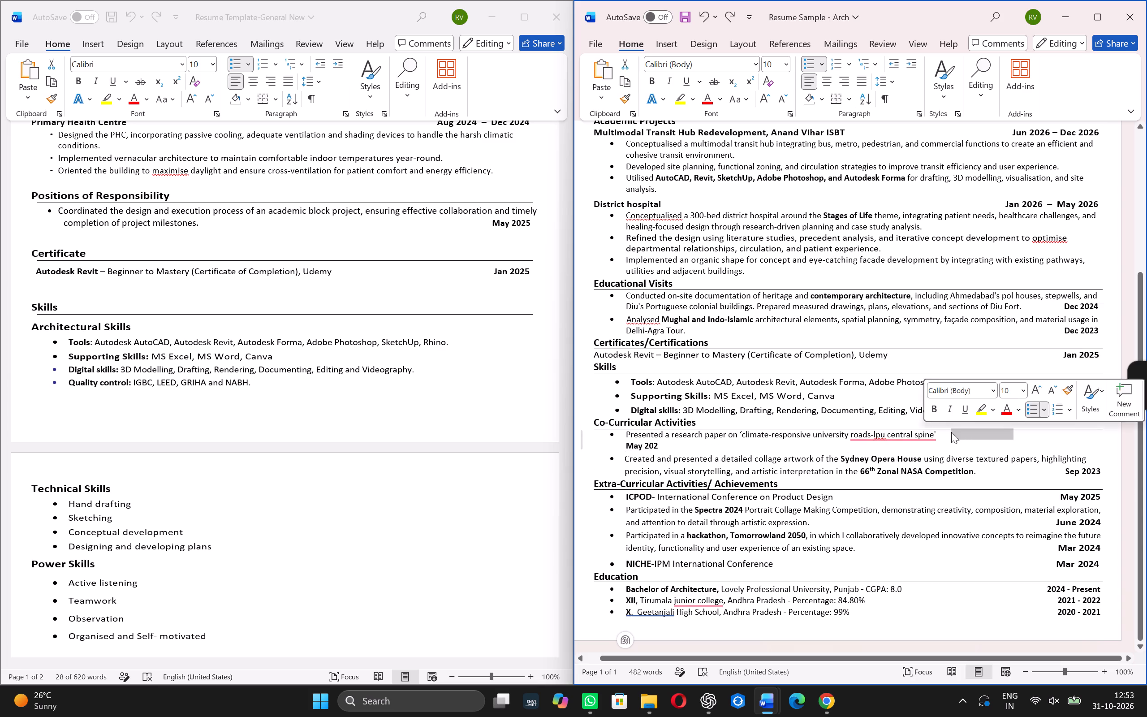
{"action": "key", "text": "BackSpace"}
{"action": "left_click", "coordinate": [1019, 436]}
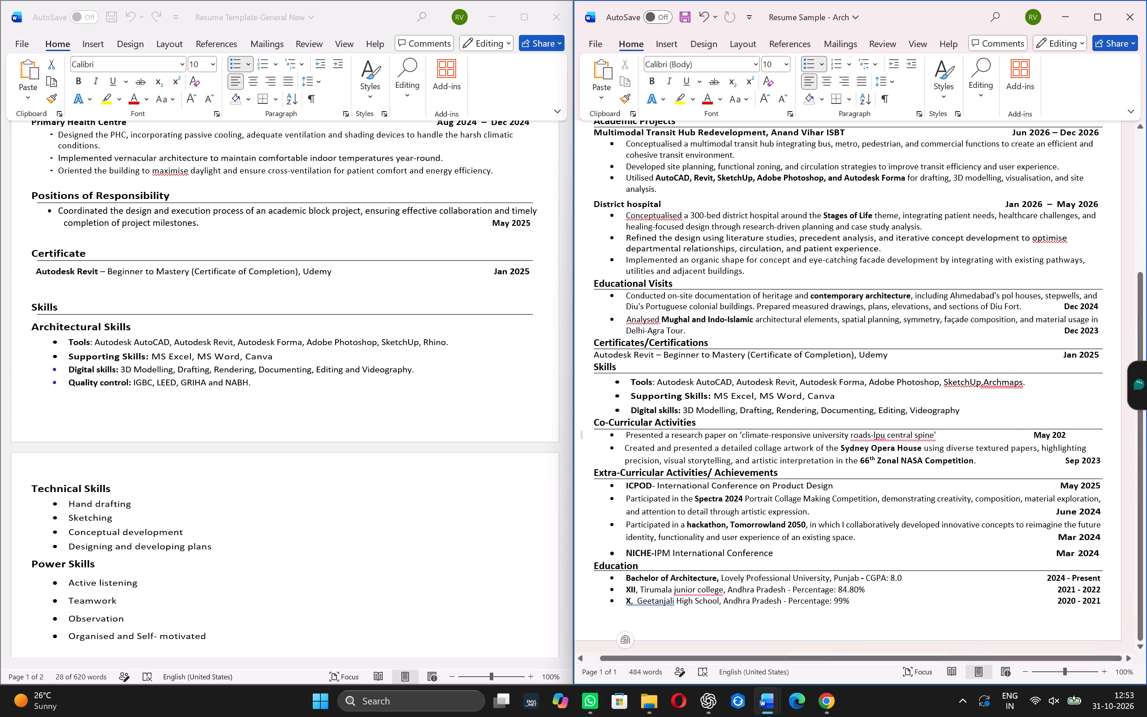
{"action": "key", "text": "space"}
{"action": "key", "text": "space"}
{"action": "key", "text": "space"}
{"action": "key", "text": "space"}
{"action": "key", "text": "space"}
{"action": "key", "text": "space"}
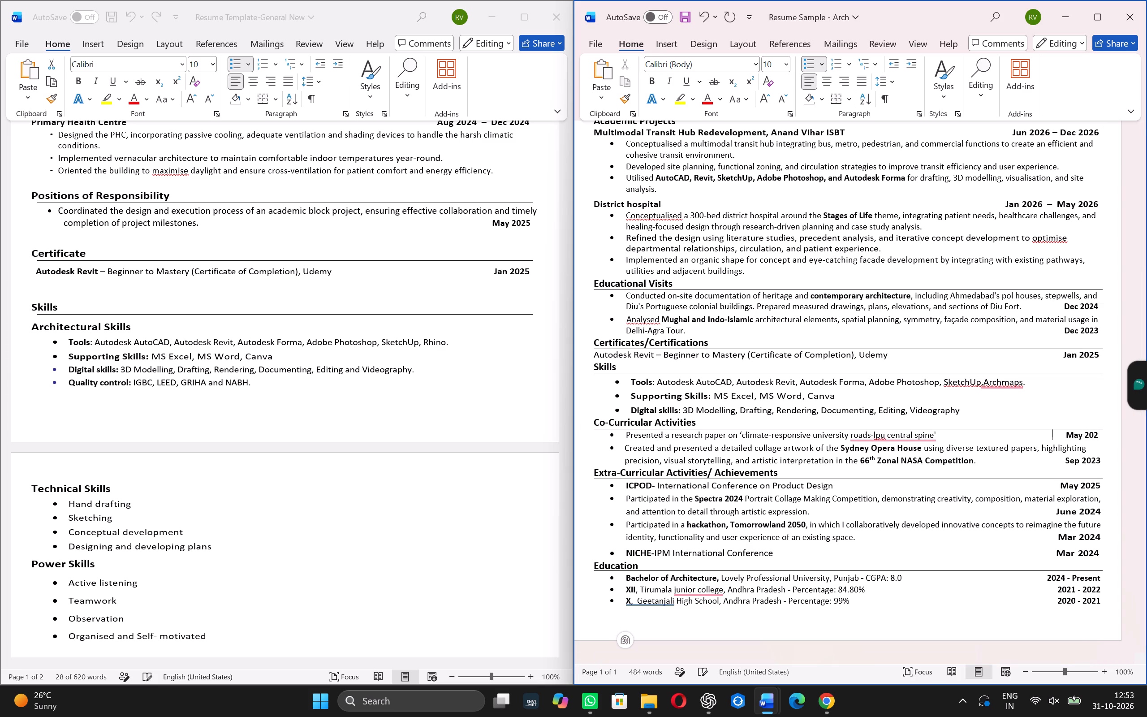
{"action": "left_click", "coordinate": [1097, 435]}
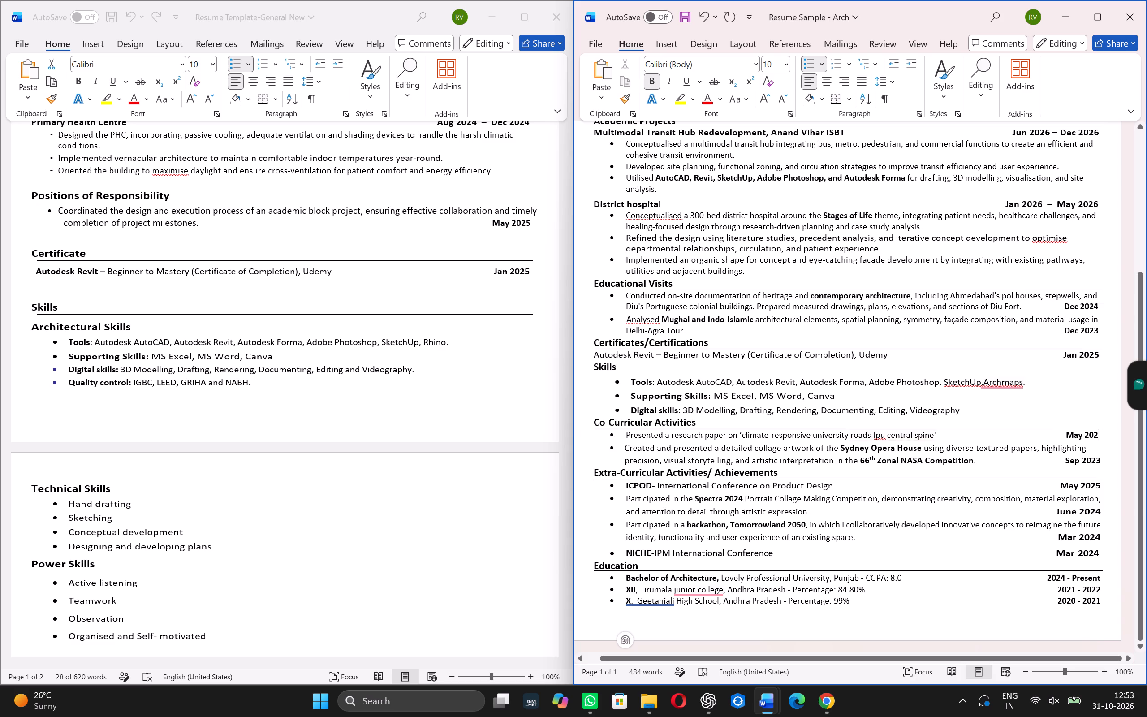
{"action": "left_click", "coordinate": [1035, 436]}
{"action": "key", "text": "BackSpace"}
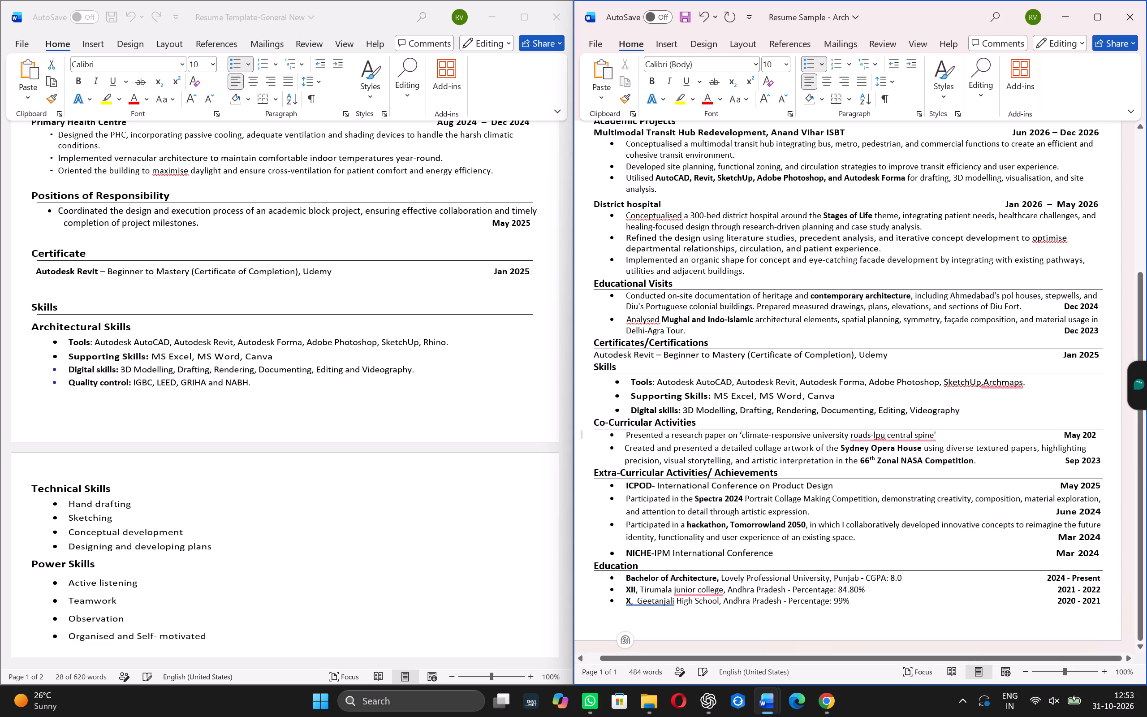
Check the dates in the Resume Sample - Arch (1) document and change the research paper bullet's date to Aug 2026.
{"action": "left_click", "coordinate": [1096, 436]}
{"action": "left_click_drag", "start_coordinate": [1079, 435], "coordinate": [1062, 432]}
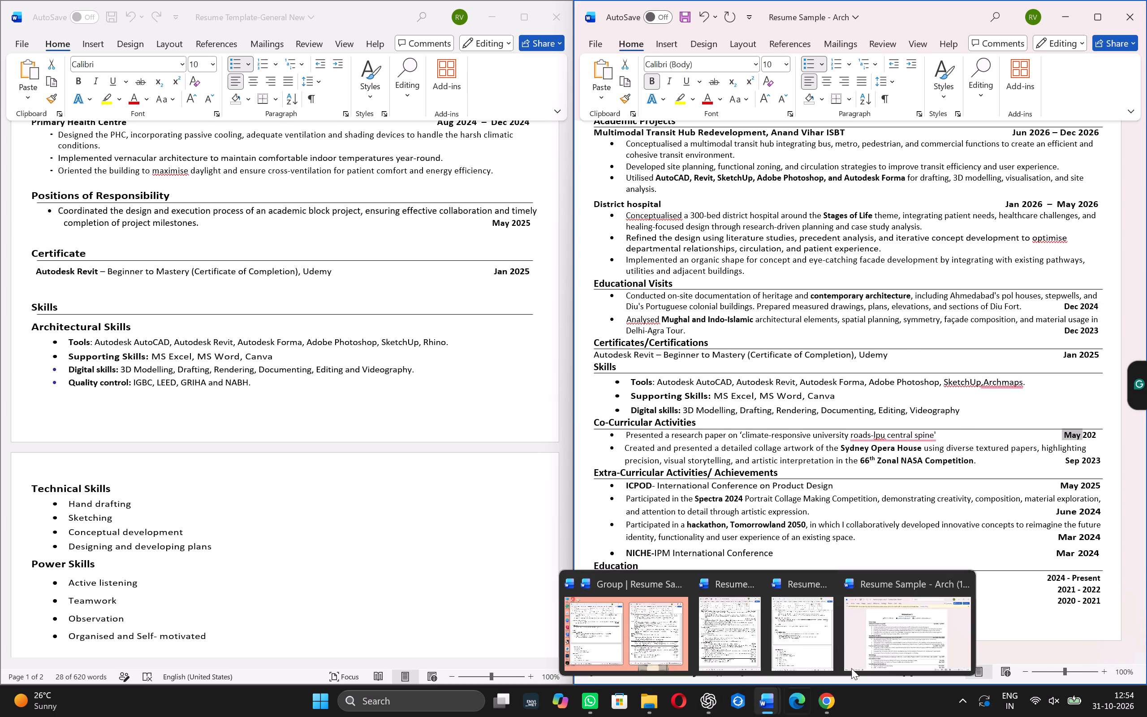
{"action": "left_click", "coordinate": [951, 626]}
{"action": "scroll", "coordinate": [658, 388], "scroll_direction": "down", "scroll_amount": 12}
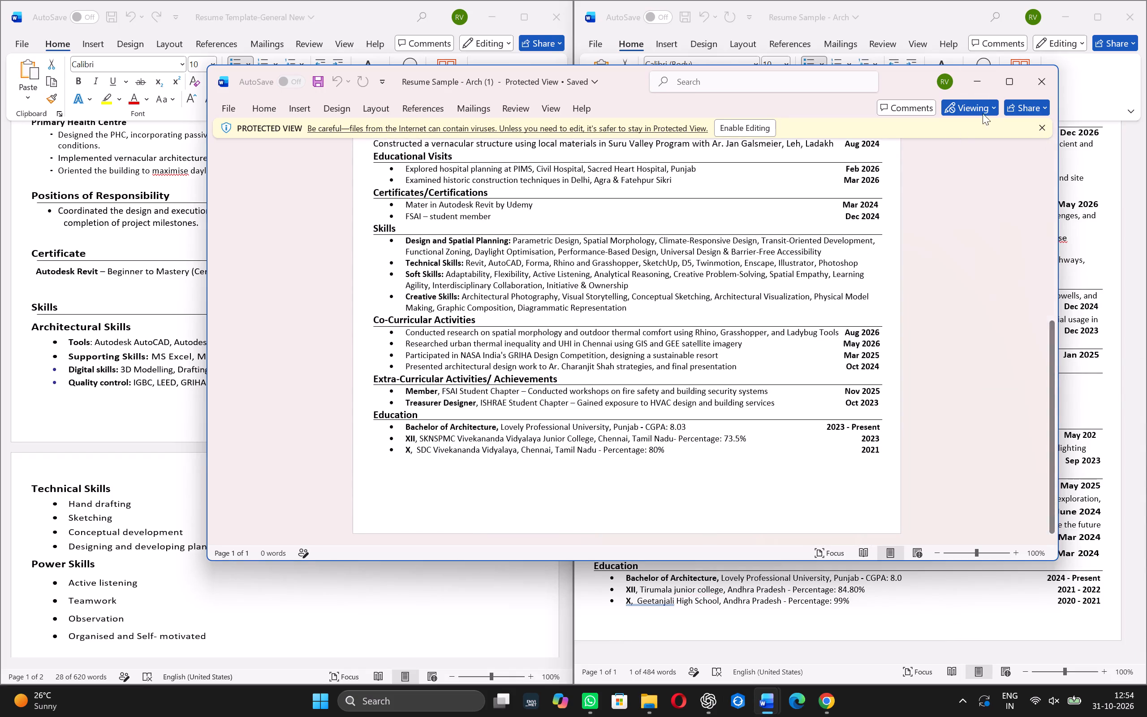
{"action": "left_click", "coordinate": [978, 77]}
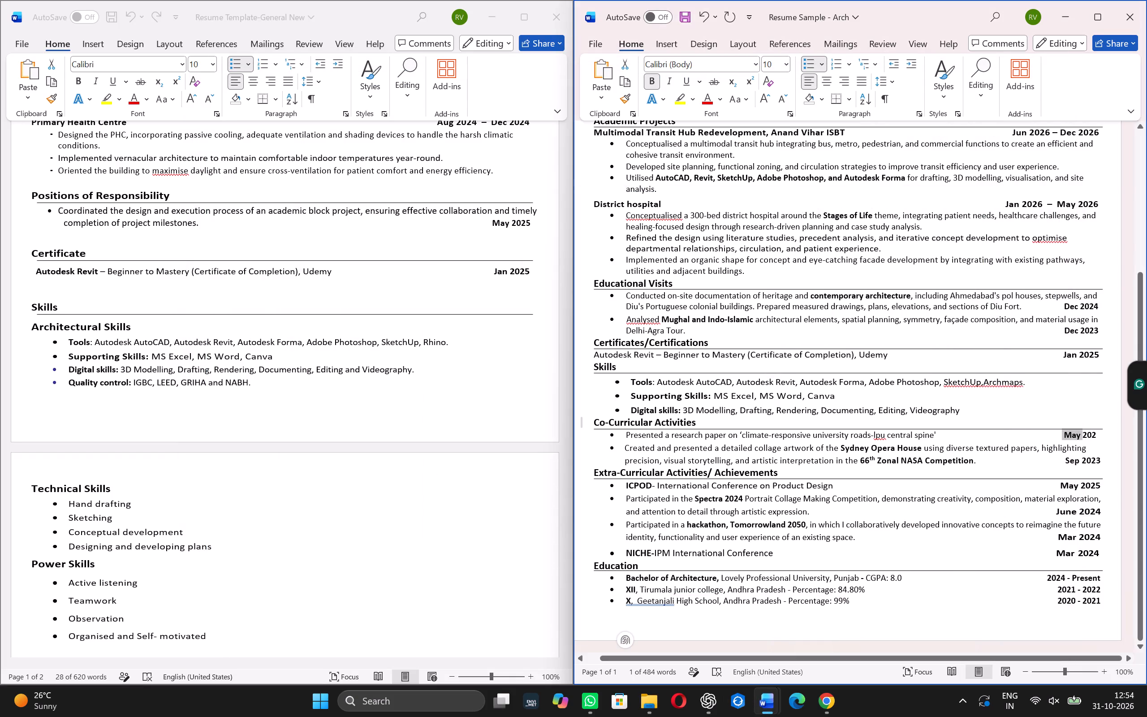
{"action": "key", "text": "a"}
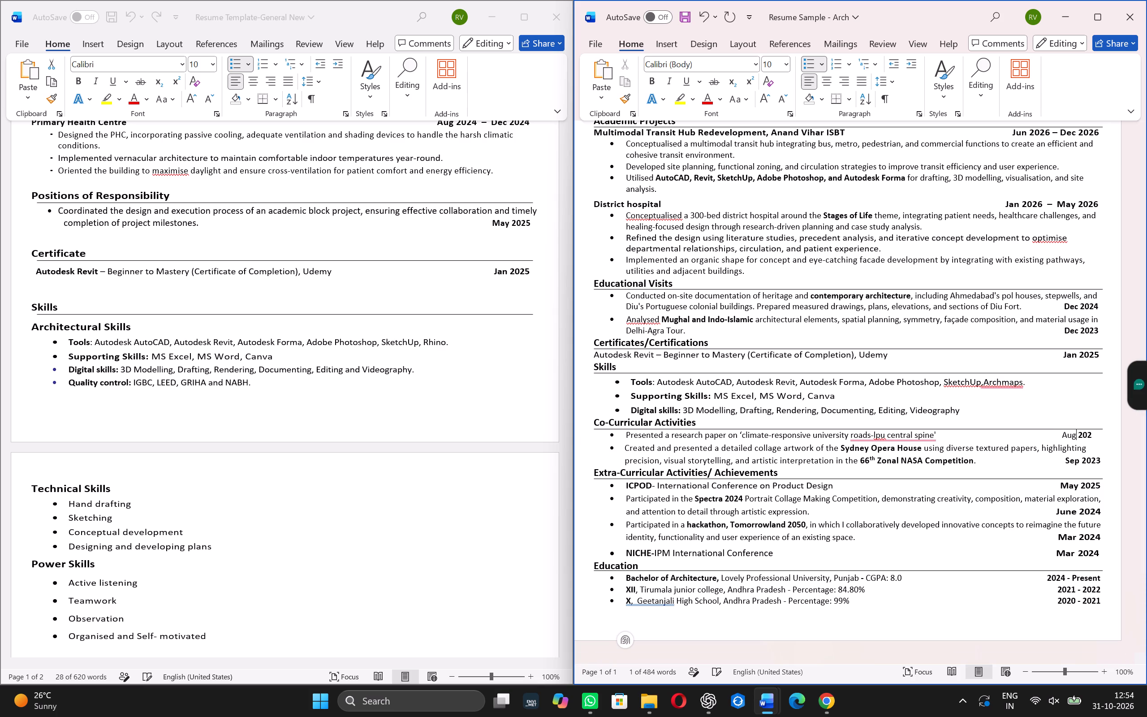
{"action": "left_click", "coordinate": [1100, 432]}
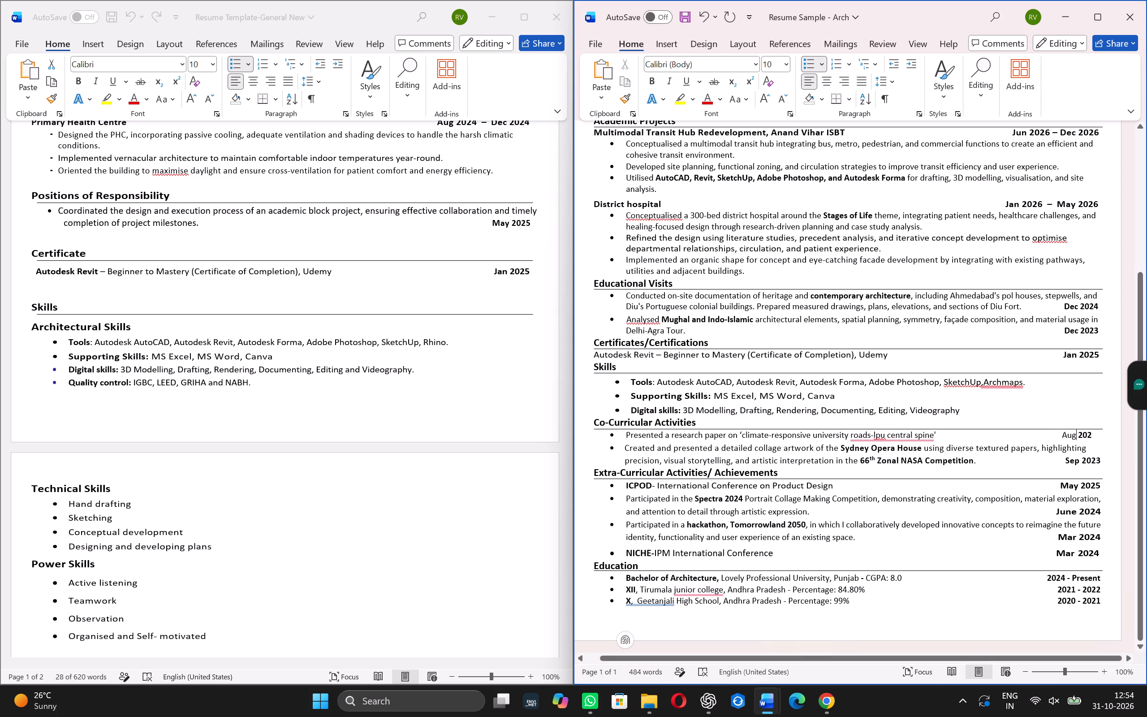
{"action": "key", "text": "6"}
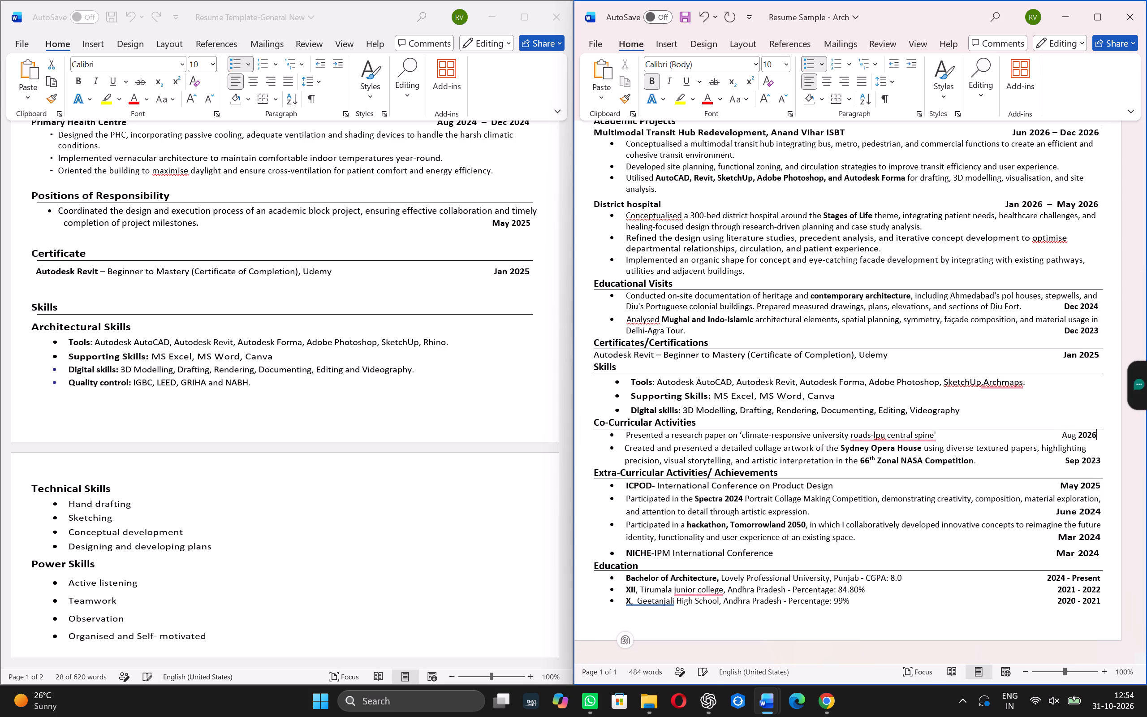
Make "Aug" bold in the research paper bullet's date.
{"action": "left_click_drag", "start_coordinate": [1077, 434], "coordinate": [1061, 432]}
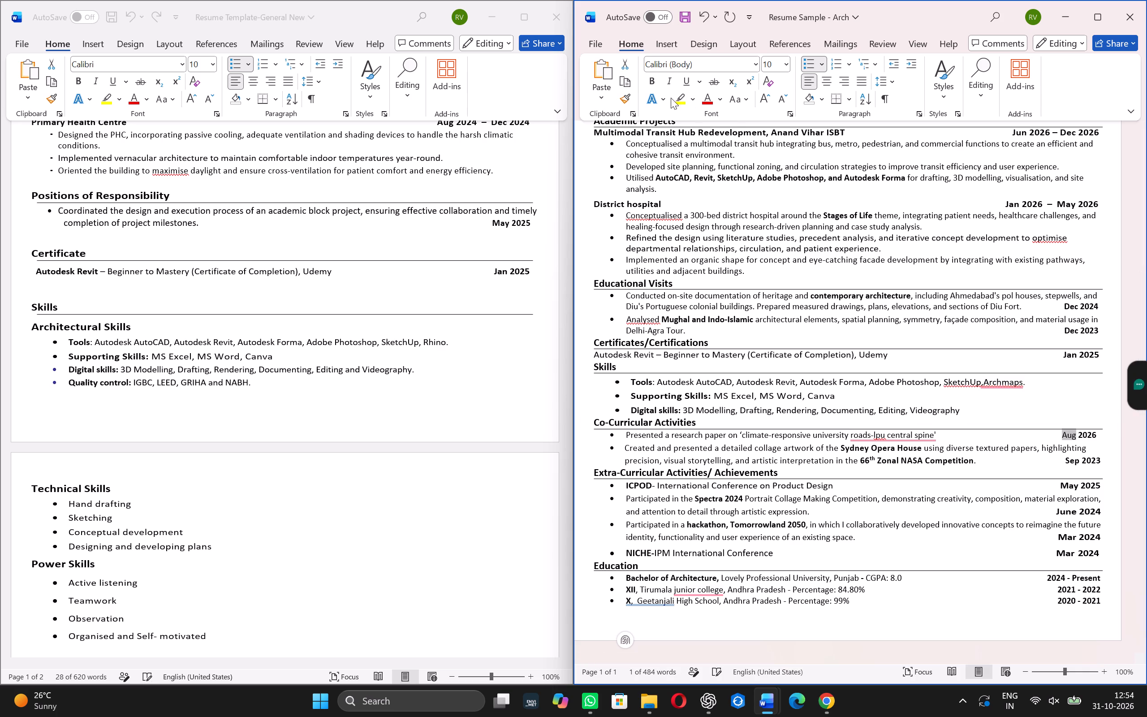
{"action": "left_click", "coordinate": [648, 83]}
Add two spaces before "Aug 2026" in the research paper bullet to align it with the resume's other dates.
{"action": "left_click", "coordinate": [1027, 435]}
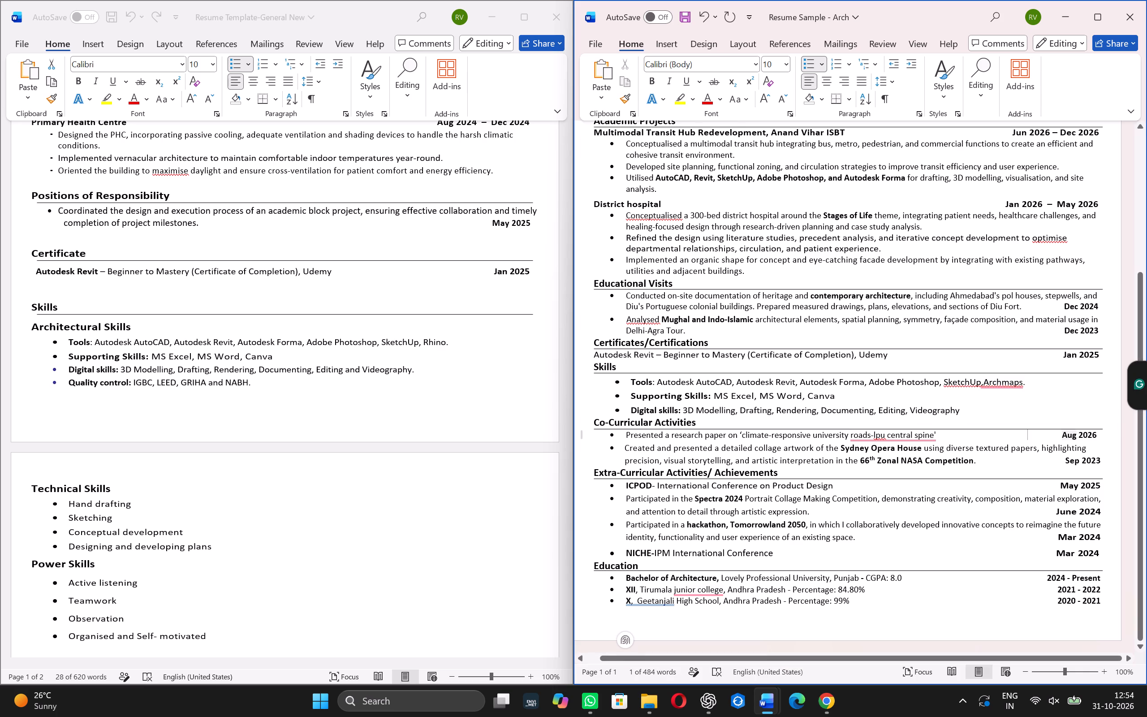
{"action": "key", "text": "Return"}
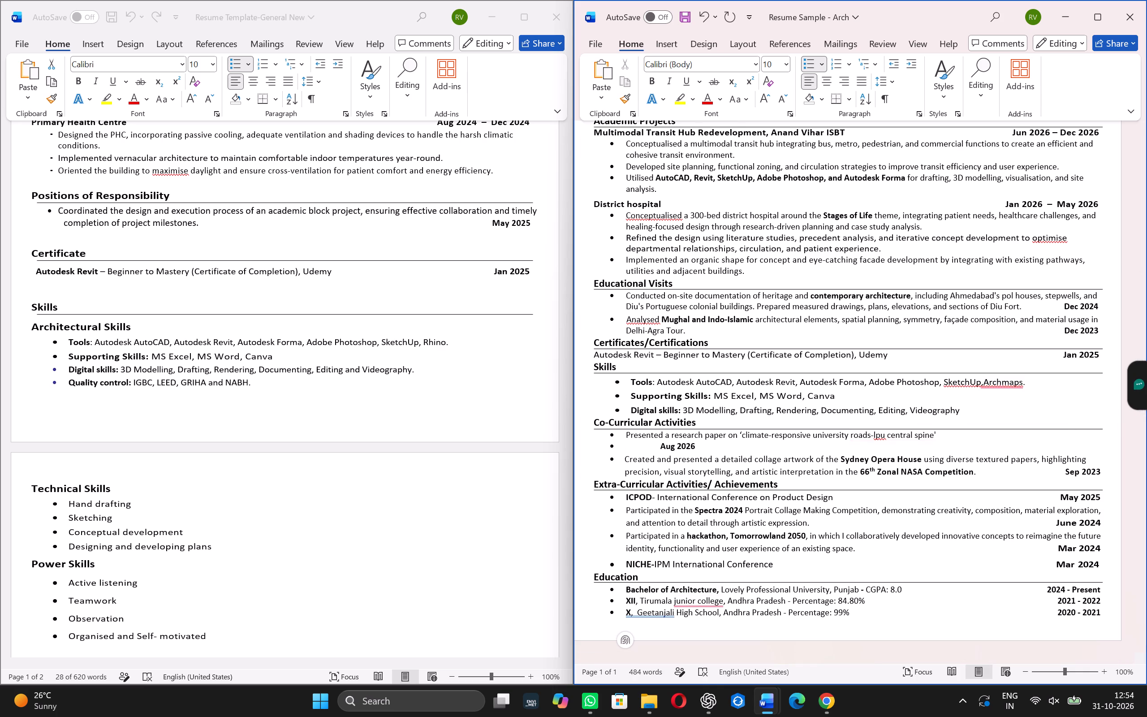
{"action": "key", "text": "BackSpace"}
{"action": "key", "text": "BackSpace"}
{"action": "key", "text": "BackSpace"}
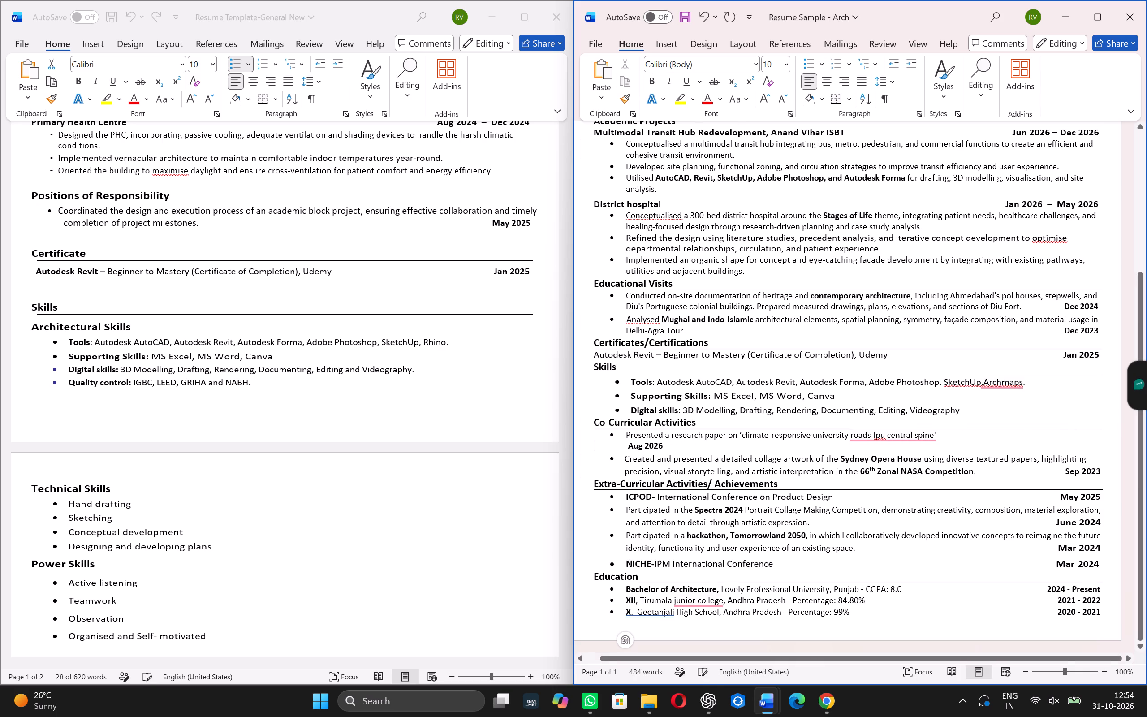
{"action": "key", "text": "BackSpace"}
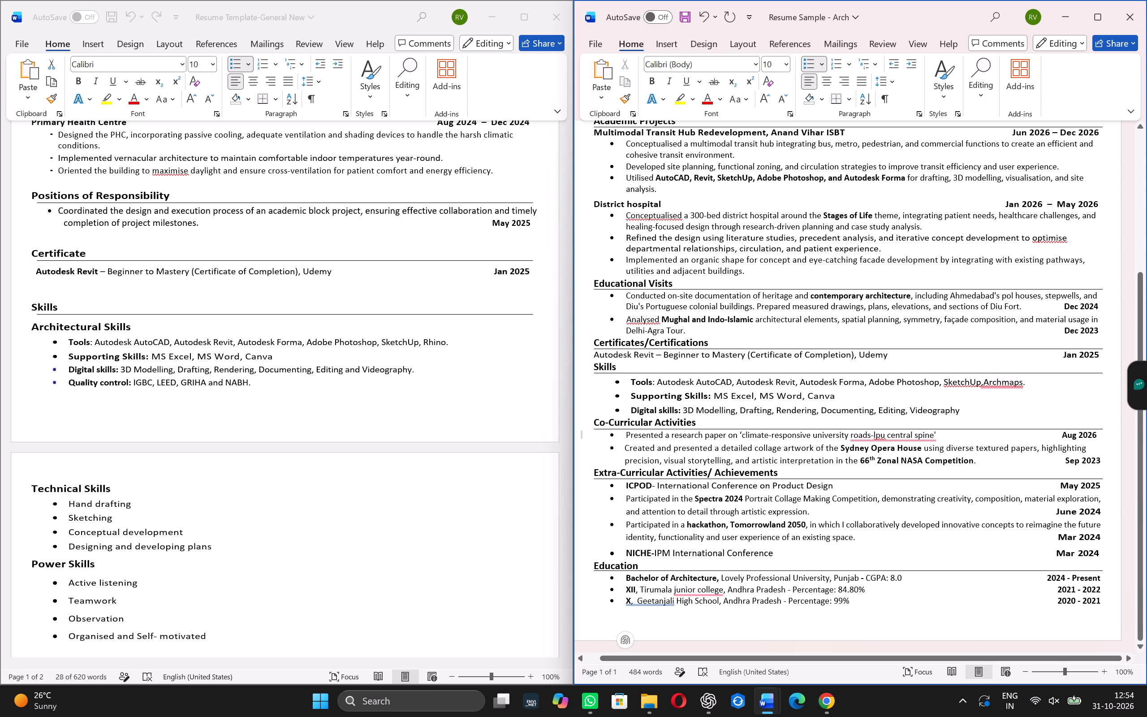
{"action": "key", "text": "space"}
{"action": "key", "text": "space"}
Accept the Grammarly suggestion to change the end of the research paper title to "roads- LPU Central Spine".
{"action": "left_click", "coordinate": [916, 473]}
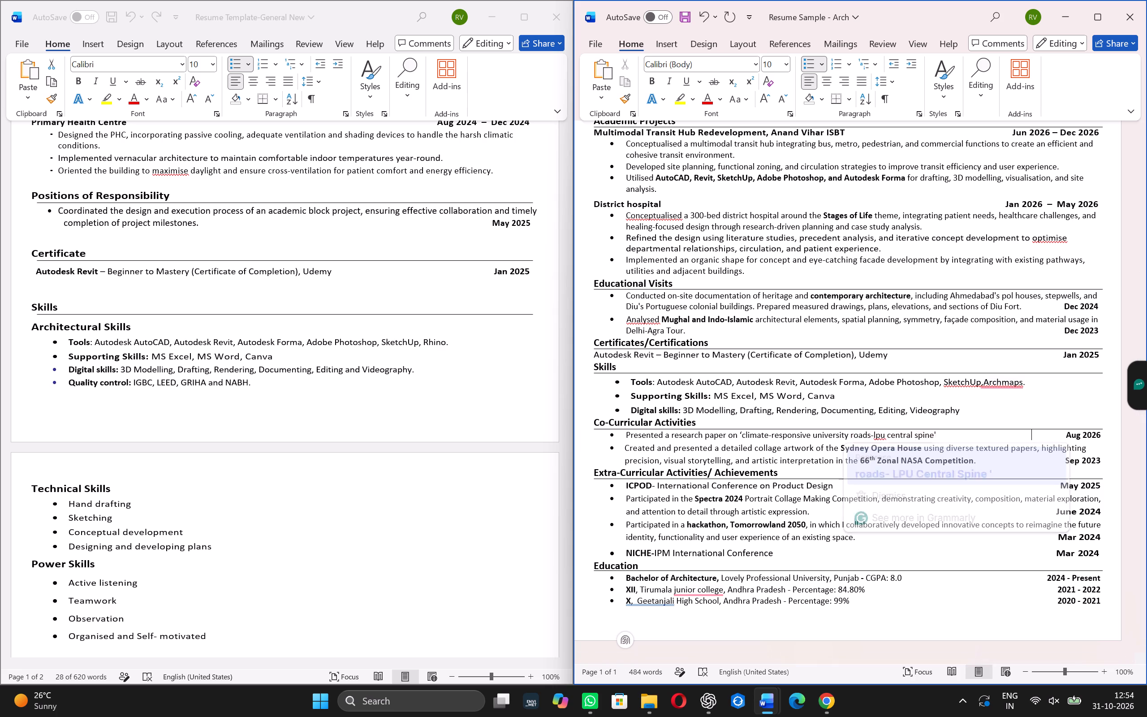
Add a period after the closing quote of the research paper title under Co-Curricular Activities.
{"action": "left_click", "coordinate": [941, 434]}
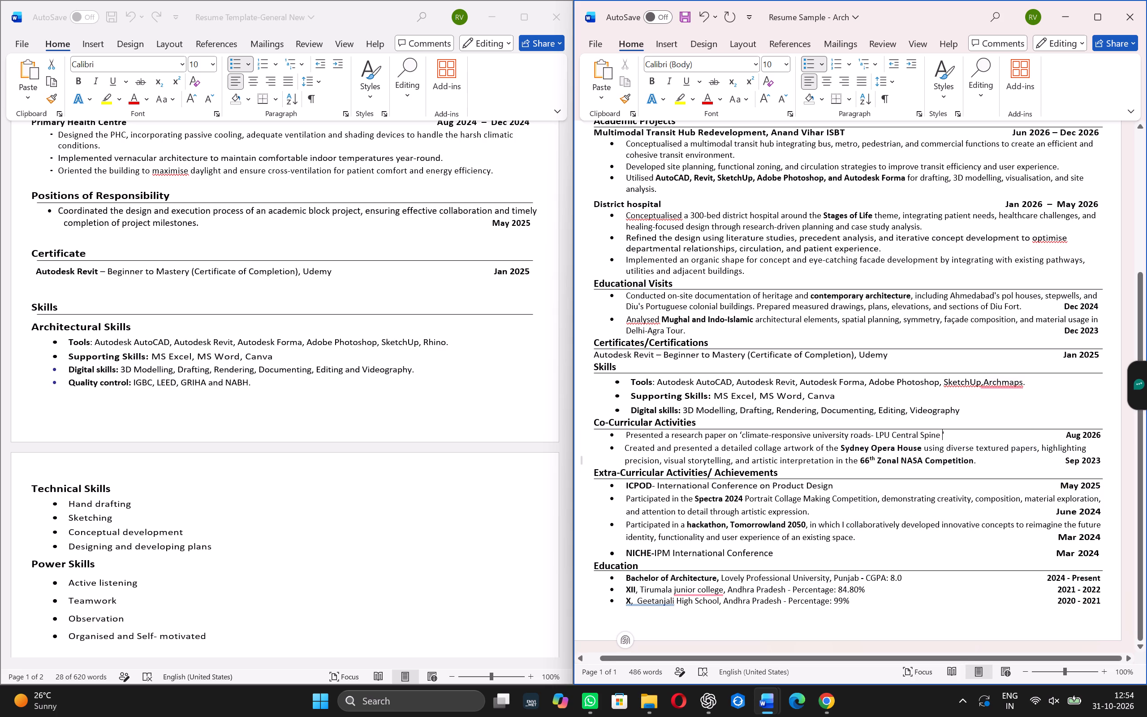
{"action": "left_click", "coordinate": [960, 435]}
{"action": "left_click", "coordinate": [945, 435]}
{"action": "key", "text": "period"}
{"action": "left_click", "coordinate": [1132, 446]}
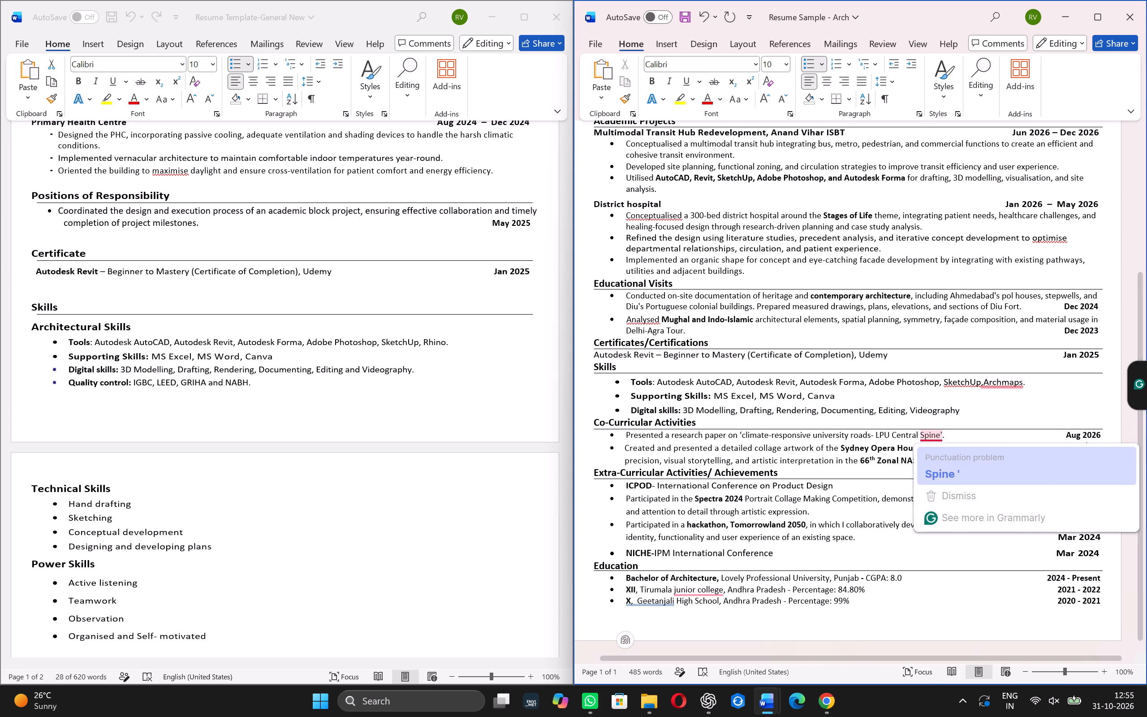
Accept the Grammarly punctuation suggestion that puts a space between "Spine" and the closing quote in the research paper title.
{"action": "left_click", "coordinate": [932, 475]}
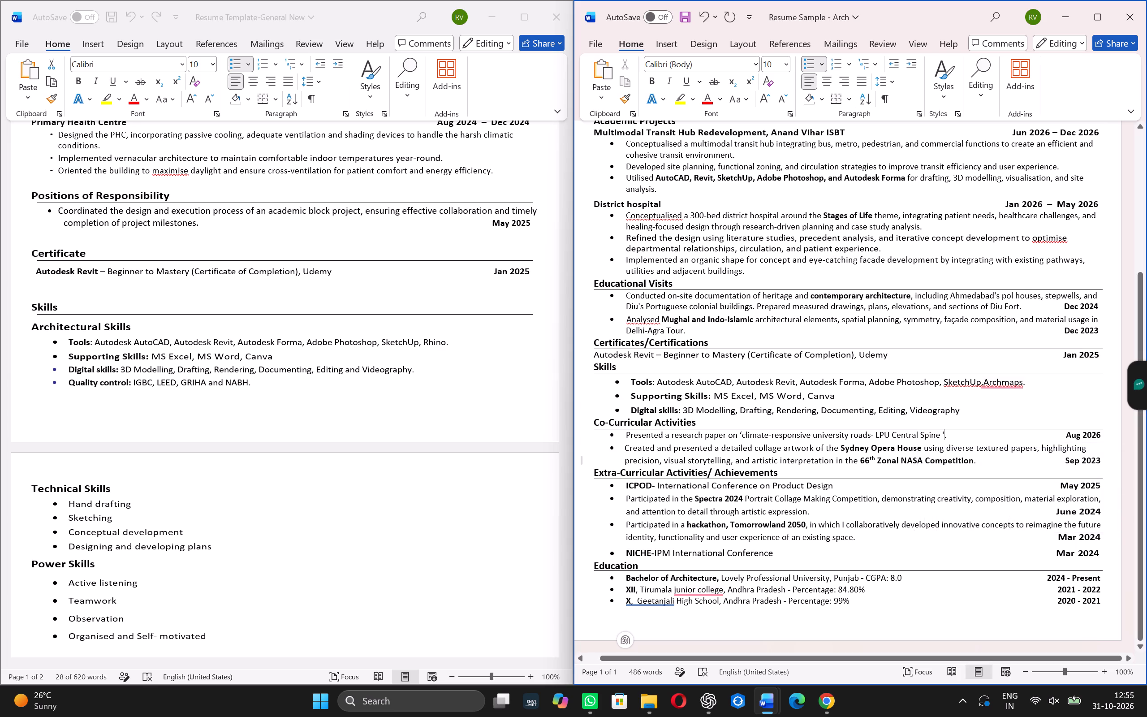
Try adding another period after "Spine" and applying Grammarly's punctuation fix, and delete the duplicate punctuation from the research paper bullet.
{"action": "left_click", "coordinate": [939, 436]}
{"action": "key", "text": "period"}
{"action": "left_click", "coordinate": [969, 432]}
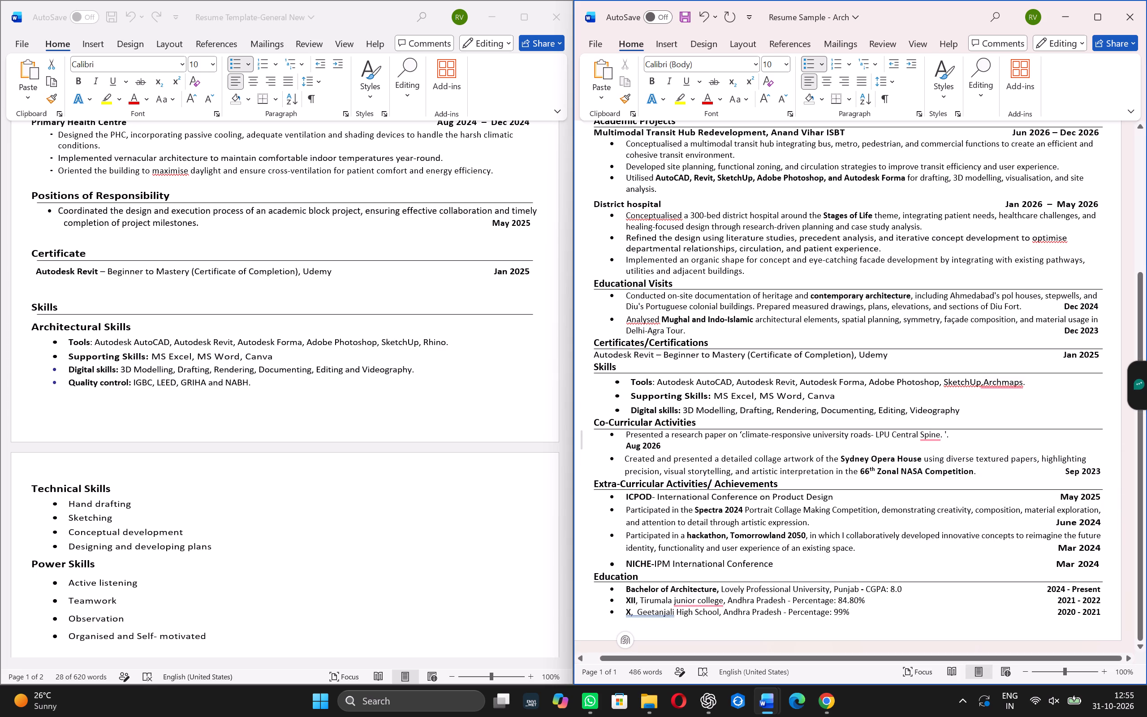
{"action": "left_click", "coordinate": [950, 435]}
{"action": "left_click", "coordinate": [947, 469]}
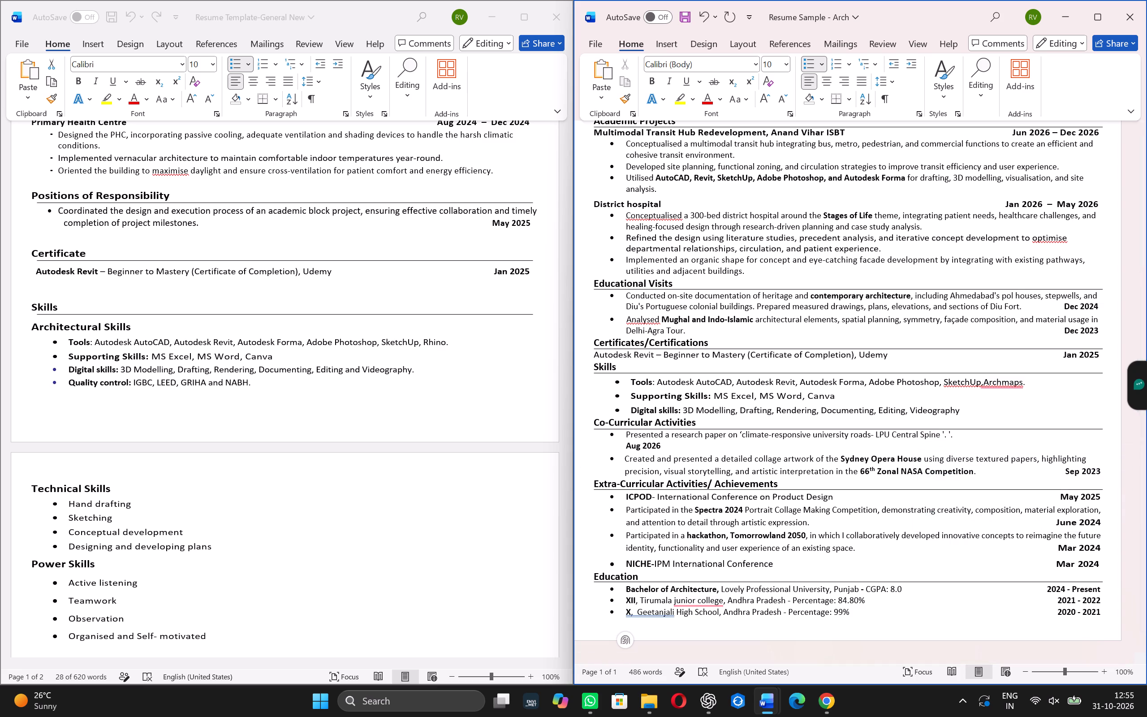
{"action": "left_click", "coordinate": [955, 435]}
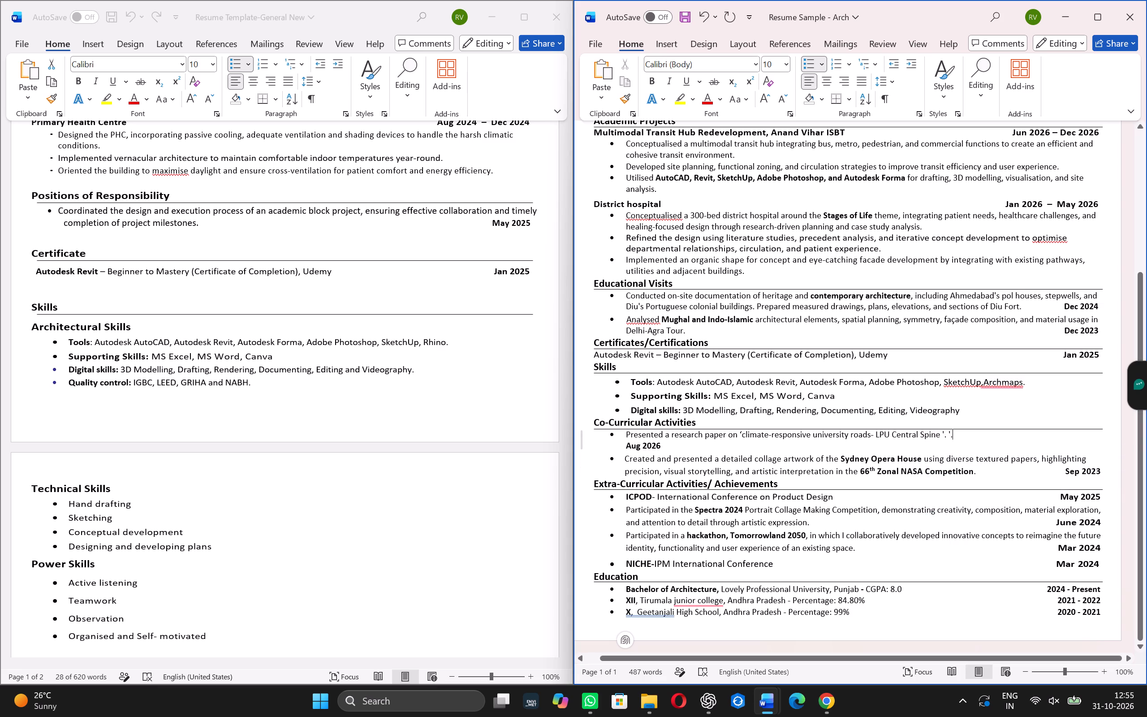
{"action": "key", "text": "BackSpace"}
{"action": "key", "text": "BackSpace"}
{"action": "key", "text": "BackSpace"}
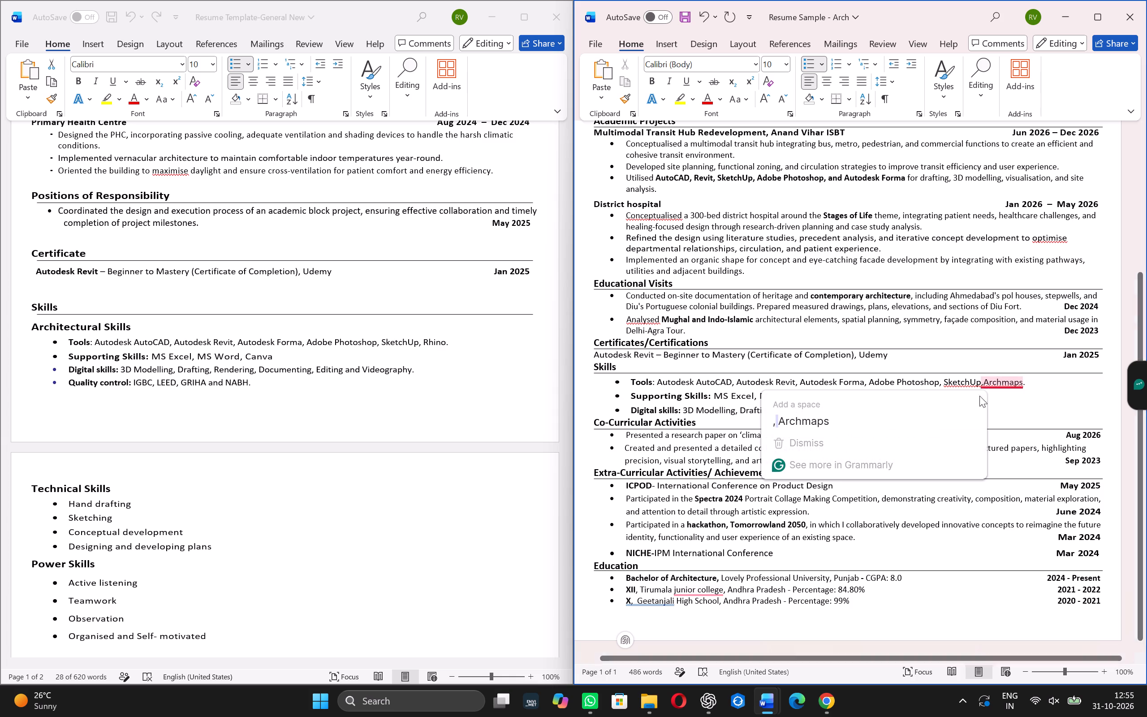
Accept the Grammarly suggestion to add a space before "Archmaps" in the Tools skills line.
{"action": "left_click", "coordinate": [953, 410]}
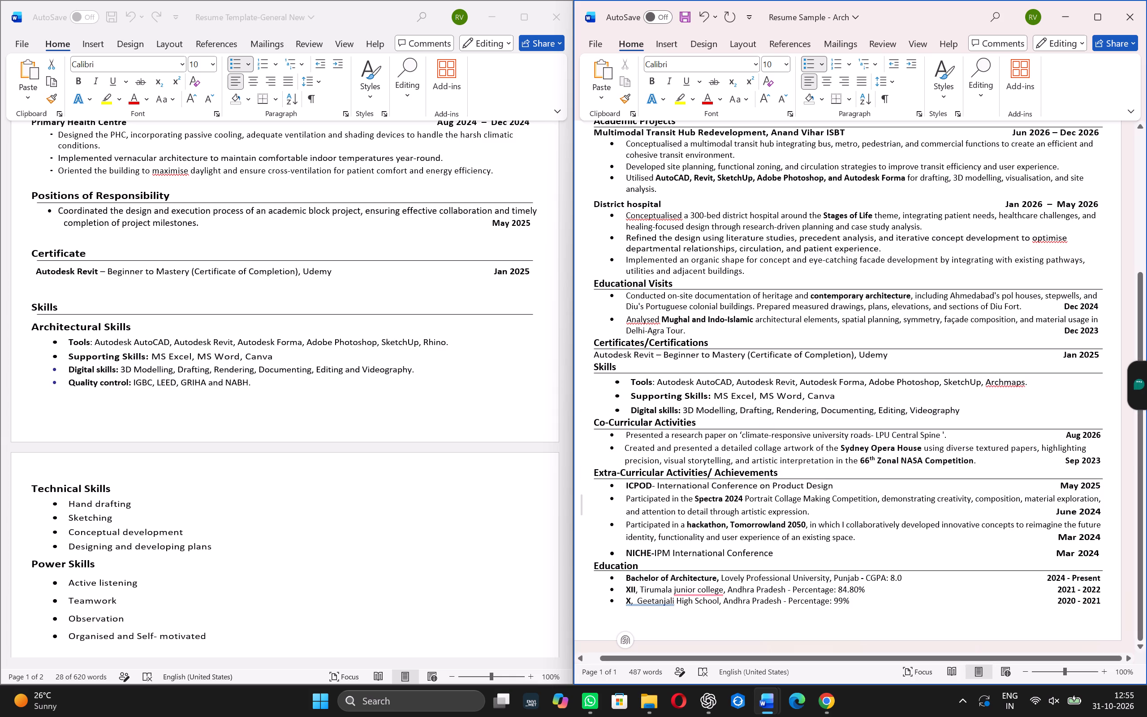
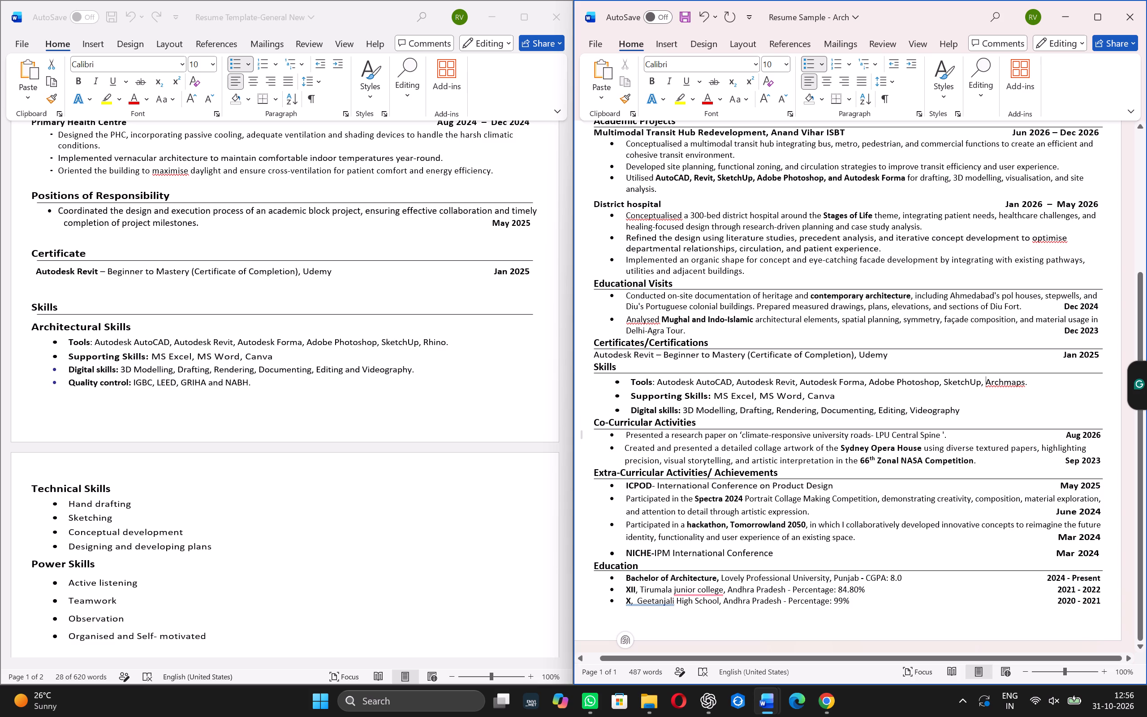
Replace "research paper" with "dissertation" in the first Co-Curricular Activities bullet.
{"action": "left_click_drag", "start_coordinate": [725, 437], "coordinate": [686, 436]}
{"action": "type", "text": "dissertation"}
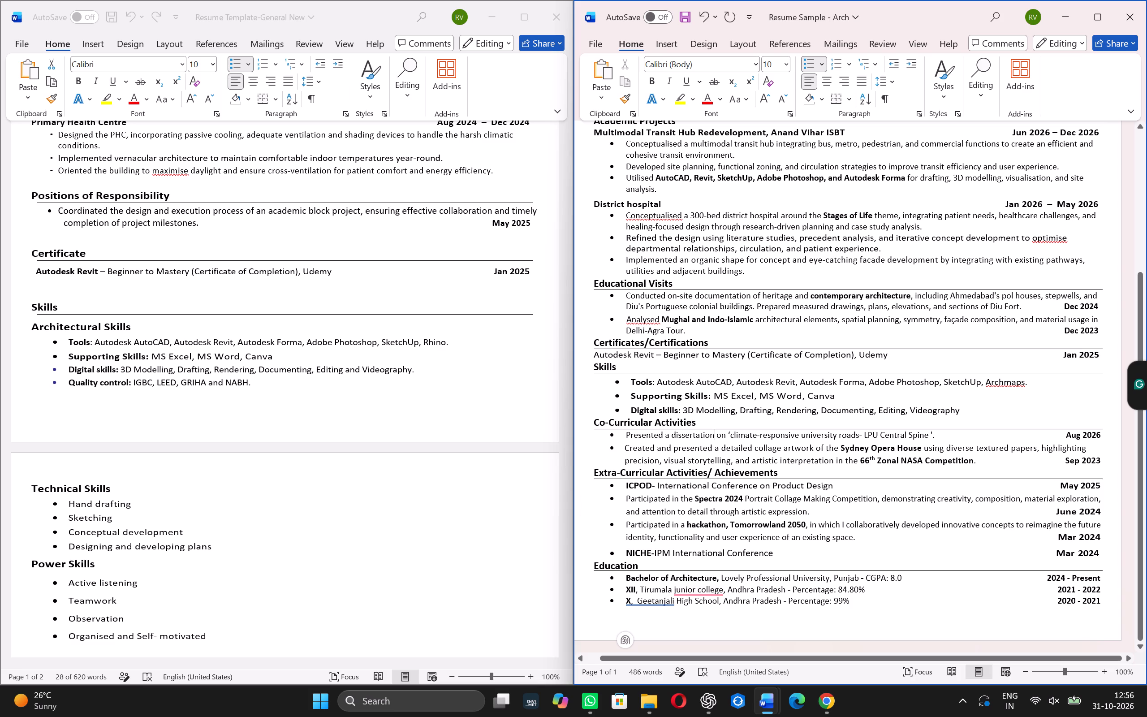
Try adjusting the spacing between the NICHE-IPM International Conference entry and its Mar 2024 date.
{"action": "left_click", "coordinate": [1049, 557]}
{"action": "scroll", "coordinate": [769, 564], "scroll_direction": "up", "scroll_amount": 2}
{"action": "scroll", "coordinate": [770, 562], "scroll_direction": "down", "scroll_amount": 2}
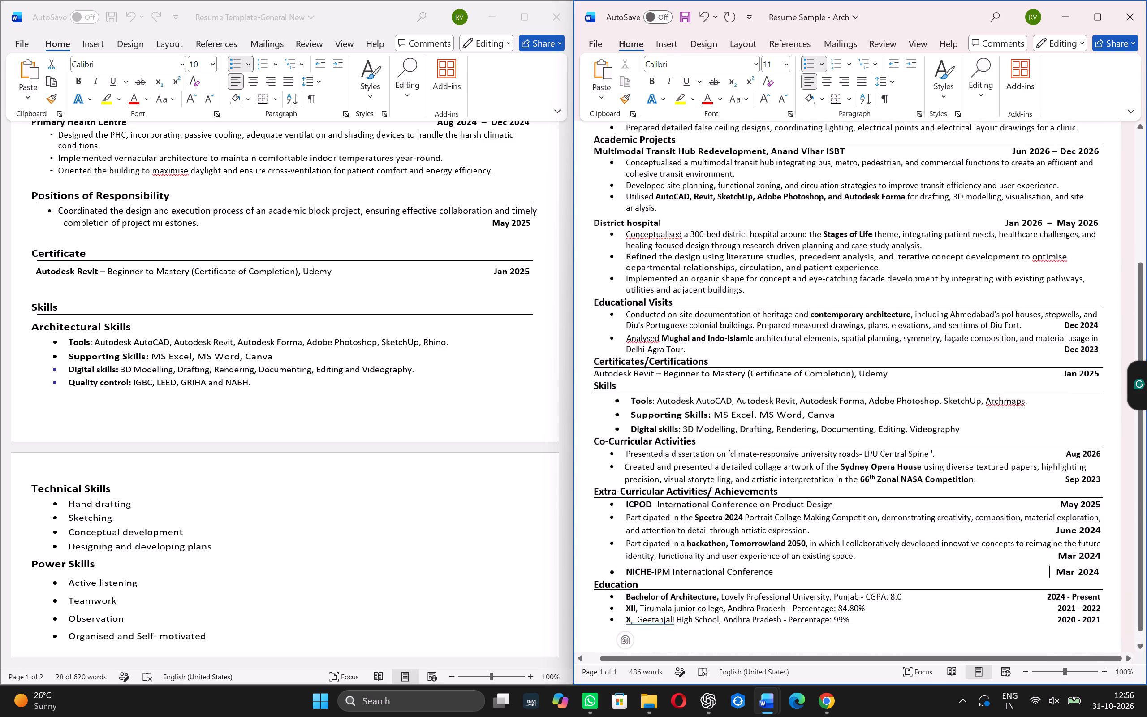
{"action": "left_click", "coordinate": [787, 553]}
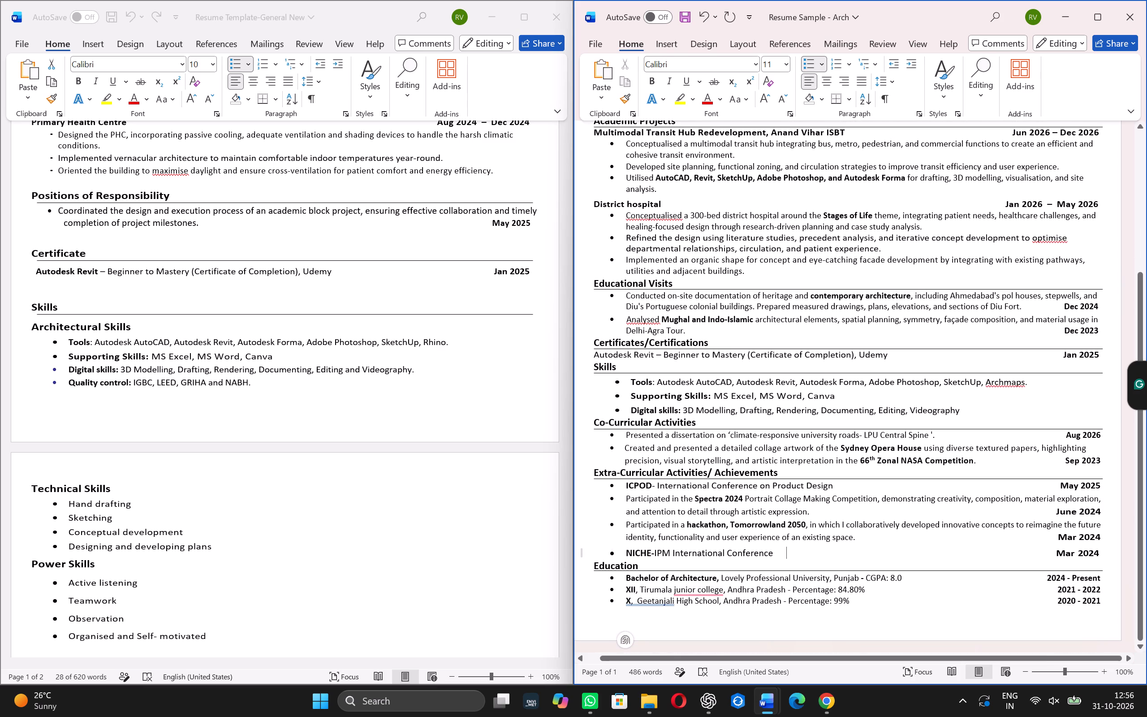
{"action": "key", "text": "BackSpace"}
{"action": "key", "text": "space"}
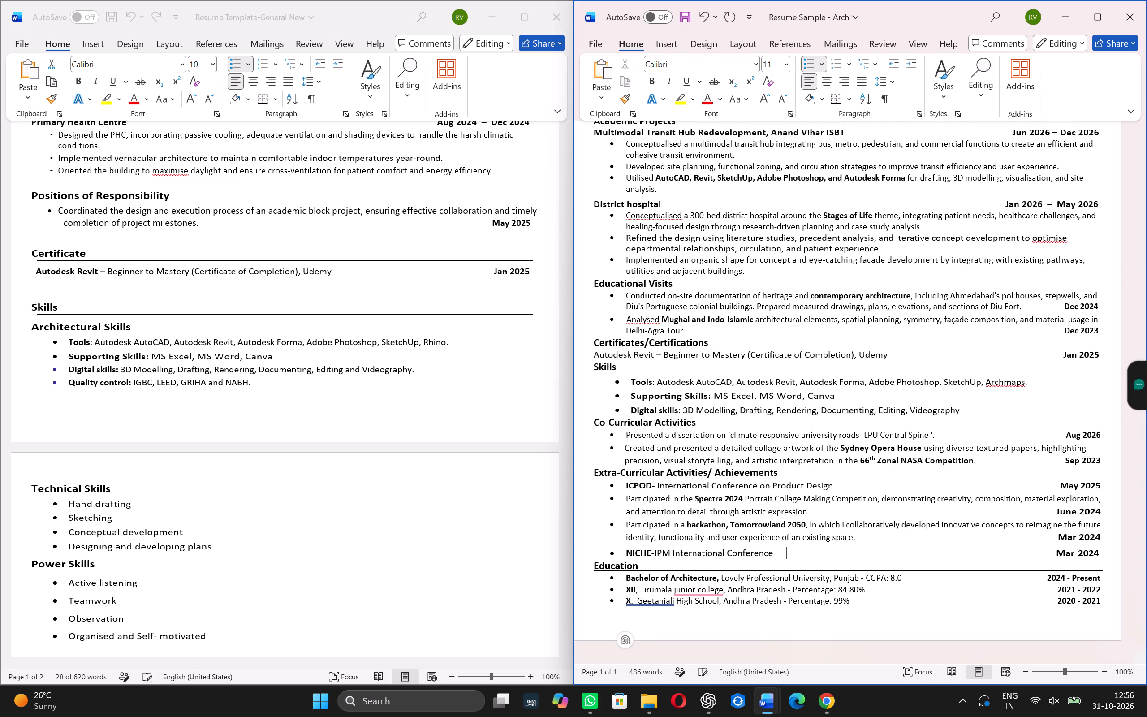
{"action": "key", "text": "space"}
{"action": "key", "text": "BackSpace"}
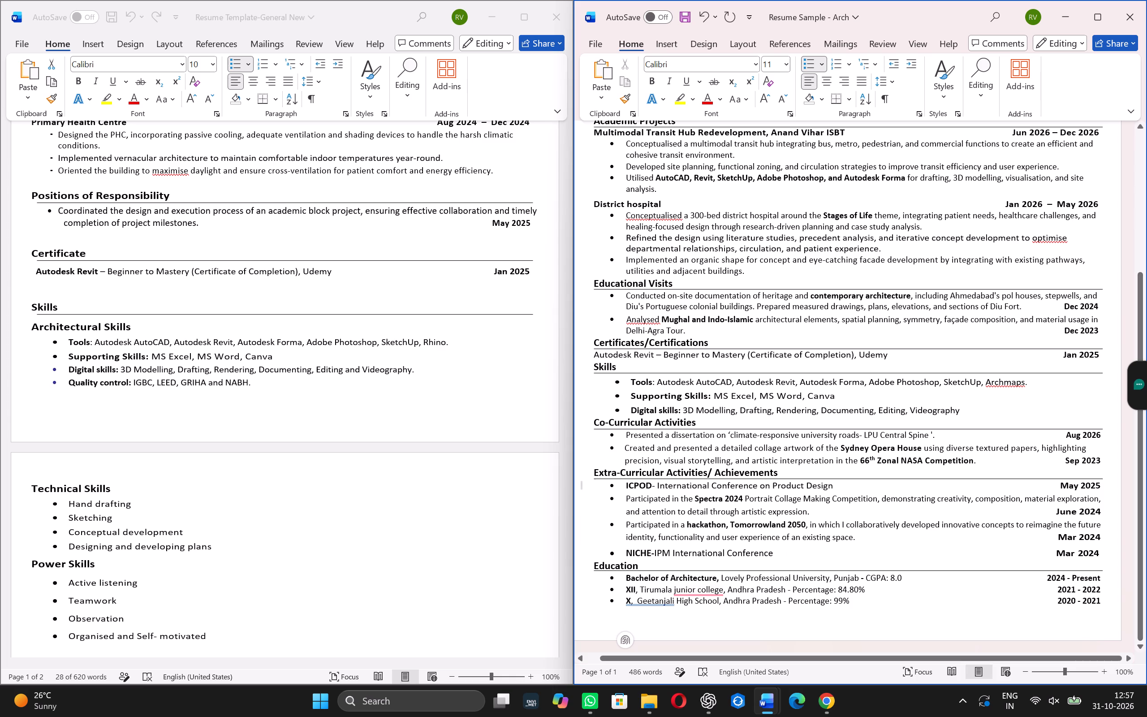
{"action": "left_click", "coordinate": [971, 409]}
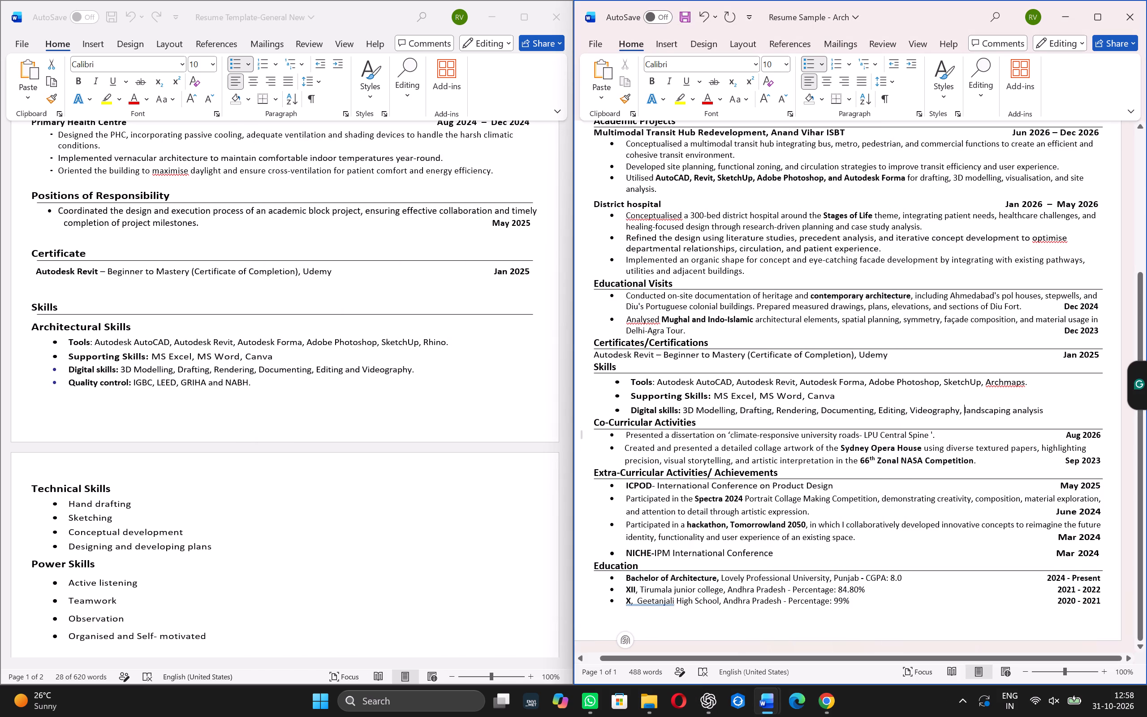
{"action": "left_click", "coordinate": [858, 439]}
{"action": "key", "text": "space"}
{"action": "key", "text": "ctrl+v"}
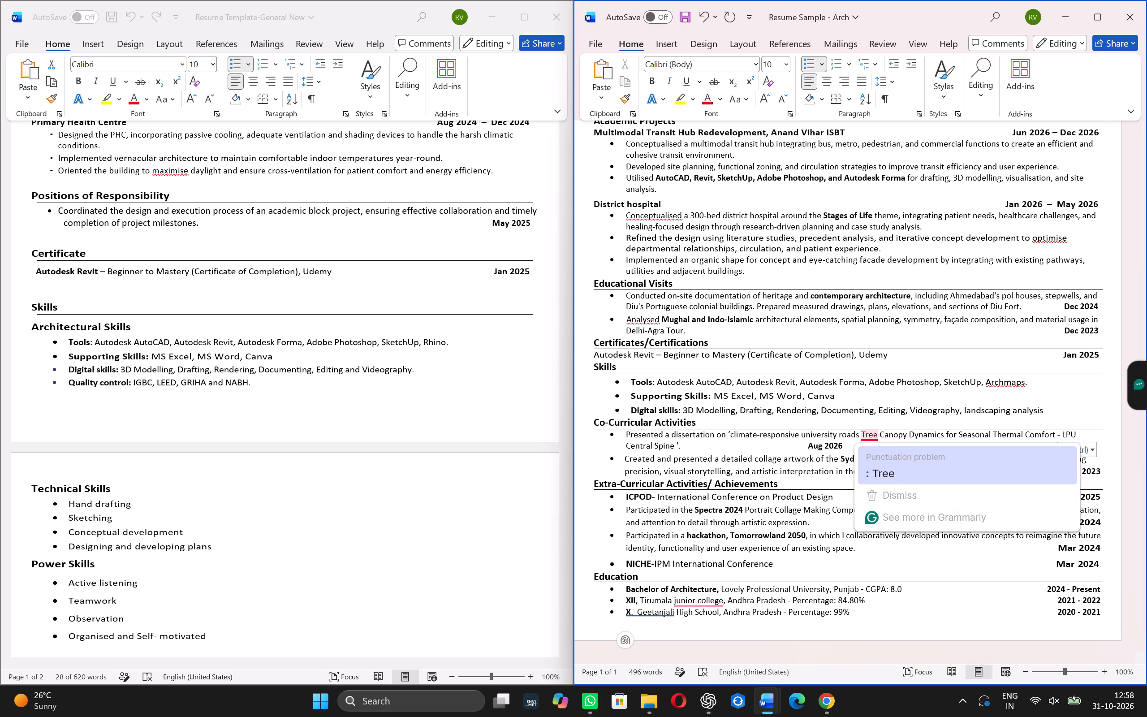
Accept the Grammarly punctuation suggestion that puts a colon before "Tree" in the dissertation title.
{"action": "left_click", "coordinate": [876, 479]}
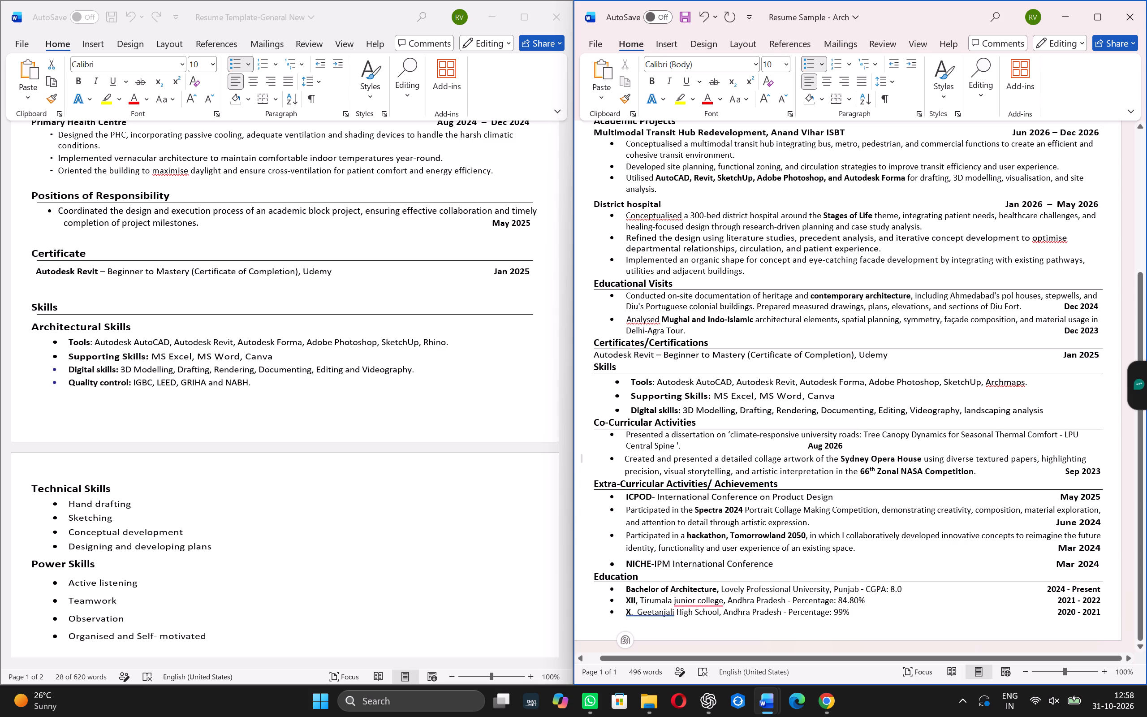
Adjust the spacing before the dissertation's Aug 2026 date so it aligns with the other dates at the right margin.
{"action": "left_click", "coordinate": [793, 449]}
{"action": "key", "text": "space"}
{"action": "key", "text": "space"}
{"action": "key", "text": "space"}
{"action": "key", "text": "space"}
{"action": "key", "text": "space"}
{"action": "key", "text": "space"}
{"action": "key", "text": "space"}
{"action": "key", "text": "space"}
{"action": "key", "text": "space"}
{"action": "key", "text": "space"}
{"action": "key", "text": "space"}
{"action": "key", "text": "space"}
{"action": "key", "text": "space"}
{"action": "key", "text": "space"}
{"action": "key", "text": "space"}
{"action": "key", "text": "space"}
{"action": "key", "text": "space"}
{"action": "key", "text": "space"}
{"action": "key", "text": "space"}
{"action": "key", "text": "space"}
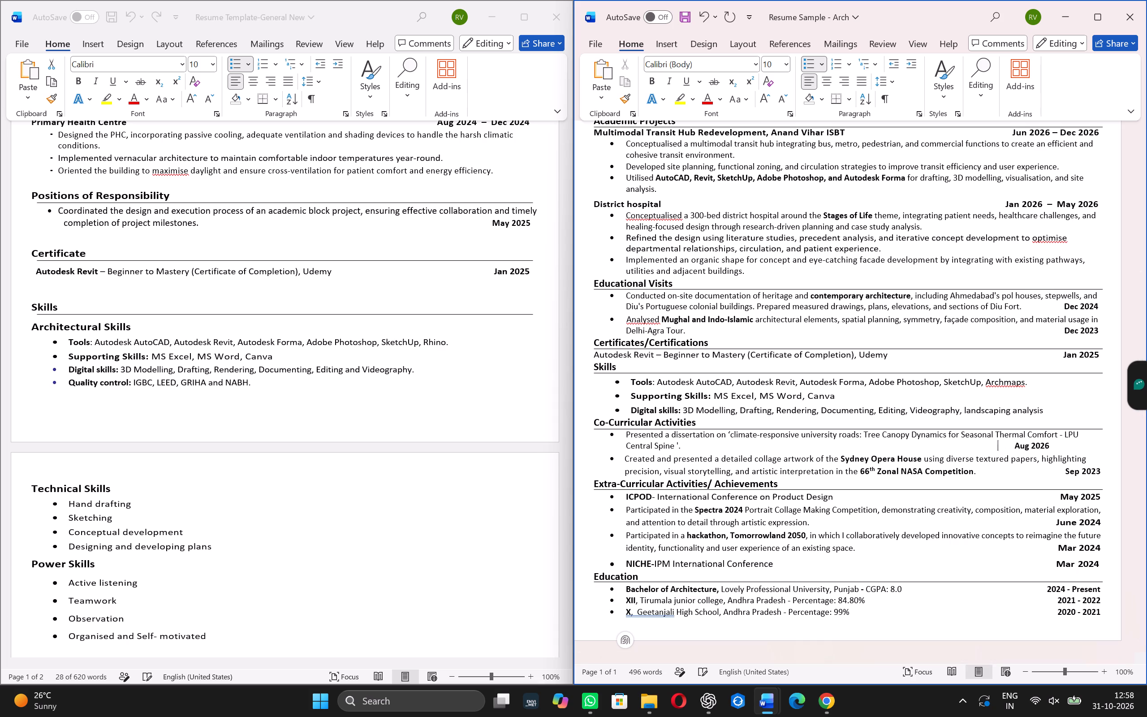
{"action": "key", "text": "space"}
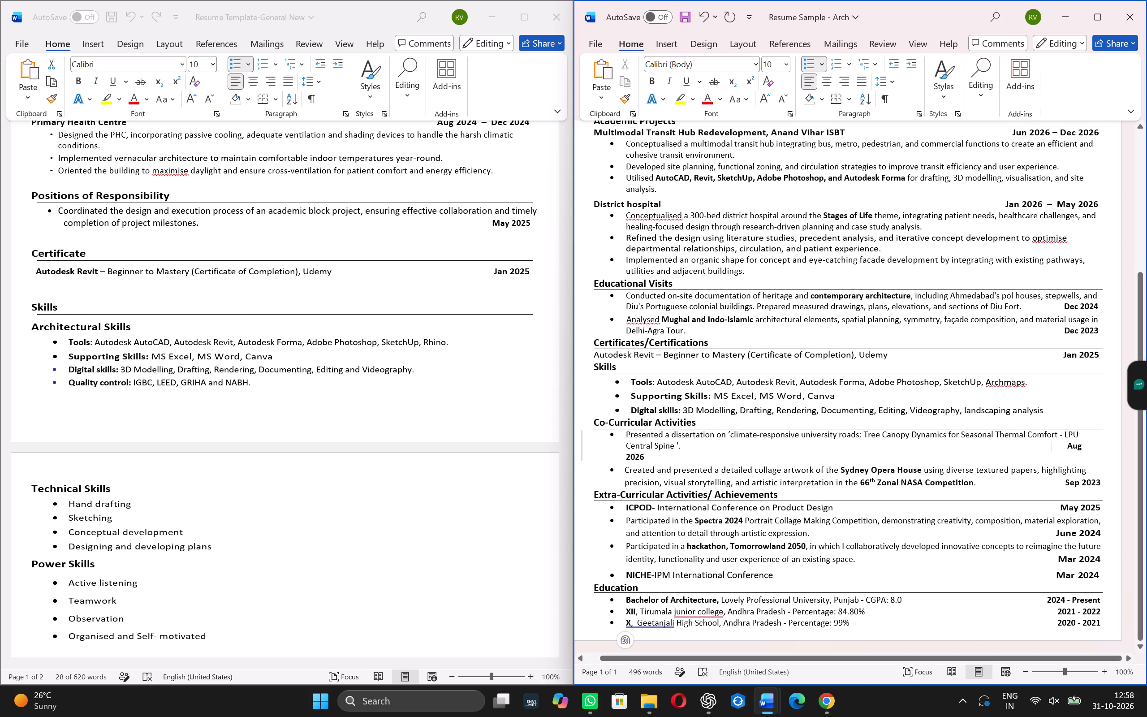
{"action": "left_click", "coordinate": [959, 446]}
{"action": "key", "text": "BackSpace"}
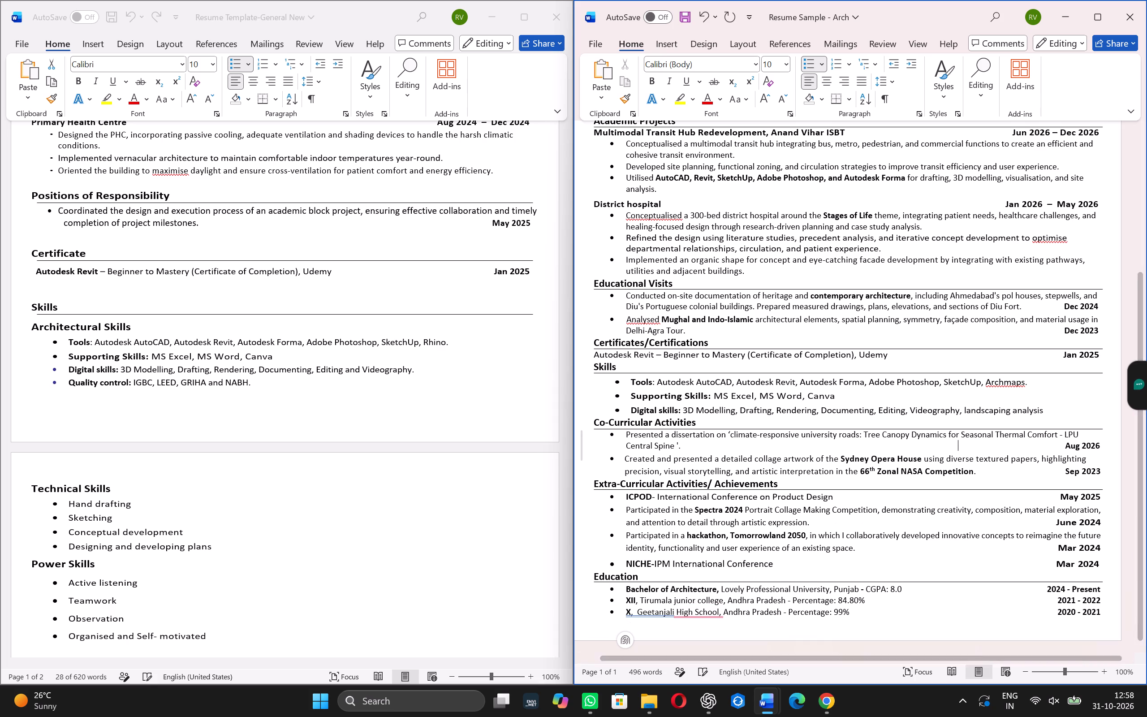
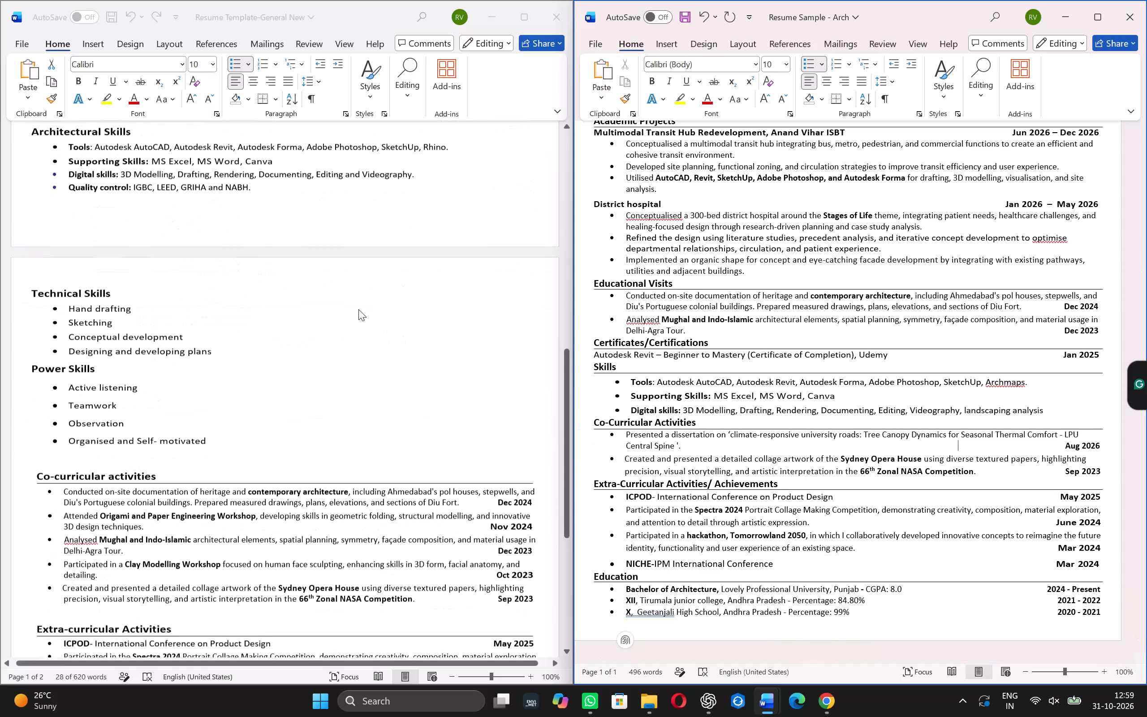
Examine the general template's activities, languages and education sections, and the reference Resume Sample - Arch (1) from education up to internship.
{"action": "scroll", "coordinate": [358, 309], "scroll_direction": "down", "scroll_amount": 5}
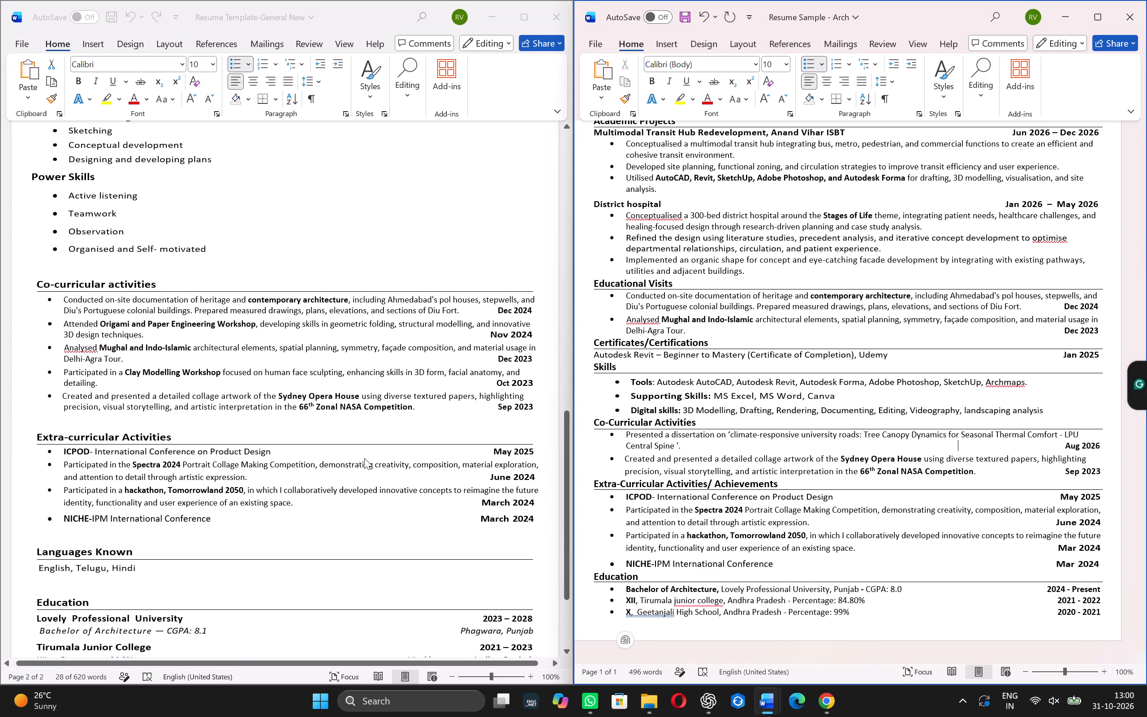
{"action": "scroll", "coordinate": [364, 458], "scroll_direction": "down", "scroll_amount": 4}
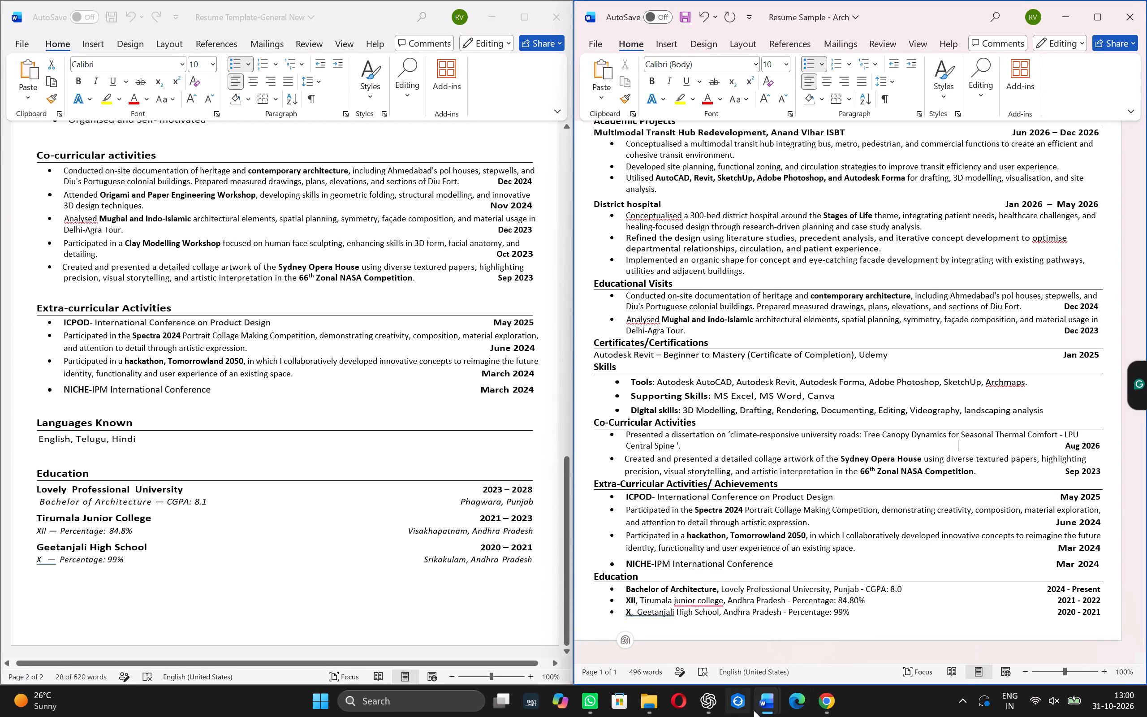
{"action": "left_click", "coordinate": [909, 636]}
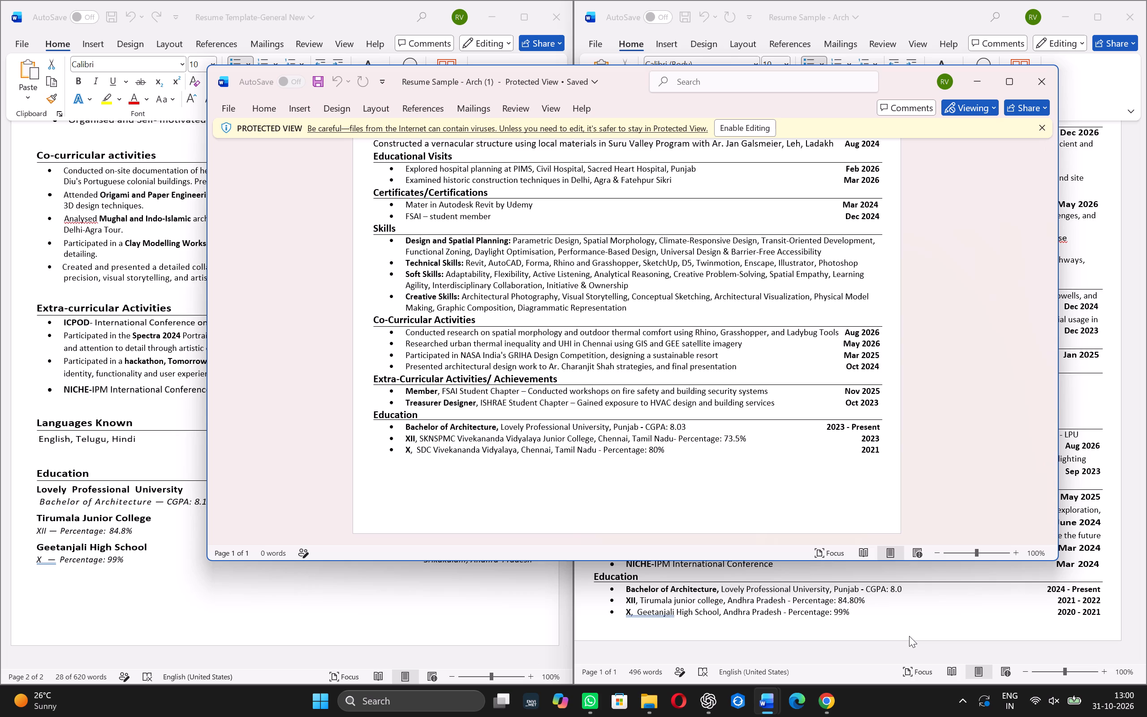
{"action": "scroll", "coordinate": [578, 444], "scroll_direction": "up", "scroll_amount": 2}
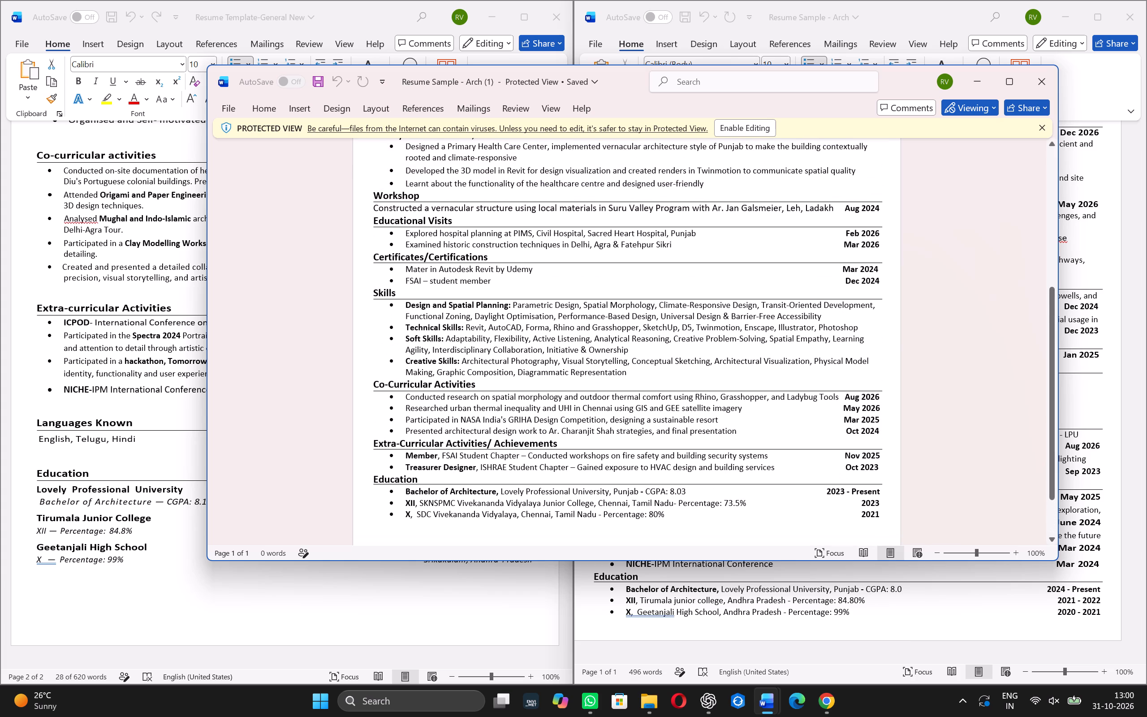
{"action": "scroll", "coordinate": [578, 444], "scroll_direction": "up", "scroll_amount": 3}
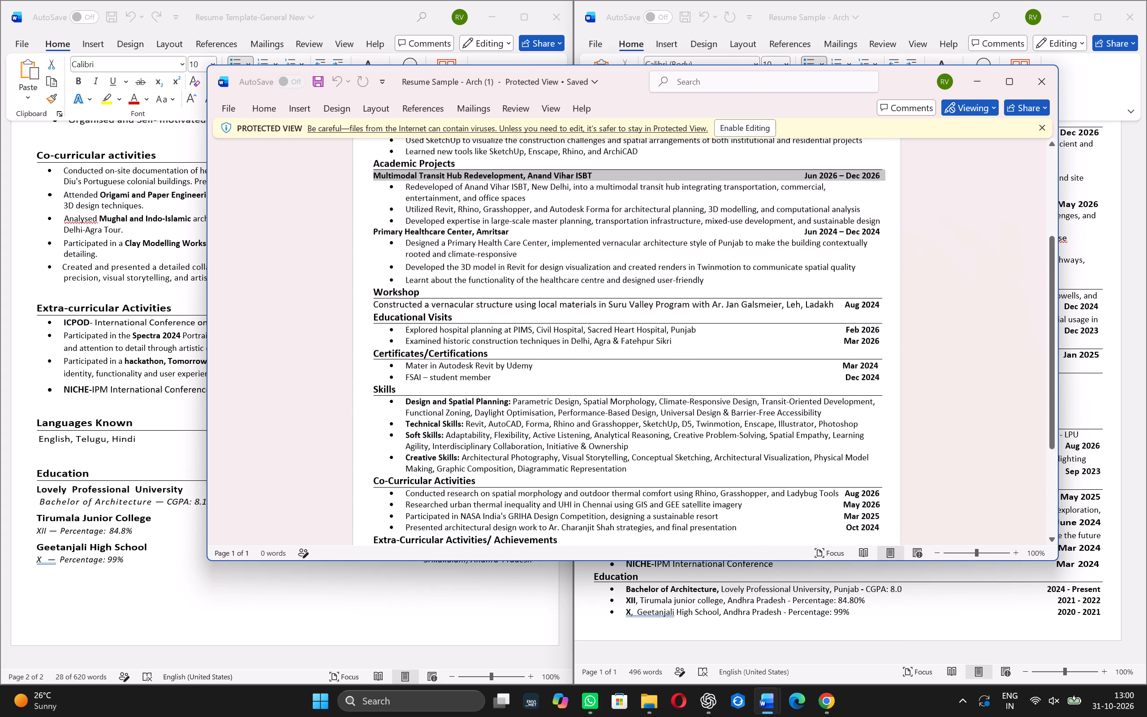
{"action": "scroll", "coordinate": [578, 444], "scroll_direction": "up", "scroll_amount": 2}
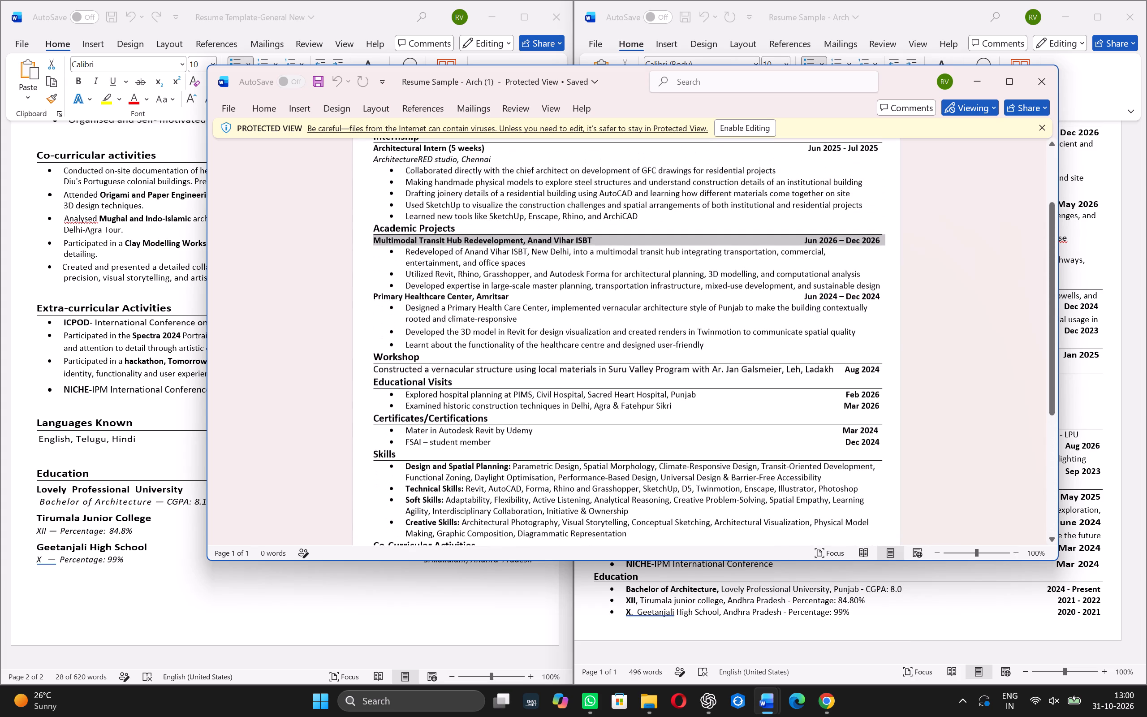
{"action": "left_click", "coordinate": [971, 79]}
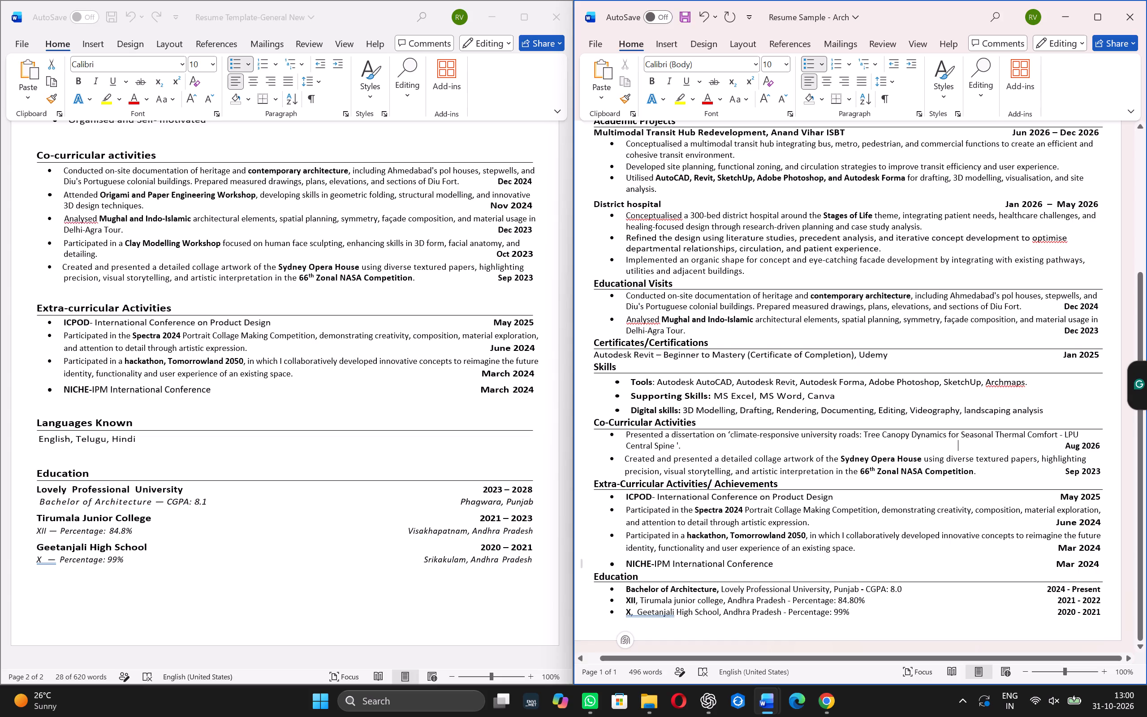
Review the edited Resume Sample - Arch from the header and internships through to the education section.
{"action": "scroll", "coordinate": [669, 562], "scroll_direction": "up", "scroll_amount": 6}
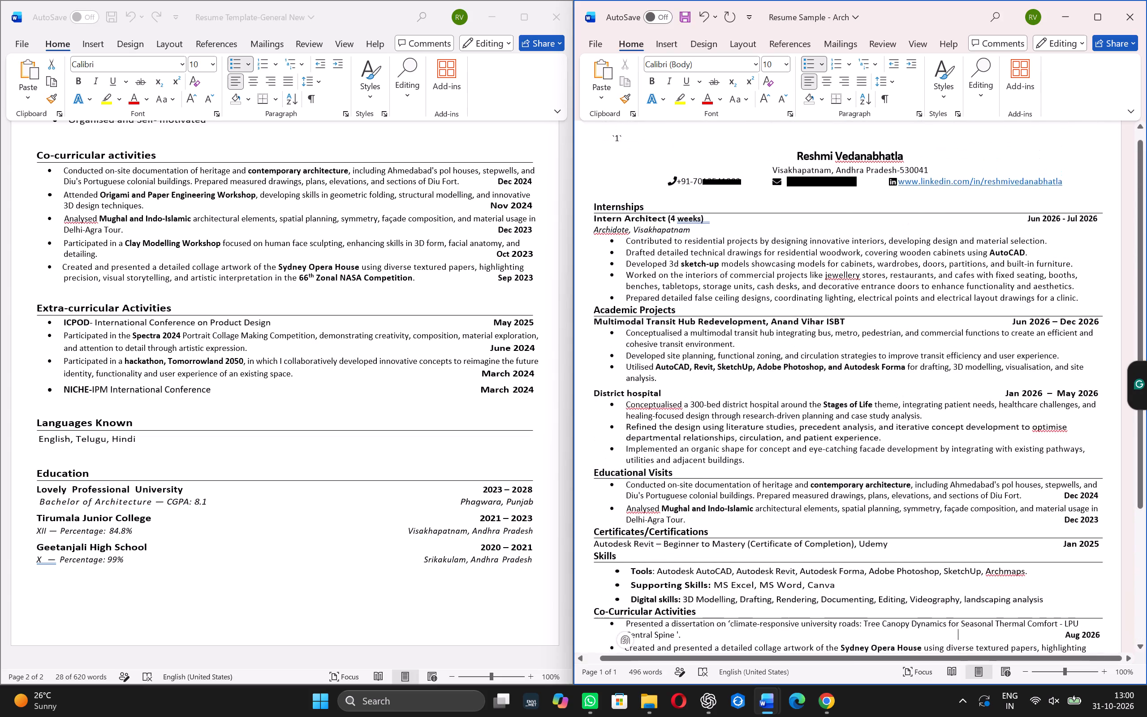
{"action": "scroll", "coordinate": [669, 562], "scroll_direction": "down", "scroll_amount": 4}
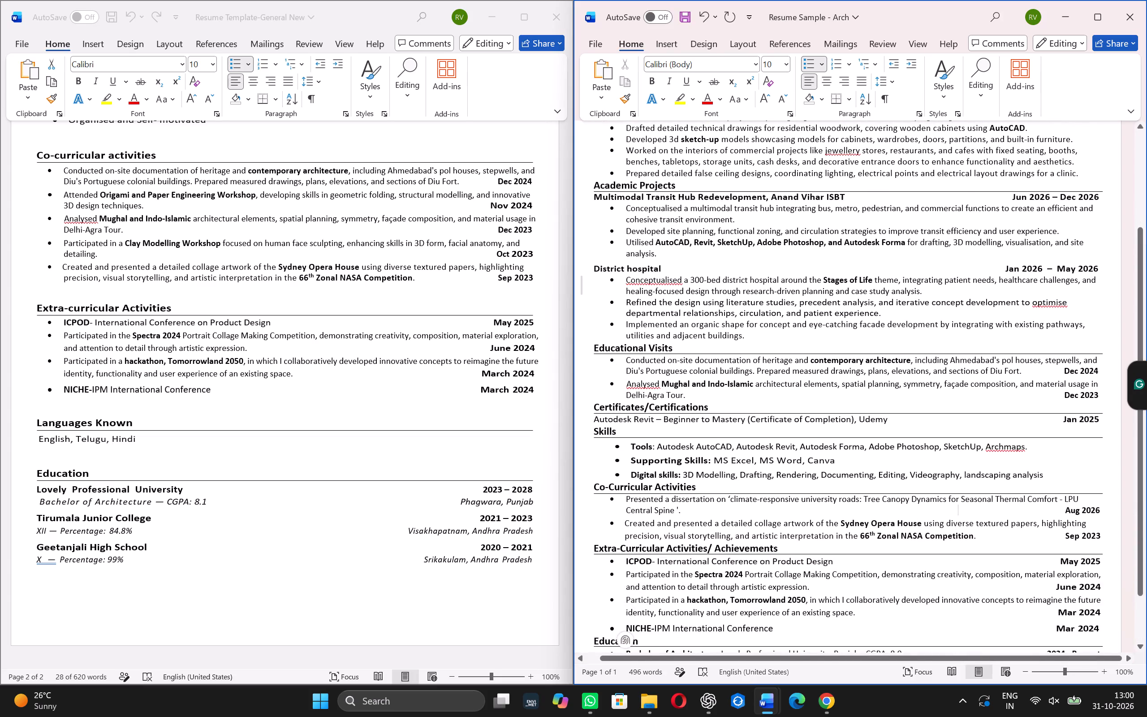
{"action": "scroll", "coordinate": [714, 362], "scroll_direction": "up", "scroll_amount": 3}
{"action": "scroll", "coordinate": [714, 362], "scroll_direction": "down", "scroll_amount": 4}
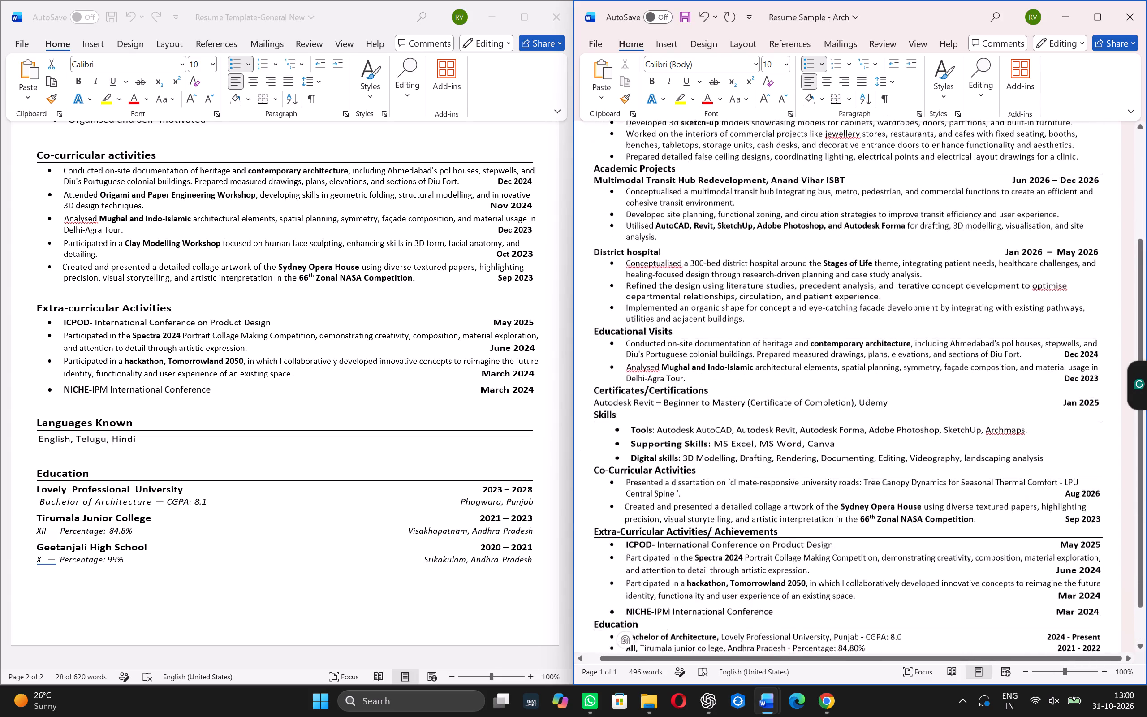
{"action": "scroll", "coordinate": [714, 362], "scroll_direction": "down", "scroll_amount": 1}
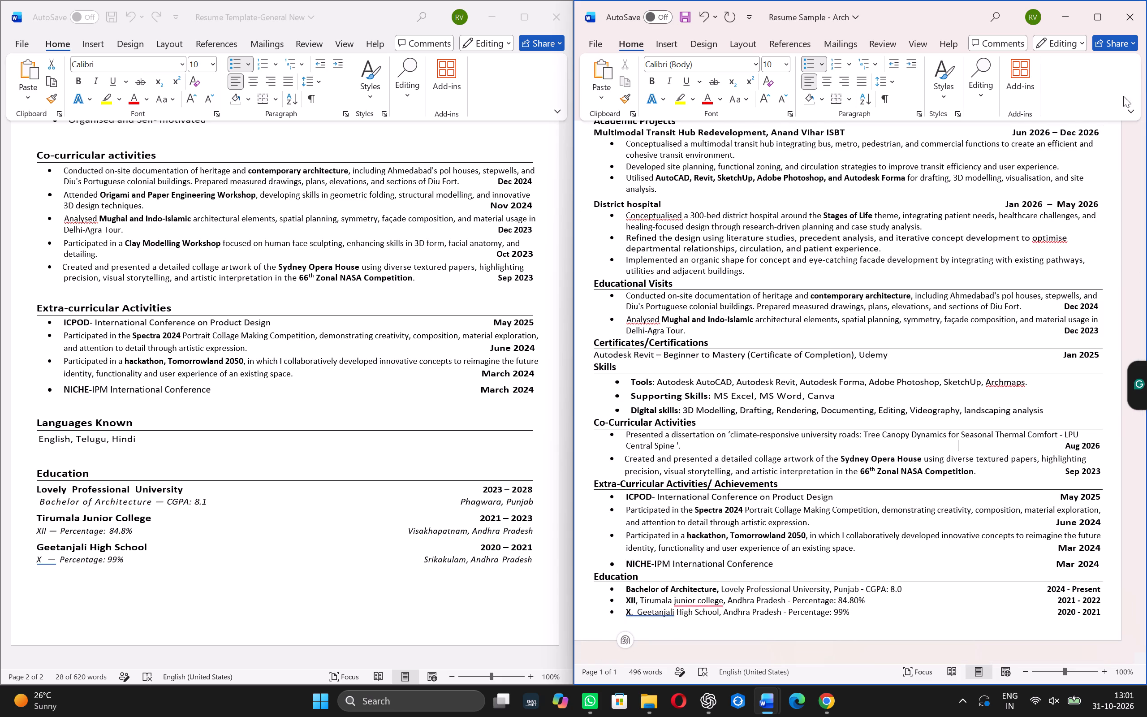
{"action": "scroll", "coordinate": [1120, 103], "scroll_direction": "up", "scroll_amount": 1}
{"action": "scroll", "coordinate": [1103, 147], "scroll_direction": "up", "scroll_amount": 2}
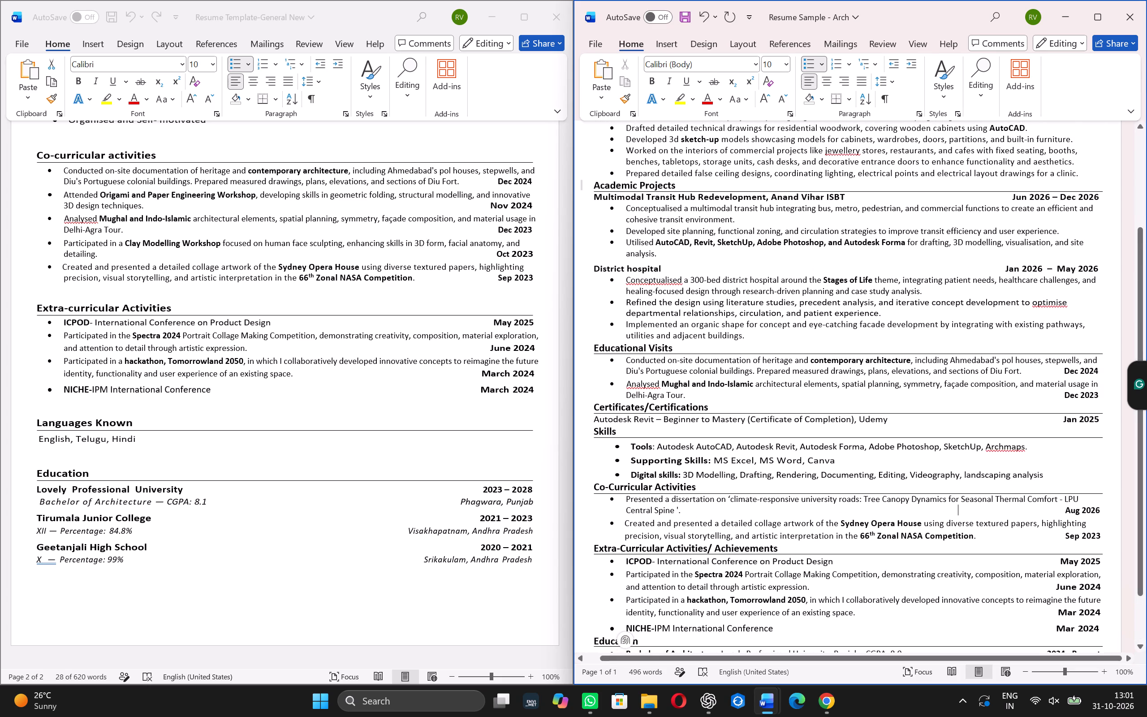
{"action": "scroll", "coordinate": [1001, 243], "scroll_direction": "down", "scroll_amount": 1}
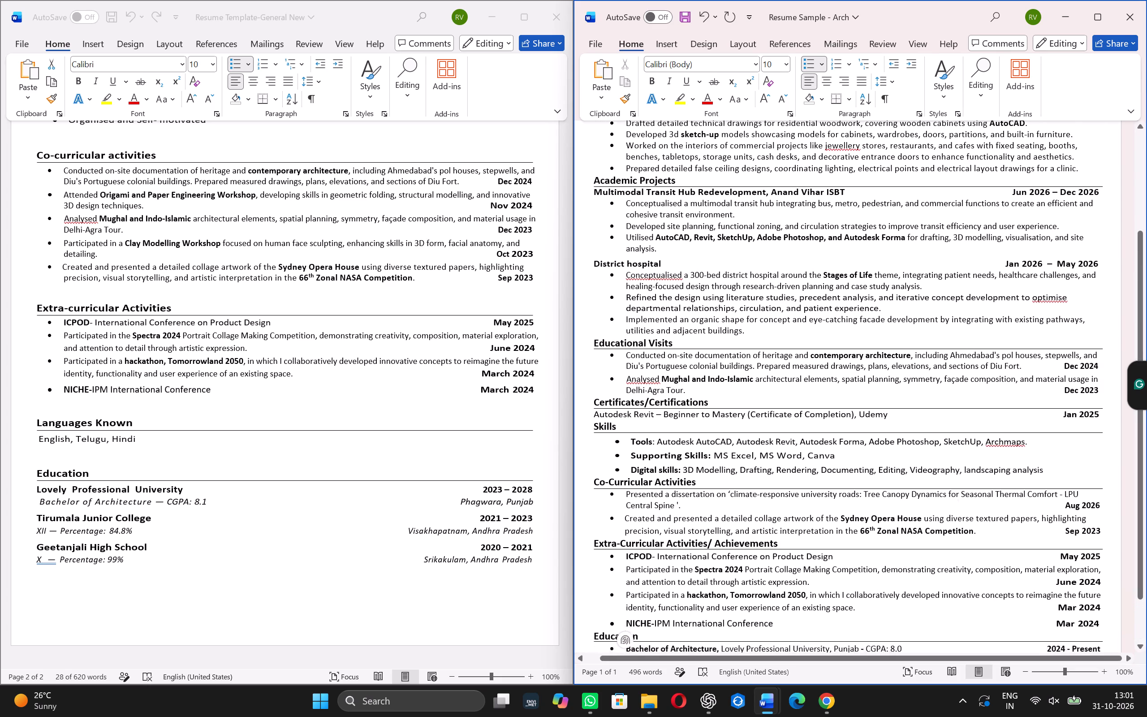
{"action": "scroll", "coordinate": [1000, 242], "scroll_direction": "down", "scroll_amount": 1}
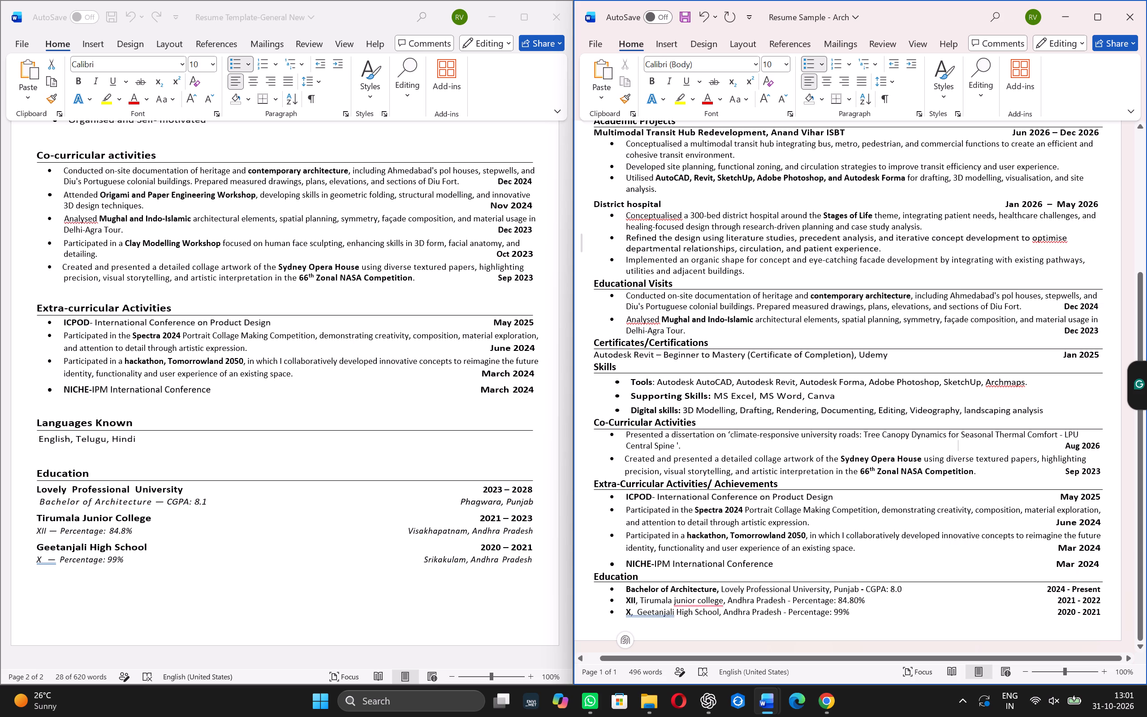
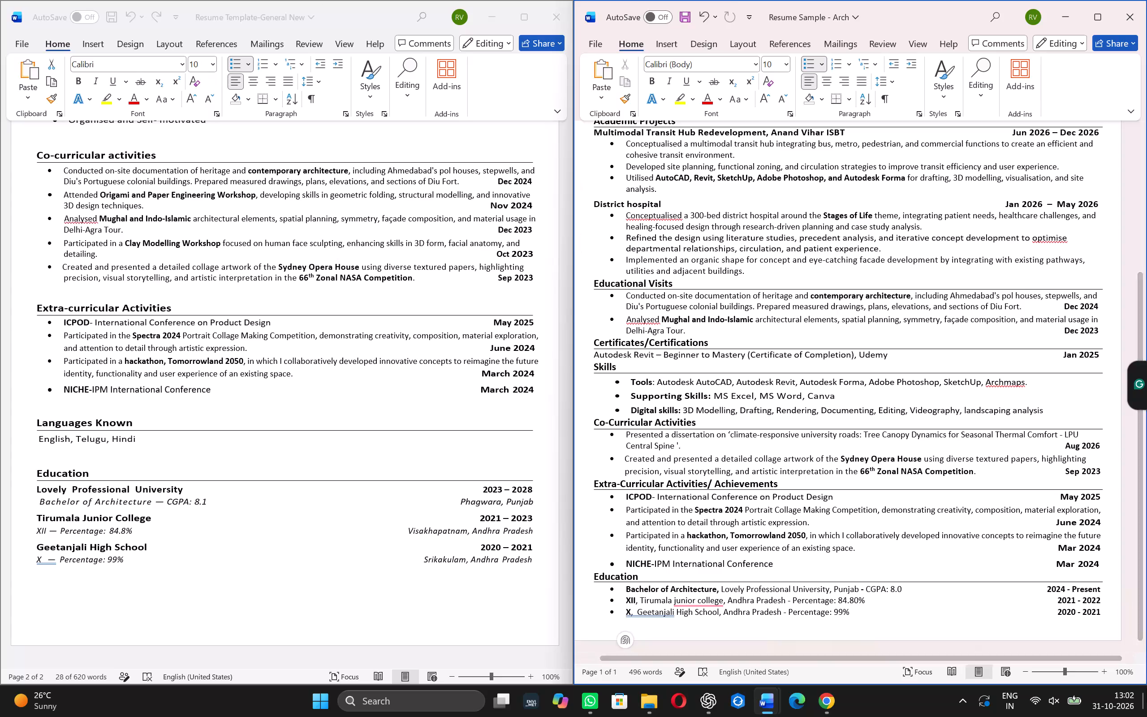
Replace the XII entry's date range in the Education section with the single year 2023, spaced out to the date column.
{"action": "left_click", "coordinate": [1100, 602]}
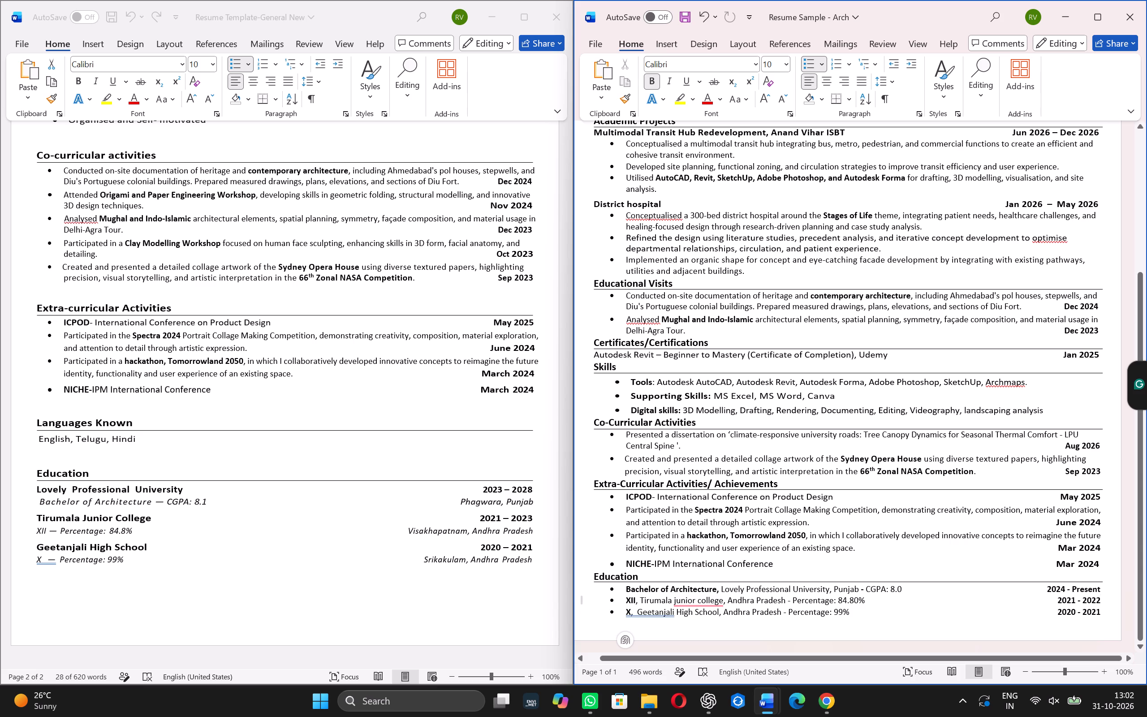
{"action": "left_click_drag", "start_coordinate": [1083, 605], "coordinate": [1065, 601]}
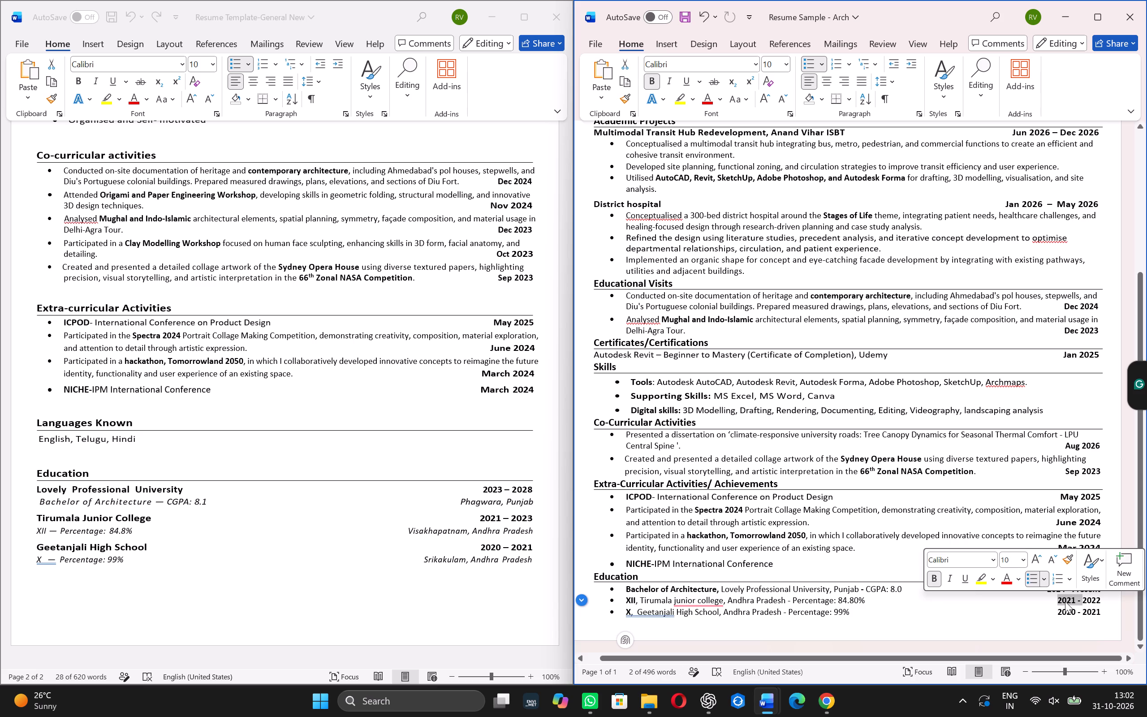
{"action": "key", "text": "BackSpace"}
{"action": "key", "text": "space"}
{"action": "key", "text": "space"}
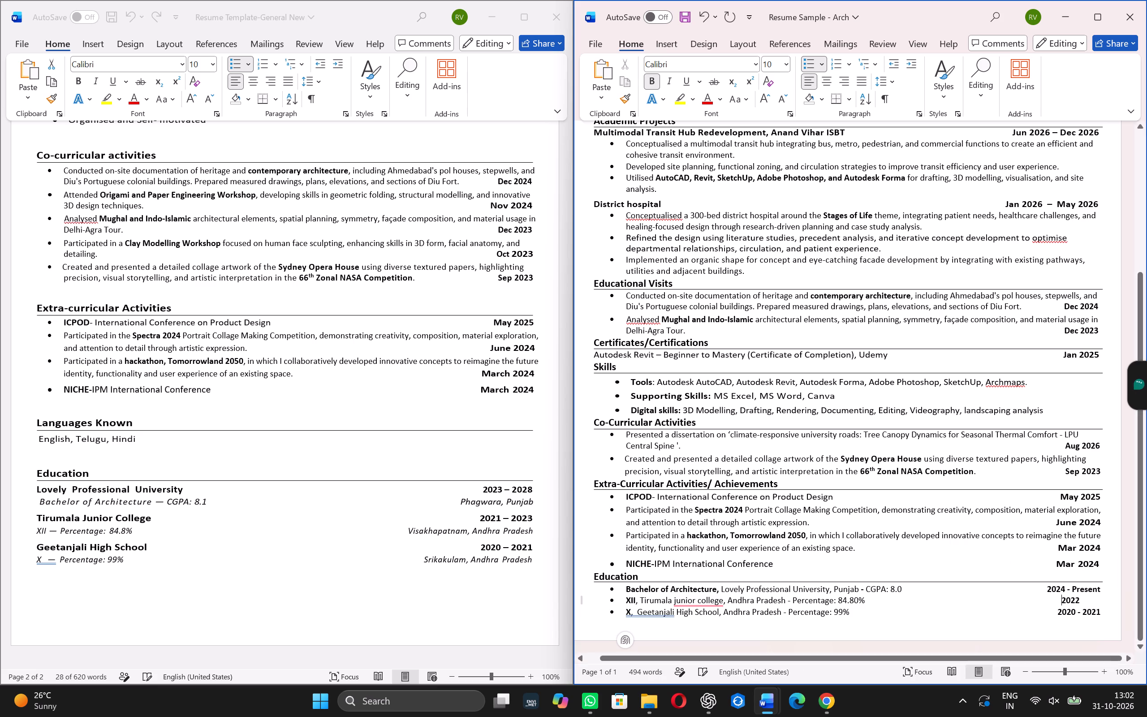
{"action": "key", "text": "space"}
{"action": "key", "text": "space"}
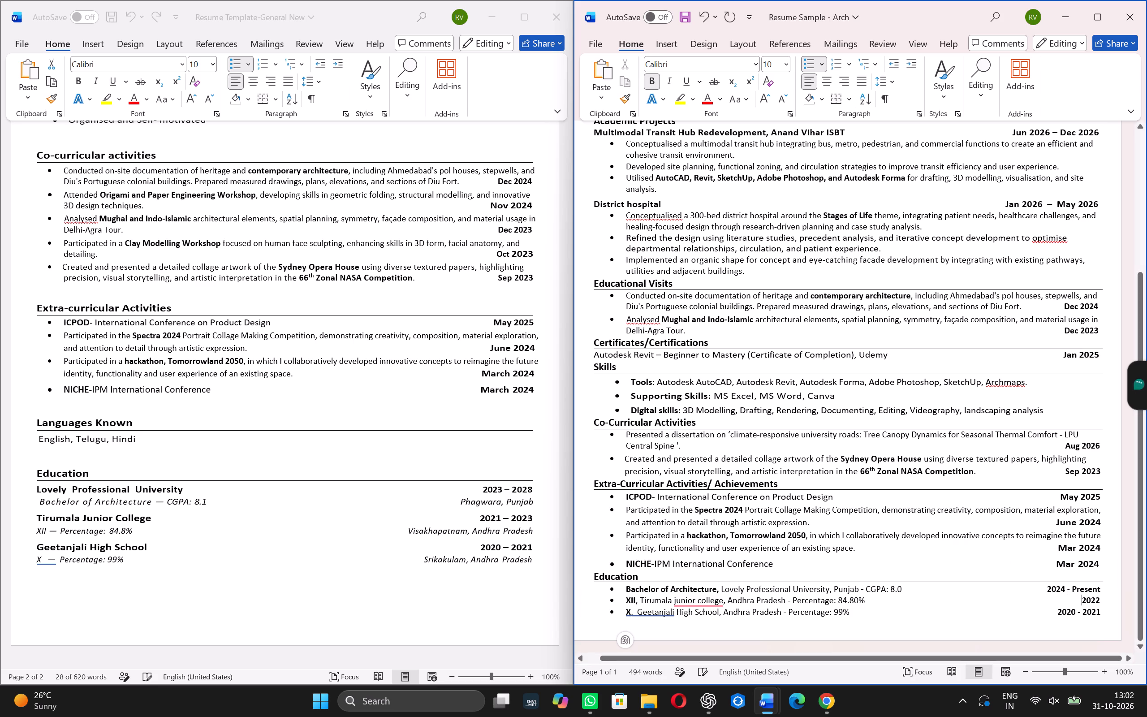
{"action": "left_click", "coordinate": [1100, 599]}
{"action": "key", "text": "BackSpace"}
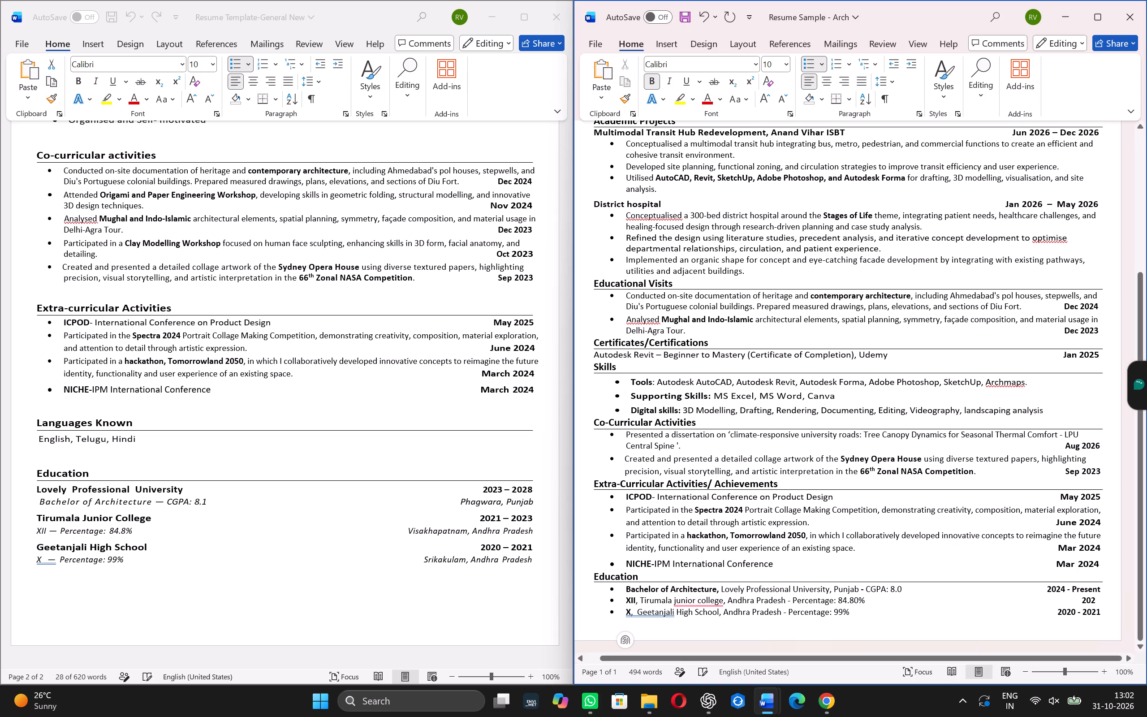
{"action": "key", "text": "3"}
Reduce the X entry's date range in Education to the single year 2021, spaced to line up with the year above.
{"action": "left_click", "coordinate": [1100, 613]}
{"action": "left_click", "coordinate": [1083, 614]}
{"action": "key", "text": "BackSpace"}
{"action": "key", "text": "BackSpace"}
{"action": "key", "text": "BackSpace"}
{"action": "key", "text": "BackSpace"}
{"action": "key", "text": "BackSpace"}
{"action": "key", "text": "BackSpace"}
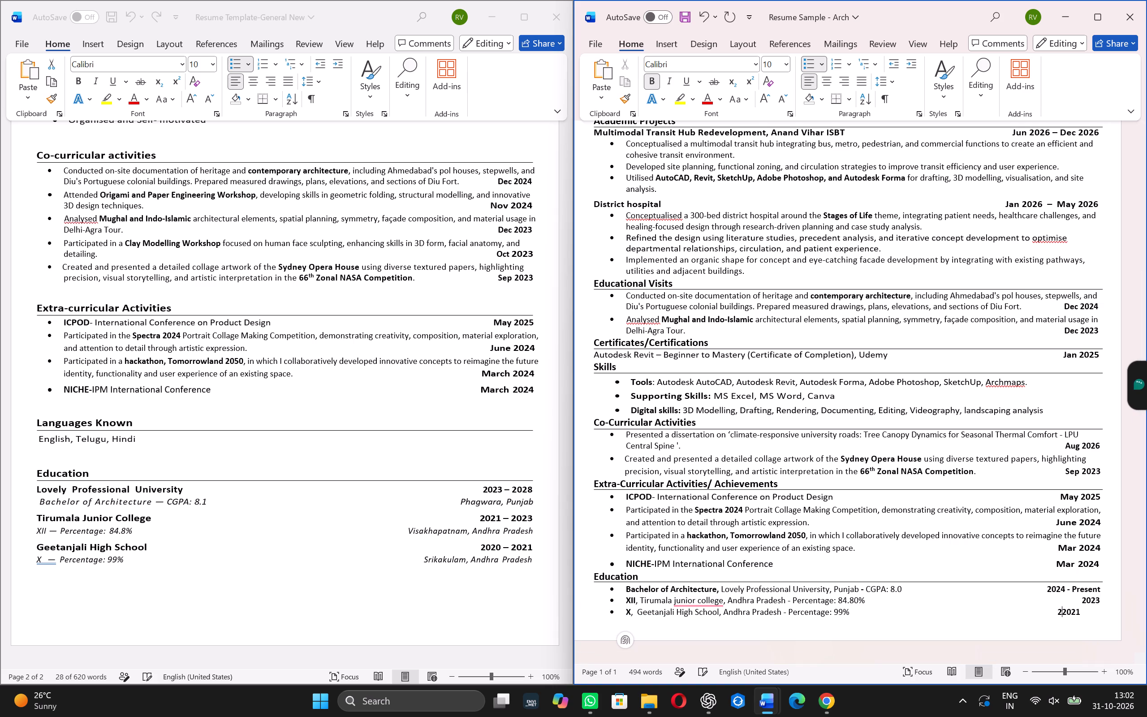
{"action": "key", "text": "BackSpace"}
{"action": "key", "text": "space"}
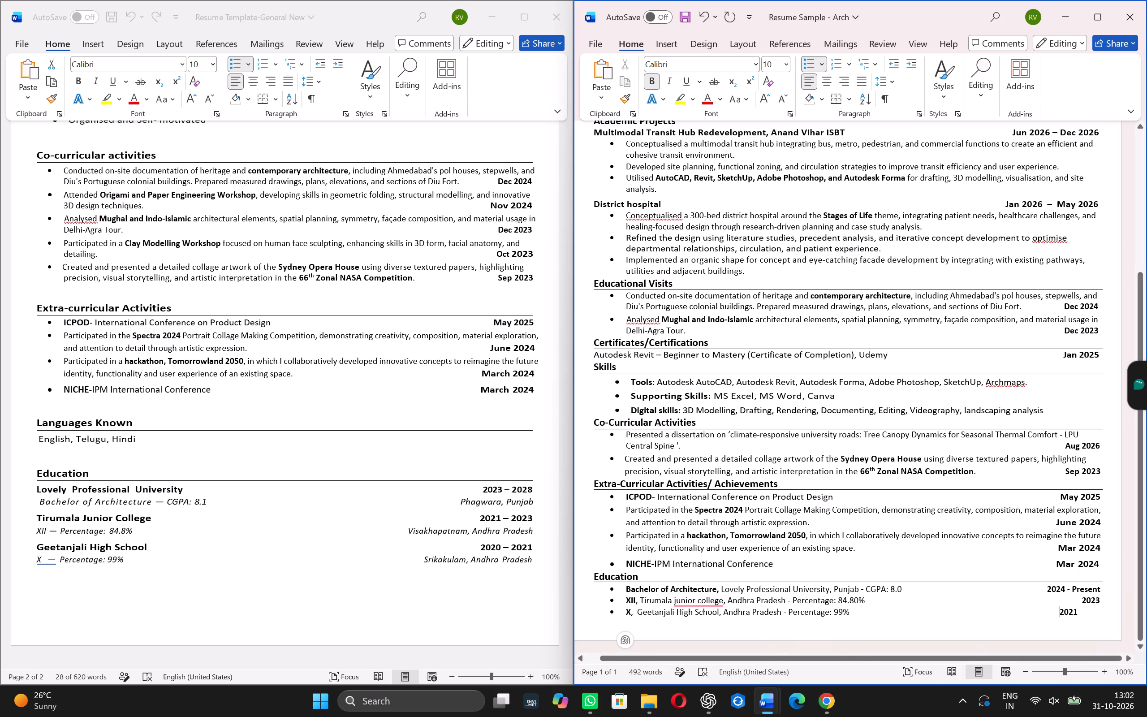
{"action": "key", "text": "space"}
{"action": "key", "text": "space"}
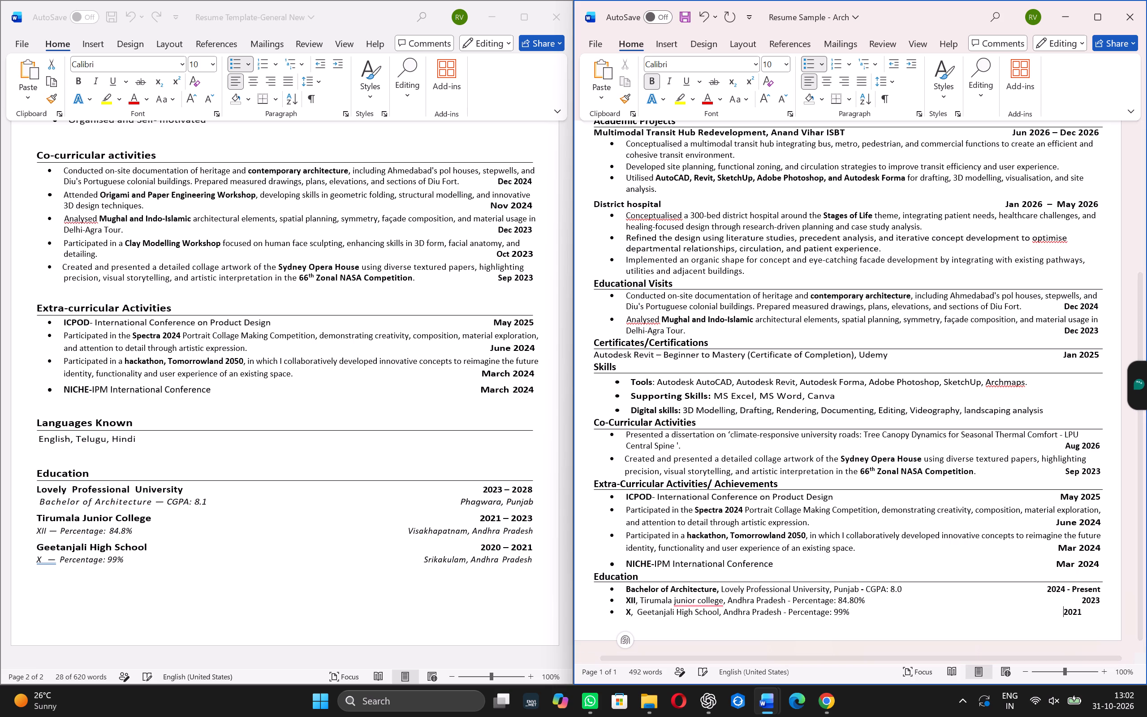
{"action": "key", "text": "space"}
{"action": "key", "text": "space"}
{"action": "key", "text": "space"}
{"action": "key", "text": "space"}
{"action": "key", "text": "space"}
{"action": "key", "text": "space"}
{"action": "key", "text": "space"}
{"action": "key", "text": "space"}
{"action": "key", "text": "space"}
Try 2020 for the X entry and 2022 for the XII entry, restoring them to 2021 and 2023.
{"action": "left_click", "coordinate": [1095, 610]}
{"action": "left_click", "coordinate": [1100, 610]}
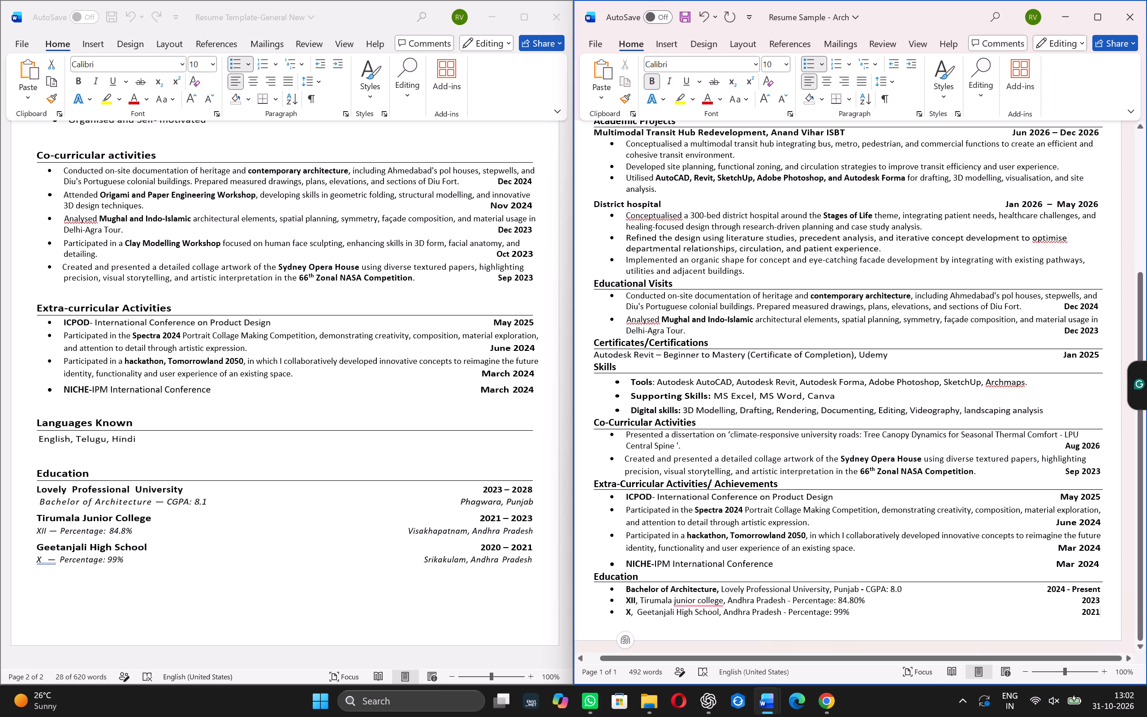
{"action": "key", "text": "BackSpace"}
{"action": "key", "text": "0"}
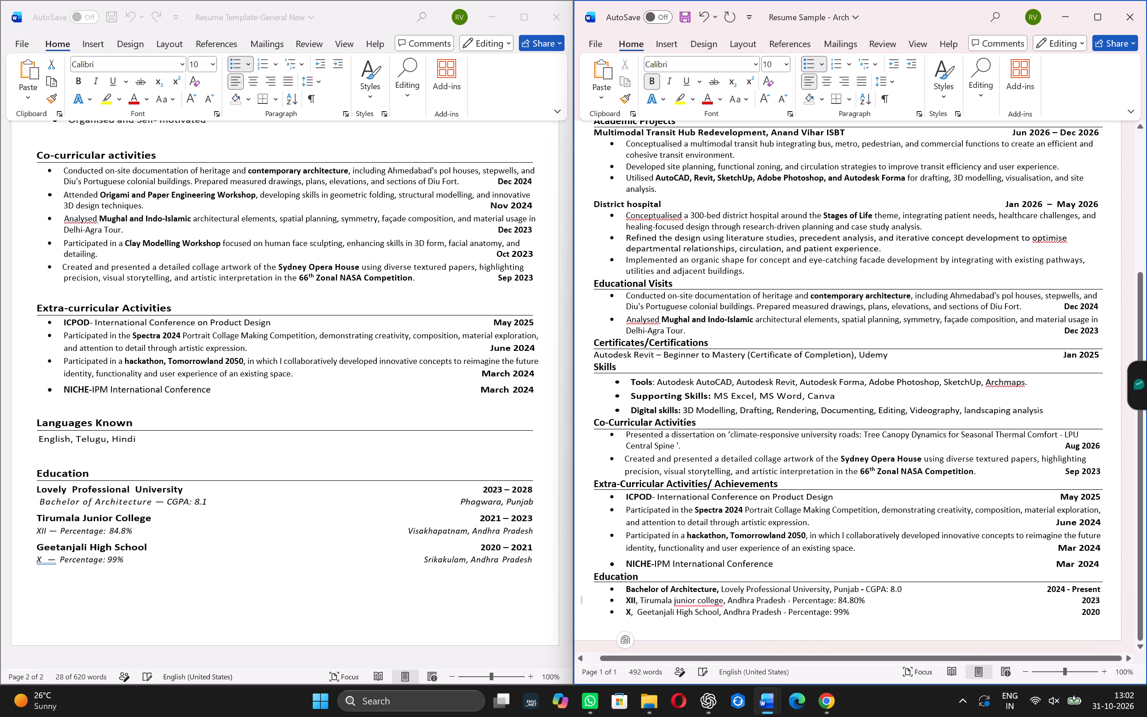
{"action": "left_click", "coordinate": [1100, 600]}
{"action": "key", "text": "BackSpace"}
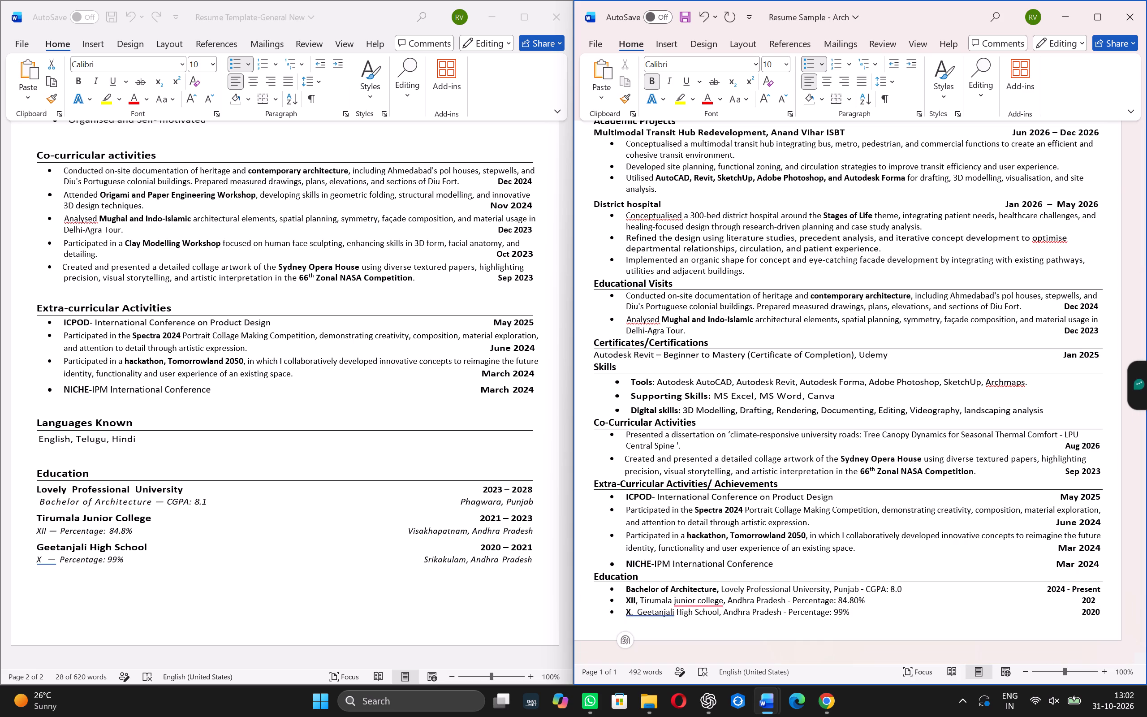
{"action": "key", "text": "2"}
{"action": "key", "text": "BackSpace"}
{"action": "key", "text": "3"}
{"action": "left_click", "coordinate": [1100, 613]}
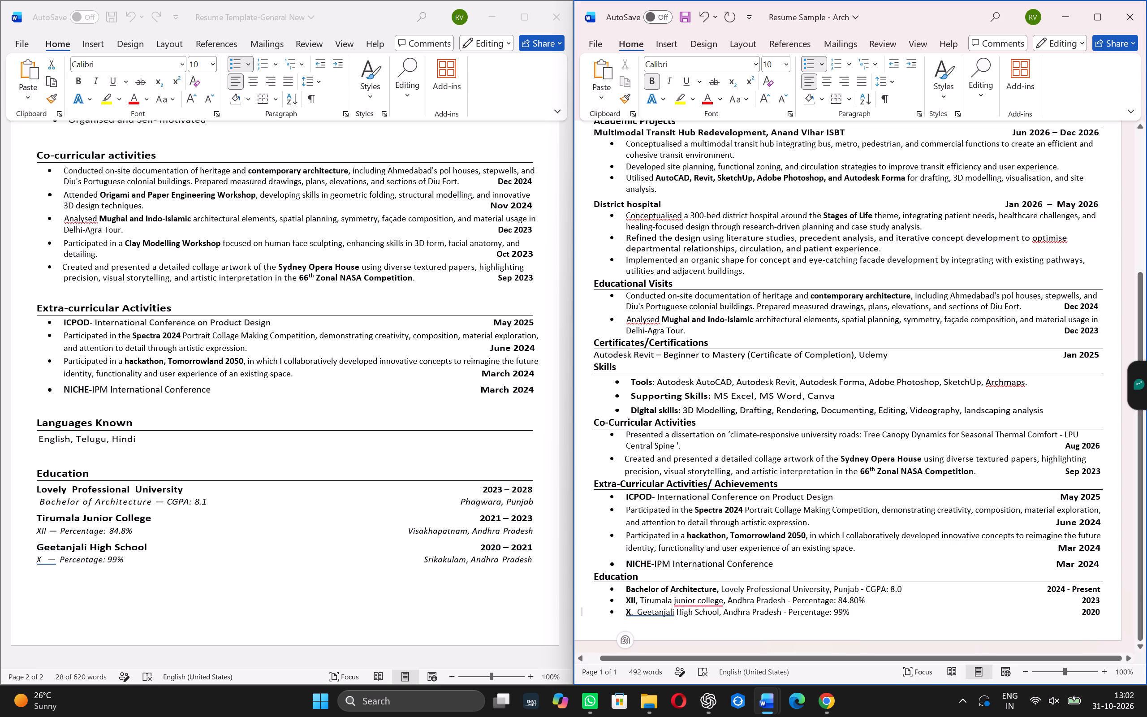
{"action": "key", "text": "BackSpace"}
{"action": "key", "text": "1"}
Set the start year of the Bachelor of Architecture entry to 2023.
{"action": "left_click", "coordinate": [1064, 585]}
{"action": "key", "text": "BackSpace"}
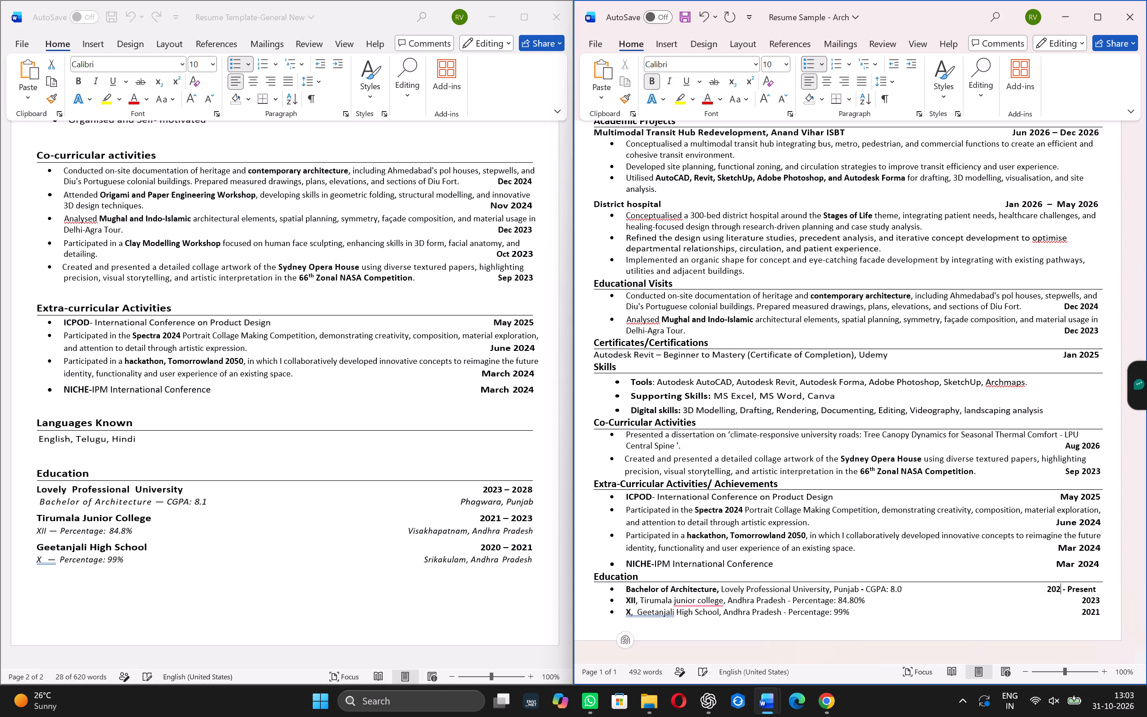
{"action": "key", "text": "3"}
Check the education dates in Resume Sample - Arch (1), and add "2021-" before the XII entry's year, keeping both on one line.
{"action": "left_click", "coordinate": [862, 635]}
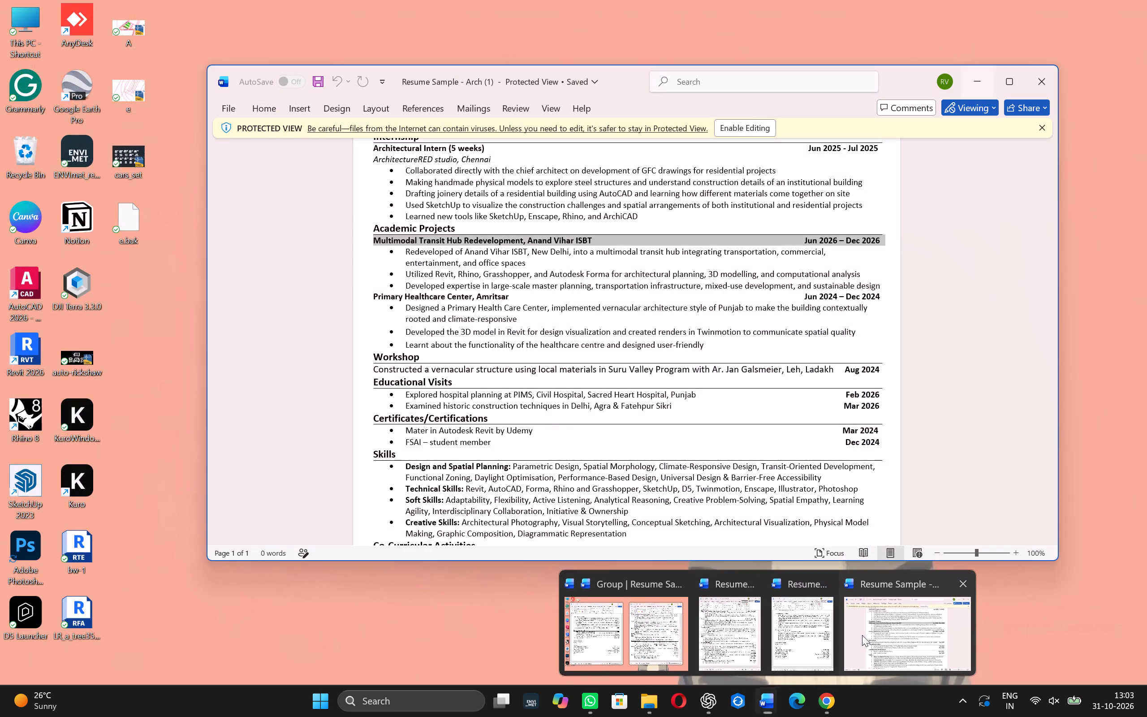
{"action": "scroll", "coordinate": [910, 486], "scroll_direction": "down", "scroll_amount": 12}
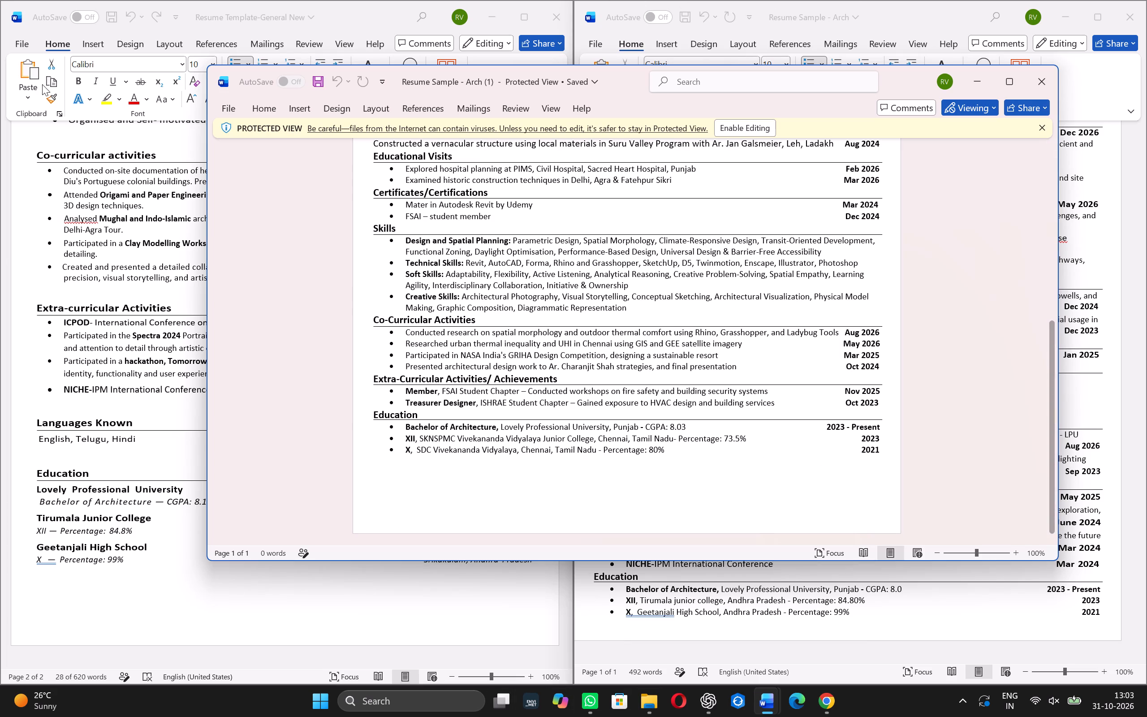
{"action": "left_click", "coordinate": [977, 91]}
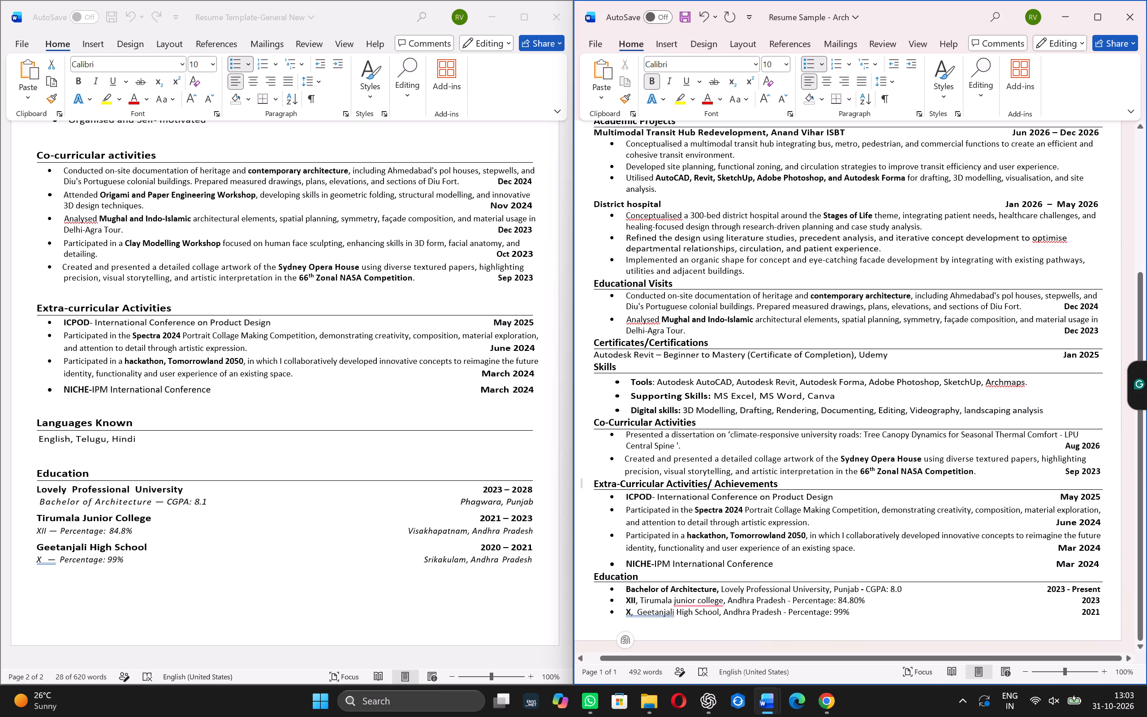
{"action": "left_click", "coordinate": [1052, 604]}
{"action": "key", "text": "2"}
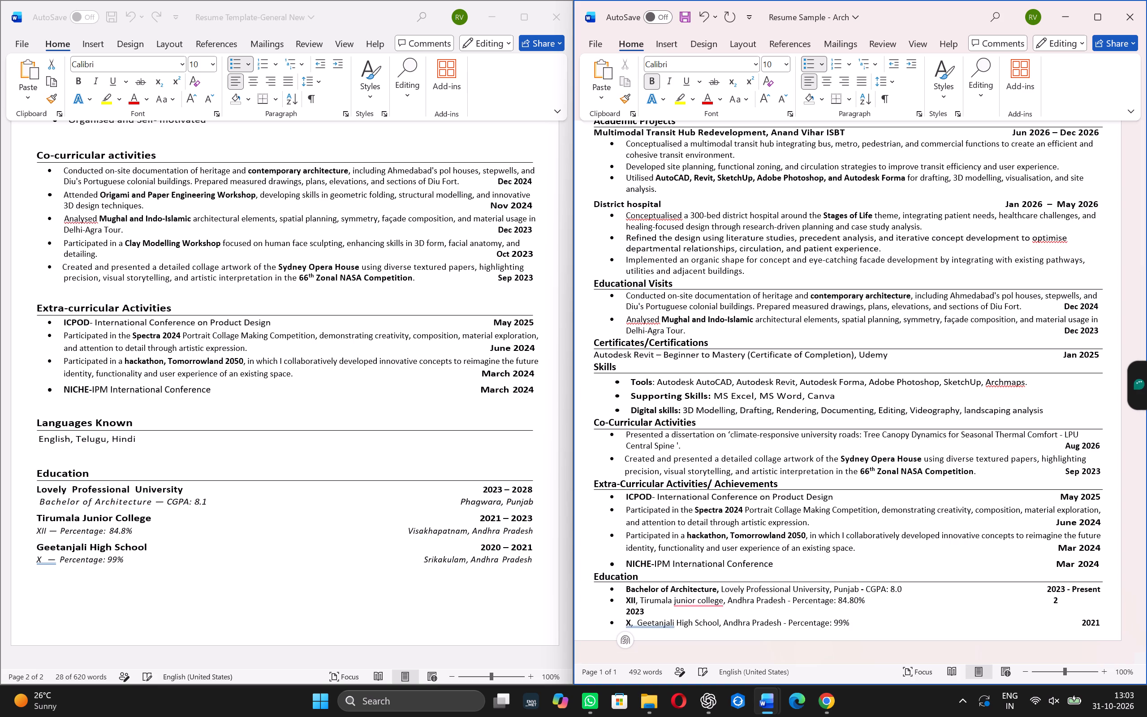
{"action": "type", "text": "021-"}
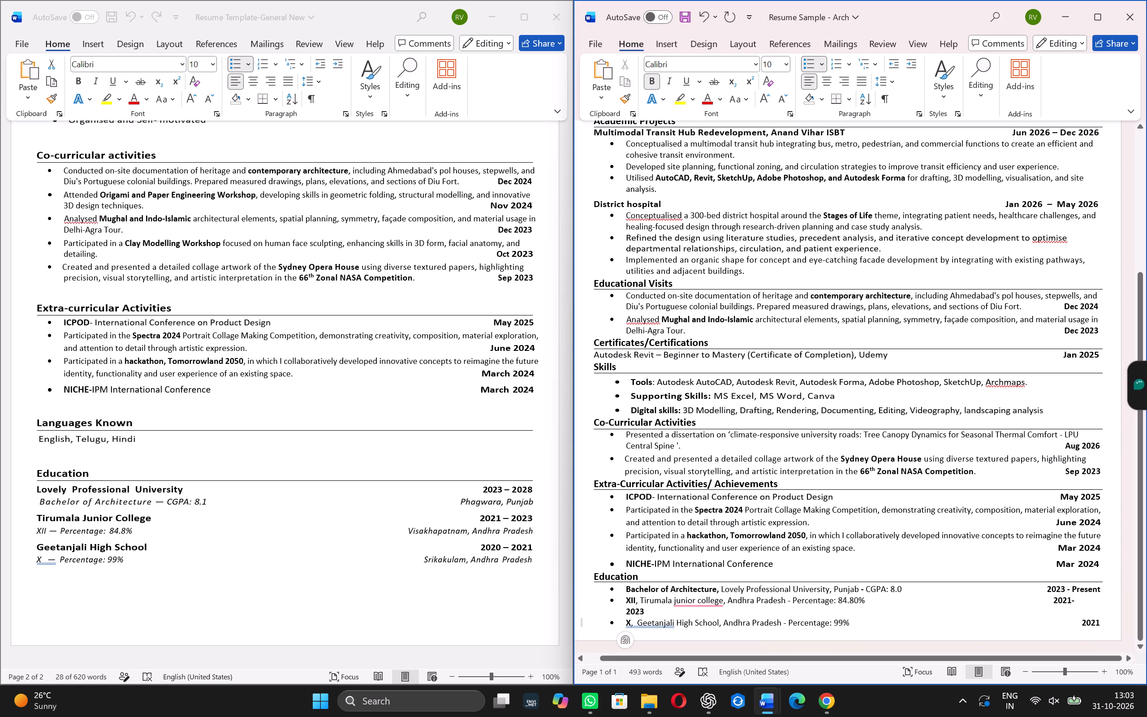
{"action": "left_click", "coordinate": [627, 613]}
{"action": "key", "text": "BackSpace"}
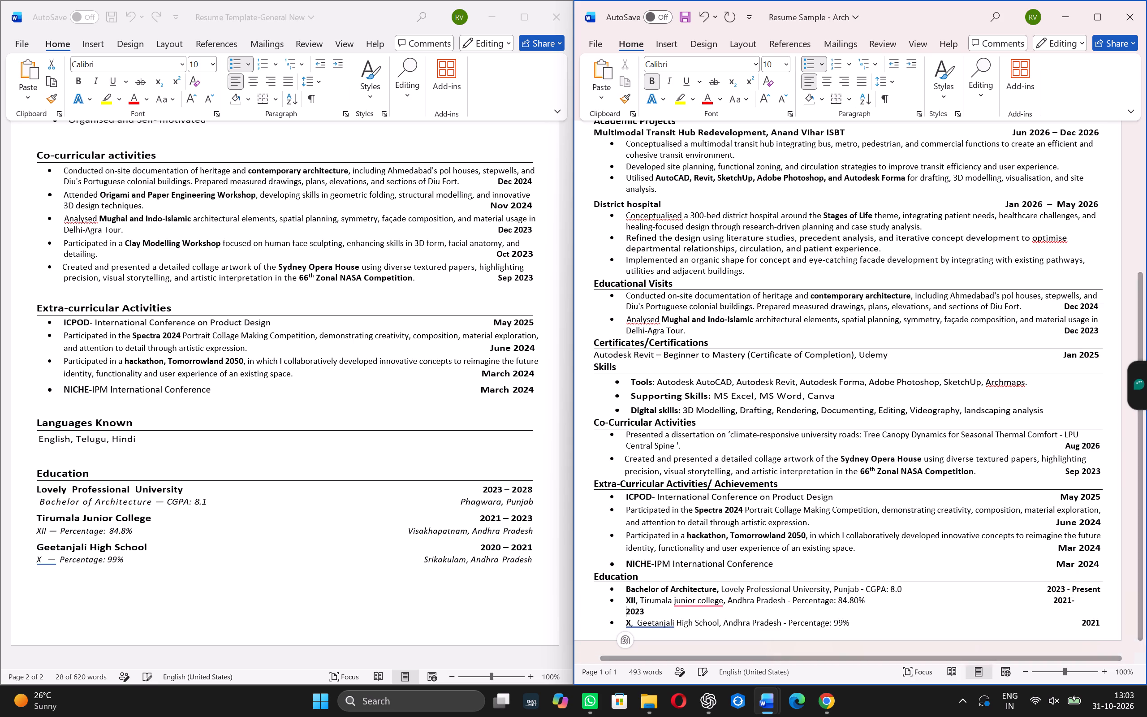
{"action": "key", "text": "BackSpace"}
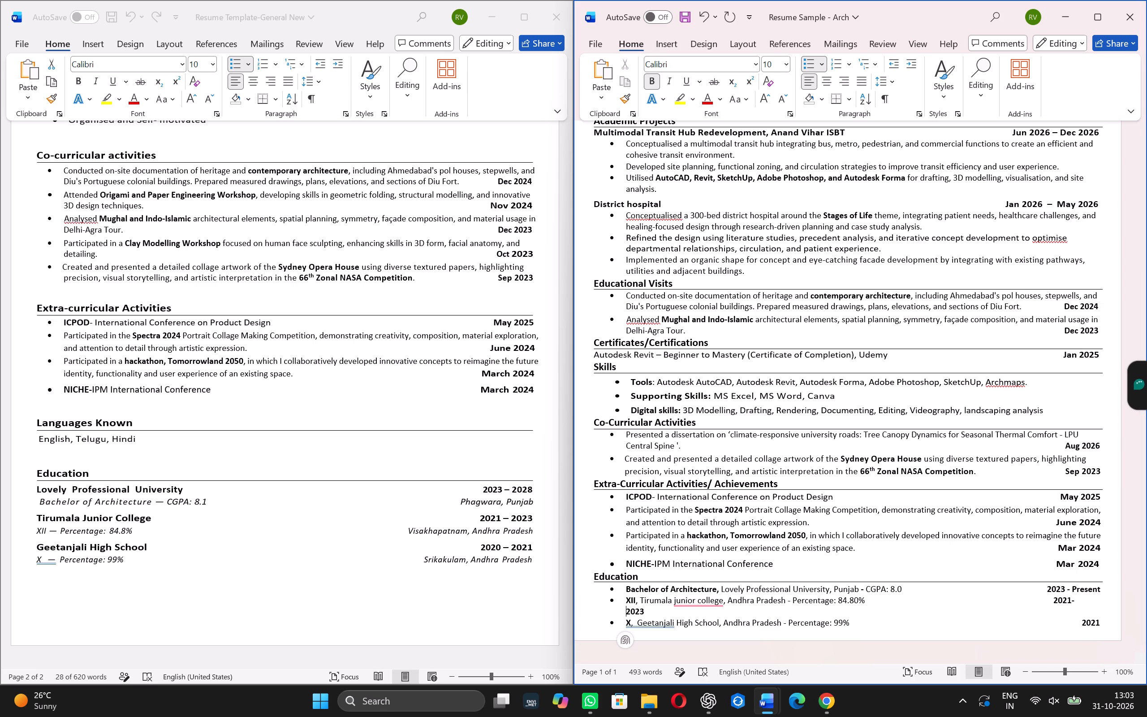
{"action": "left_click_drag", "start_coordinate": [1031, 603], "coordinate": [980, 602]}
{"action": "left_click_drag", "start_coordinate": [1014, 602], "coordinate": [990, 604]}
{"action": "key", "text": "BackSpace"}
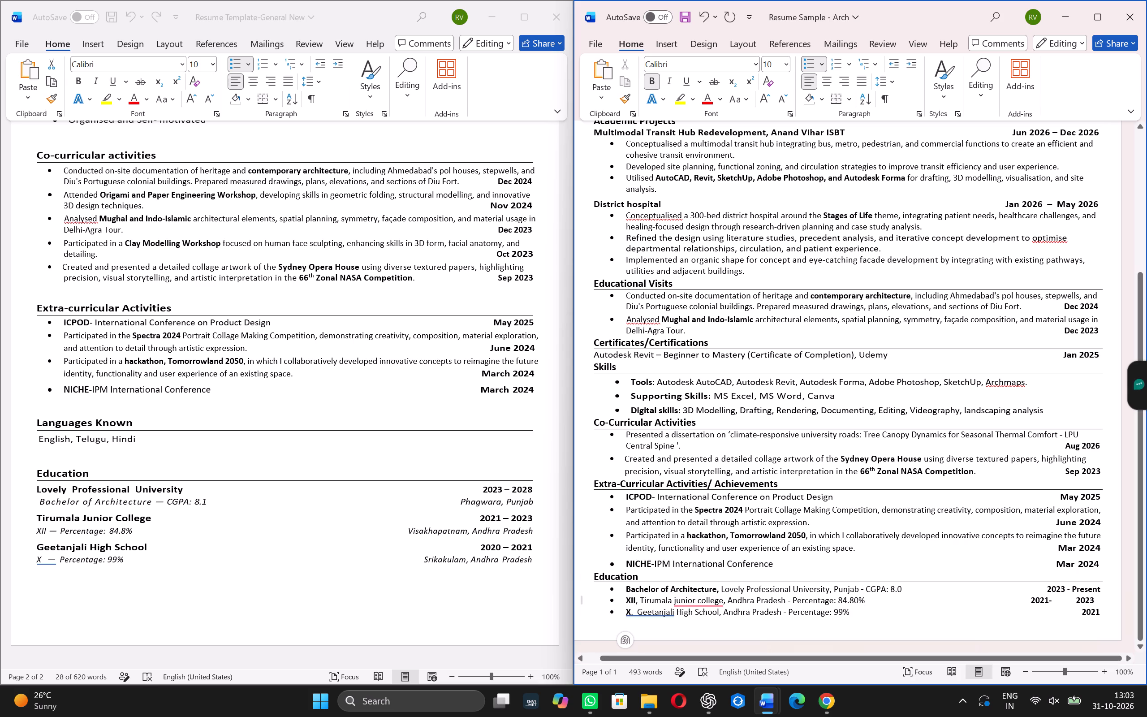
Close the gap inside the XII entry's date range so it reads 2021- 2023, and space it out to the date column.
{"action": "left_click", "coordinate": [1077, 600]}
{"action": "key", "text": "BackSpace"}
{"action": "key", "text": "BackSpace"}
{"action": "key", "text": "BackSpace"}
{"action": "key", "text": "BackSpace"}
{"action": "key", "text": "BackSpace"}
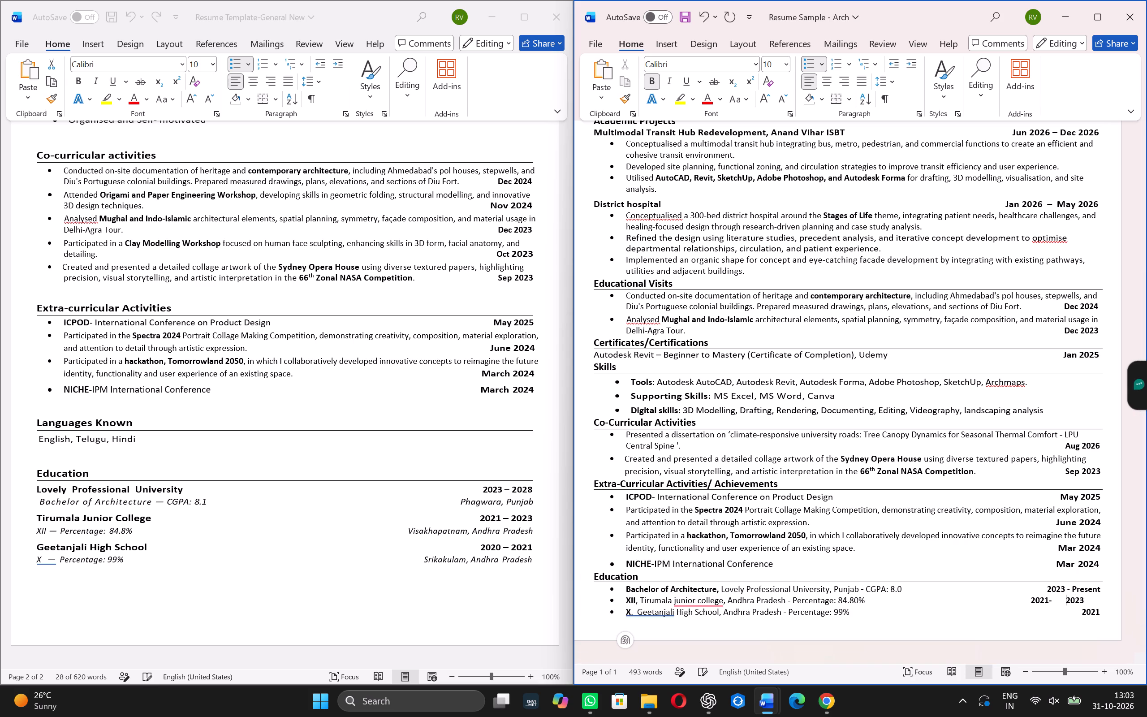
{"action": "key", "text": "BackSpace"}
{"action": "key", "text": "BackSpace"}
{"action": "key", "text": "BackSpace"}
{"action": "key", "text": "BackSpace"}
{"action": "key", "text": "BackSpace"}
{"action": "key", "text": "BackSpace"}
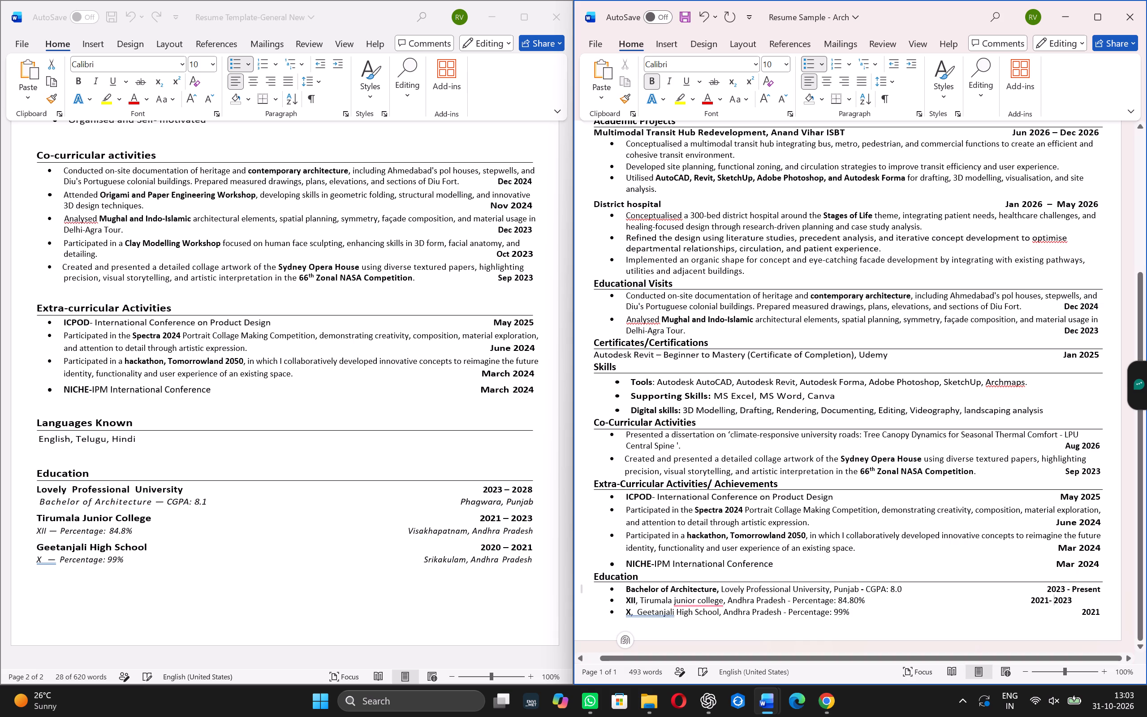
{"action": "left_click", "coordinate": [995, 600]}
{"action": "key", "text": "space"}
{"action": "key", "text": "space"}
{"action": "key", "text": "space"}
{"action": "key", "text": "space"}
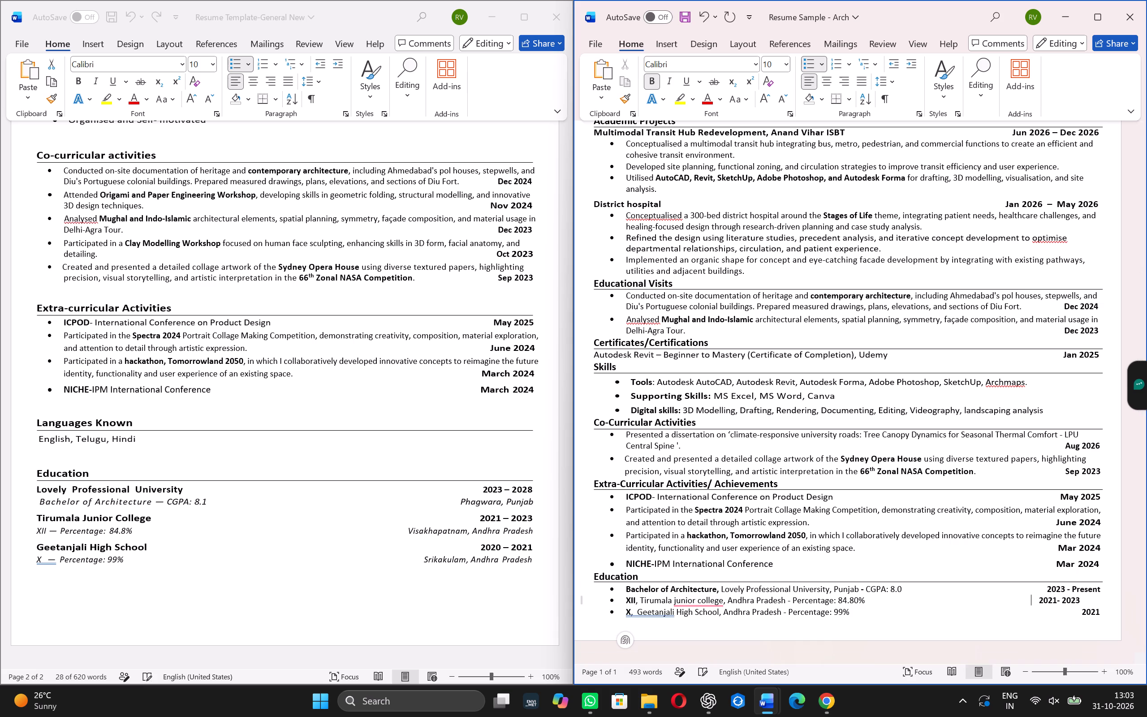
{"action": "key", "text": "space"}
{"action": "key", "text": "space"}
{"action": "key", "text": "space"}
{"action": "key", "text": "space"}
{"action": "key", "text": "space"}
{"action": "key", "text": "space"}
{"action": "key", "text": "space"}
{"action": "key", "text": "space"}
{"action": "key", "text": "space"}
{"action": "key", "text": "space"}
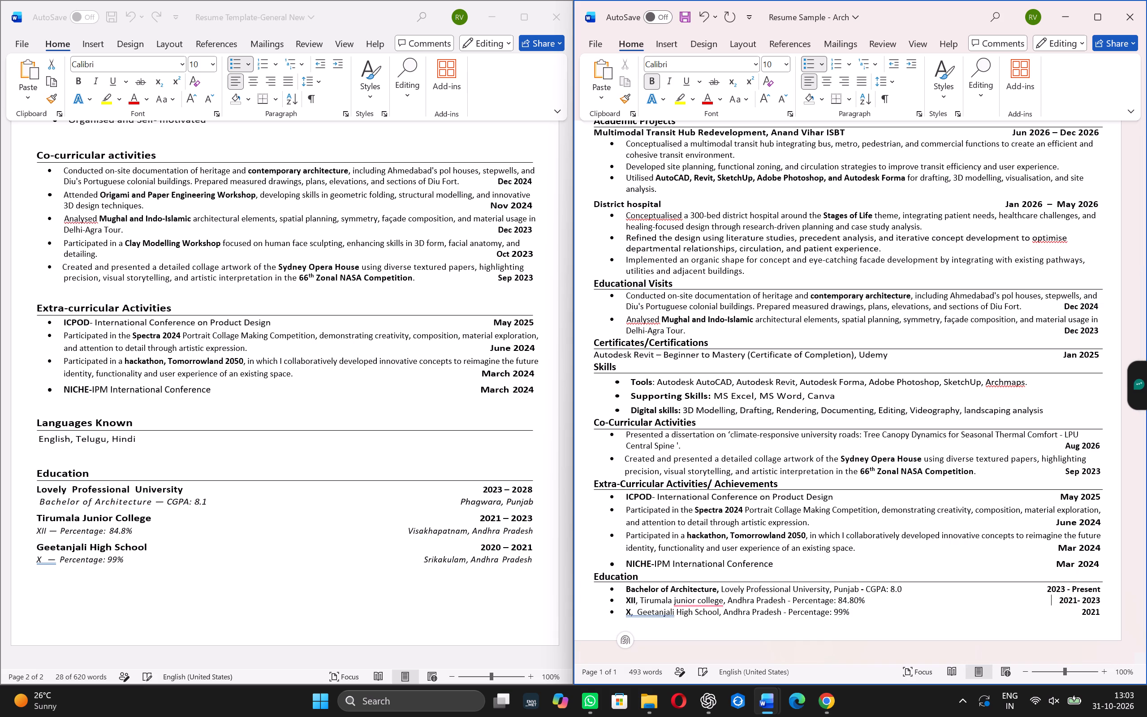
Add the start year 2020 before 2021 in the X entry of the Education section, keeping both years on one line.
{"action": "left_click", "coordinate": [1050, 612]}
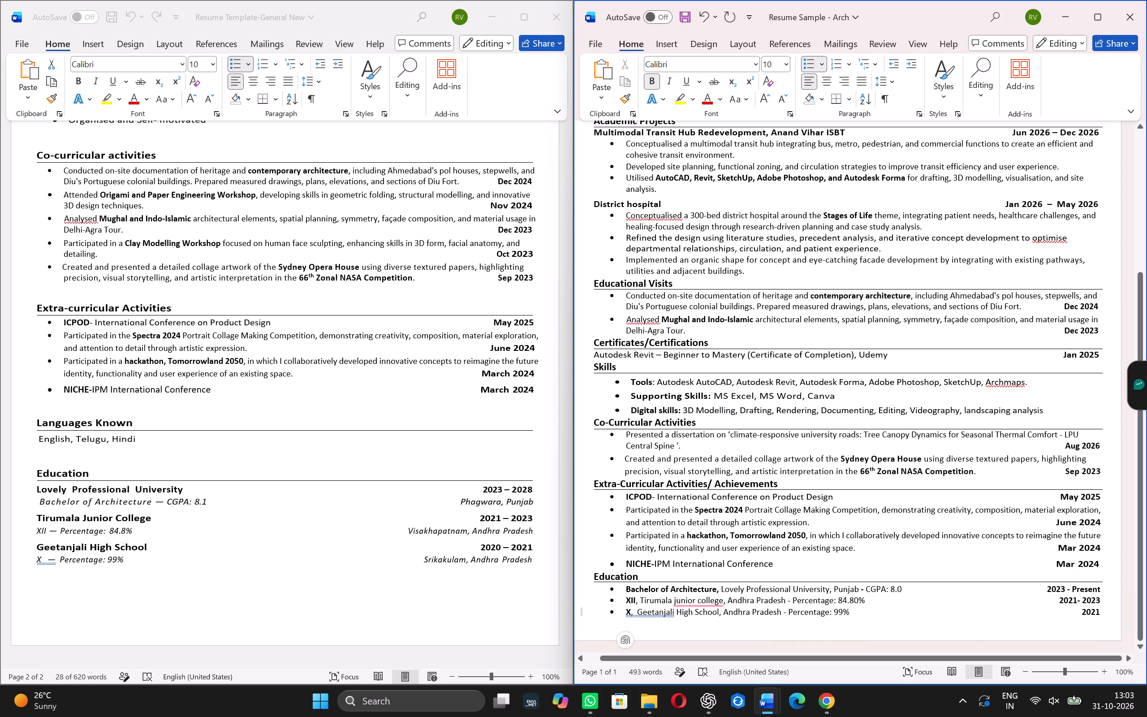
{"action": "left_click", "coordinate": [1061, 616]}
{"action": "key", "text": "2"}
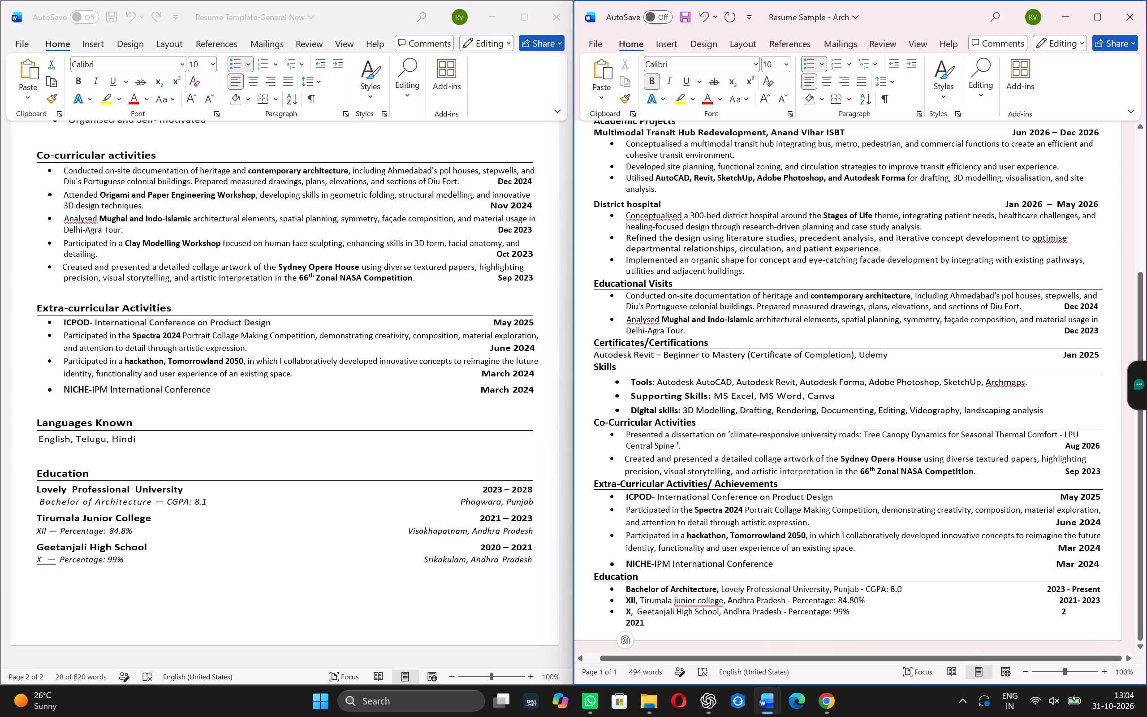
{"action": "key", "text": "0"}
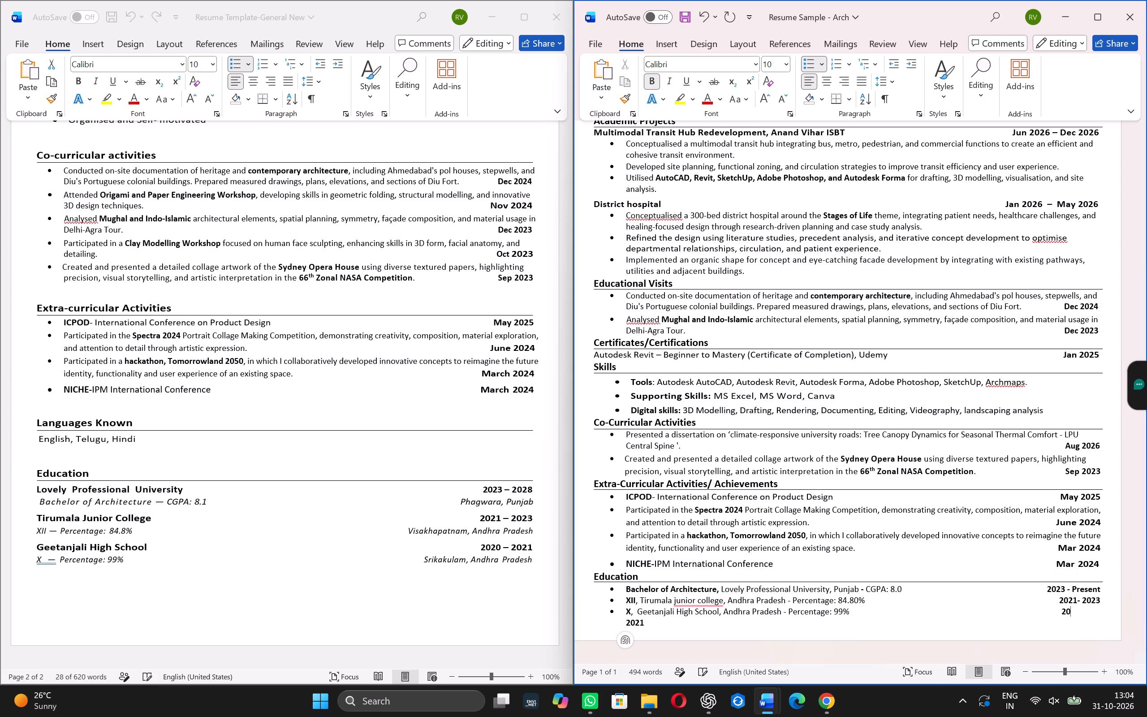
{"action": "key", "text": "1"}
{"action": "key", "text": "BackSpace"}
{"action": "type", "text": "20"}
{"action": "left_click", "coordinate": [1039, 616]}
{"action": "key", "text": "BackSpace"}
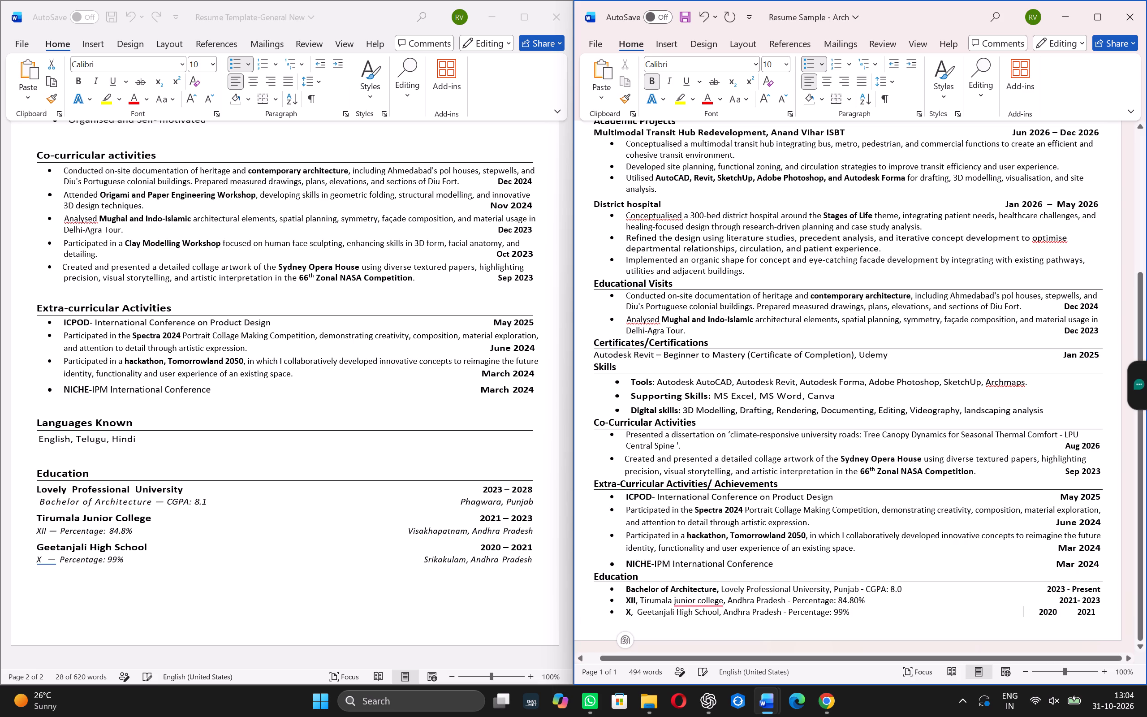
Close the gap between the X entry's two years and join them with a hyphen as 2020-2021.
{"action": "left_click", "coordinate": [1076, 611]}
{"action": "key", "text": "BackSpace"}
{"action": "key", "text": "BackSpace"}
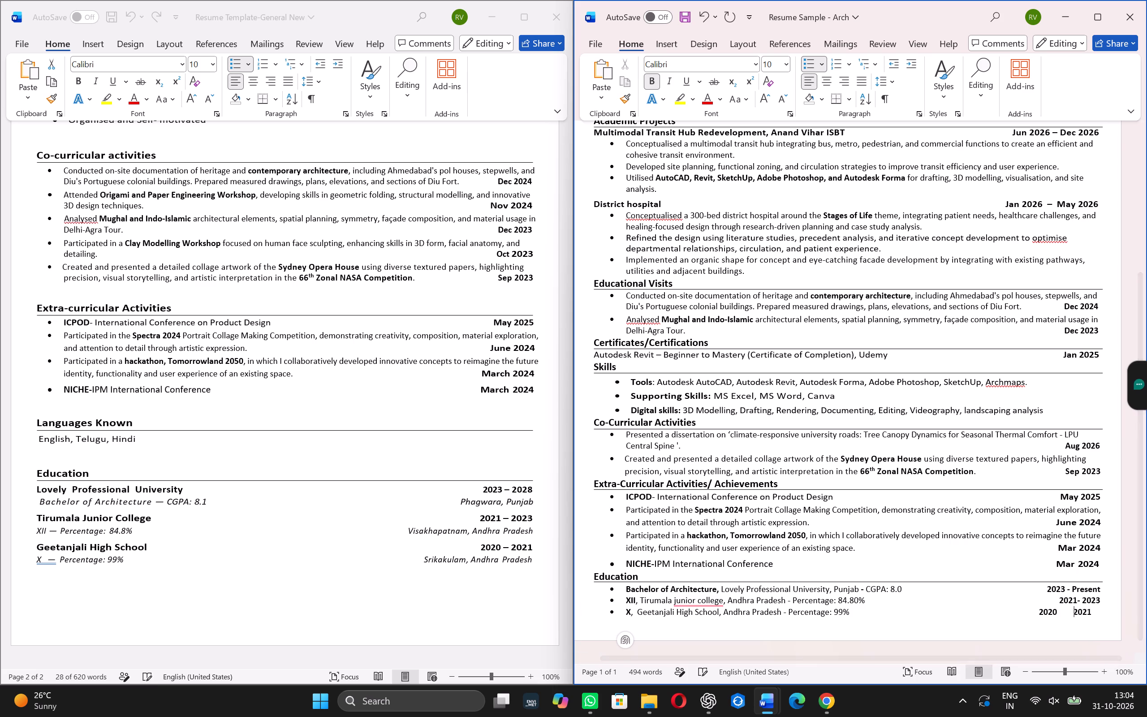
{"action": "key", "text": "BackSpace"}
{"action": "key", "text": "BackSpace"}
{"action": "key", "text": "BackSpace"}
{"action": "key", "text": "BackSpace"}
{"action": "key", "text": "BackSpace"}
{"action": "key", "text": "BackSpace"}
{"action": "key", "text": "BackSpace"}
{"action": "key", "text": "BackSpace"}
{"action": "key", "text": "minus"}
Space the X entry's date range out to line up with the date column above it.
{"action": "left_click", "coordinate": [1011, 613]}
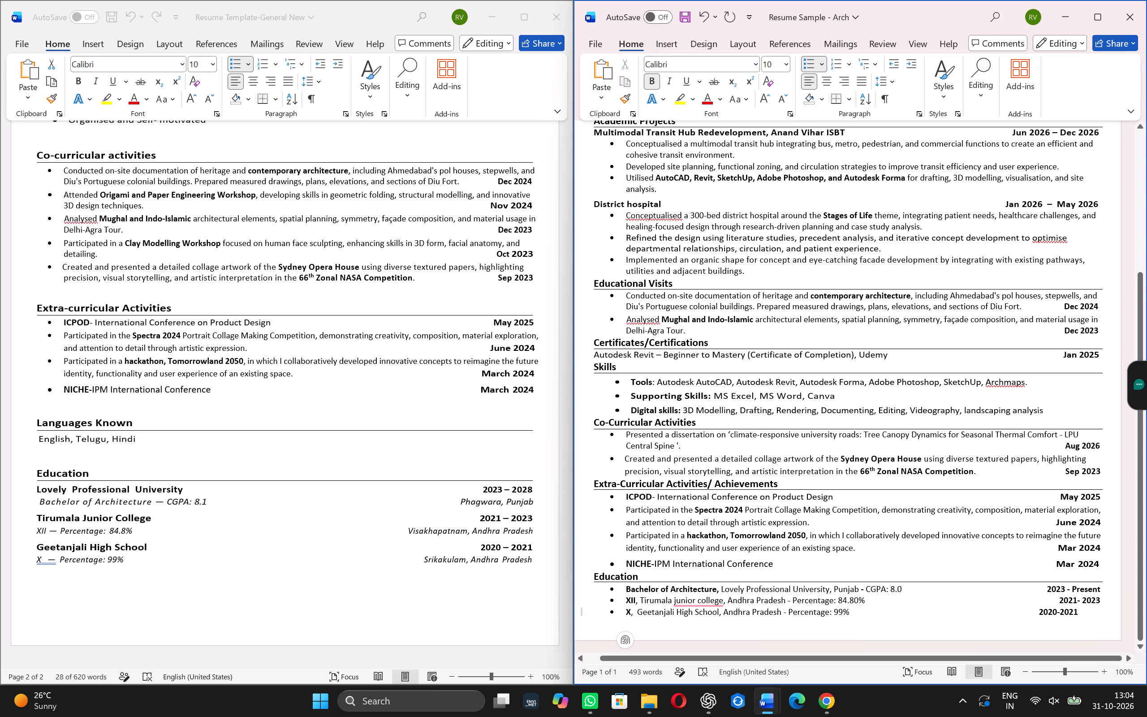
{"action": "key", "text": "space"}
{"action": "key", "text": "space"}
{"action": "key", "text": "space"}
{"action": "key", "text": "space"}
{"action": "key", "text": "space"}
{"action": "key", "text": "space"}
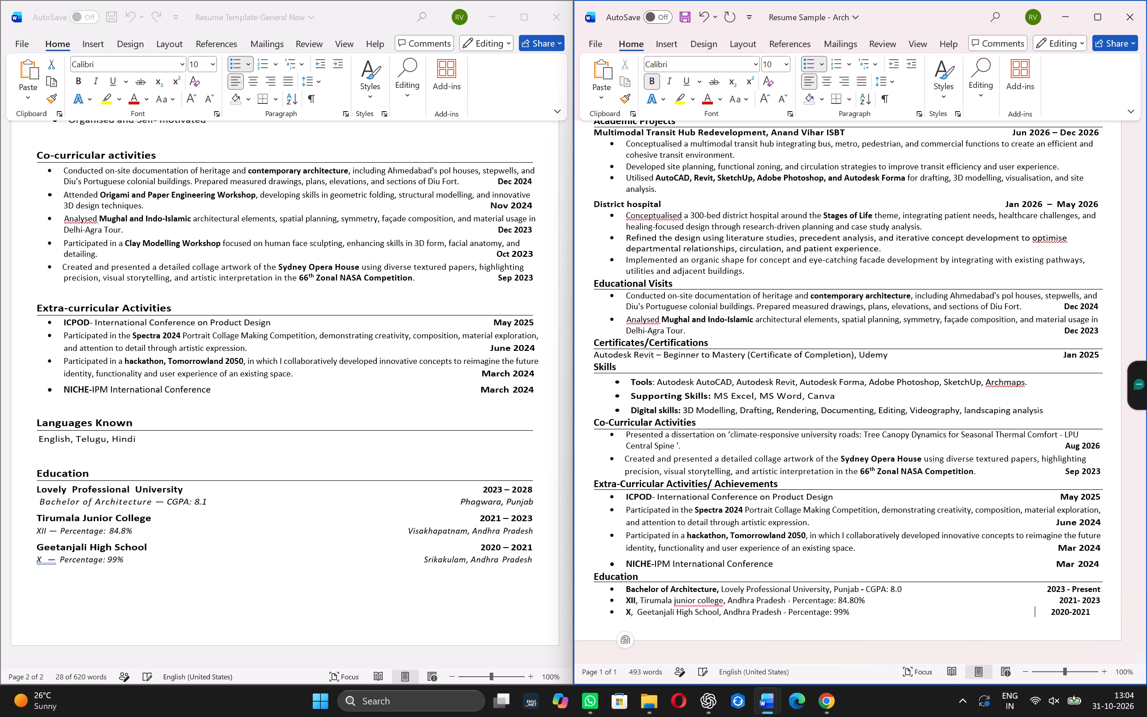
{"action": "key", "text": "space"}
{"action": "key", "text": "space"}
{"action": "key", "text": "space"}
{"action": "key", "text": "space"}
{"action": "key", "text": "space"}
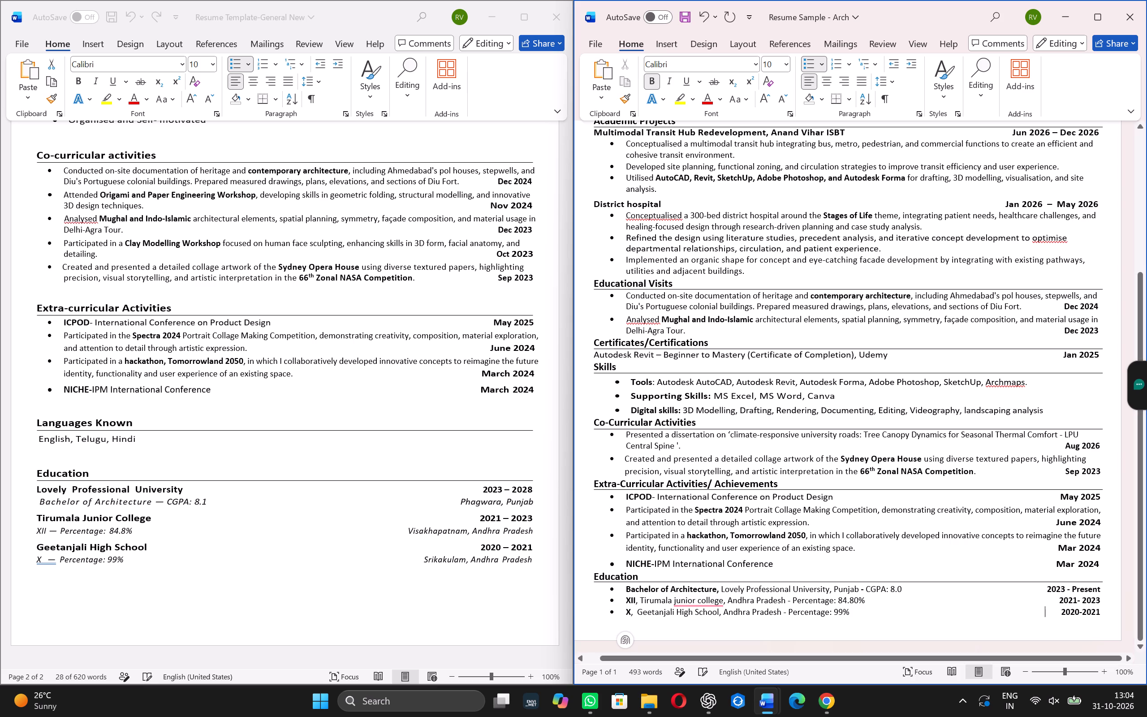
Put spaces around the hyphen in the X entry's range so it reads 2020 - 2021, trimming the gap before it to fit one line.
{"action": "left_click", "coordinate": [1083, 615]}
{"action": "key", "text": "space"}
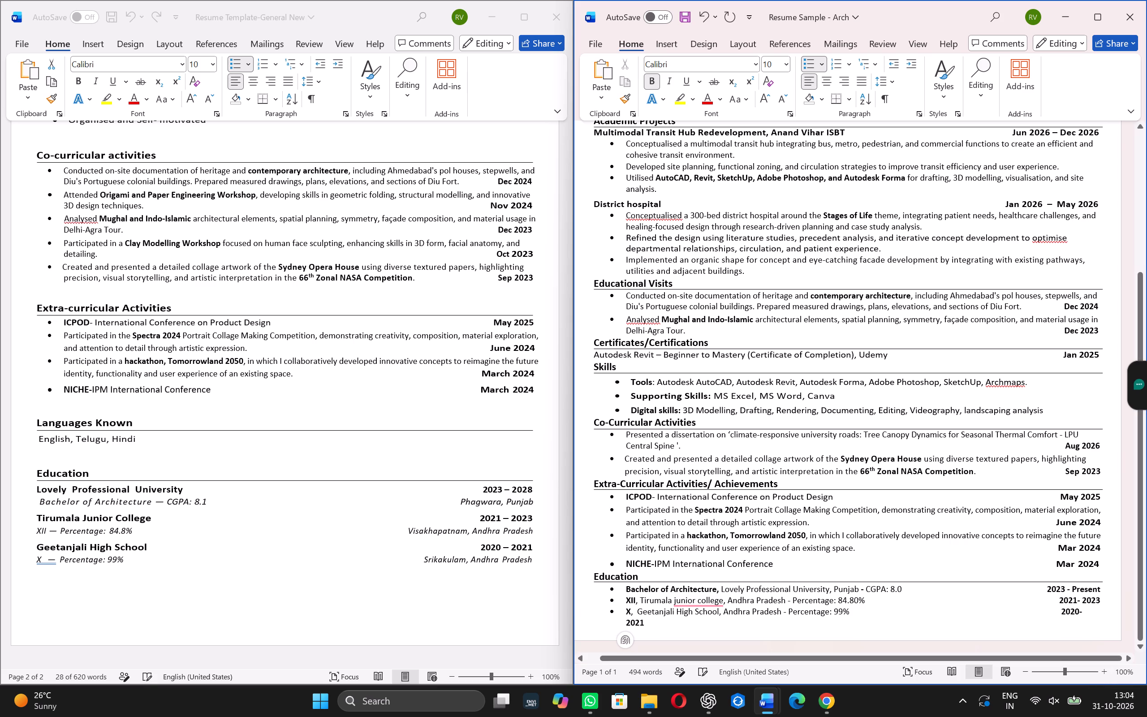
{"action": "left_click", "coordinate": [1078, 611]}
{"action": "key", "text": "space"}
{"action": "left_click", "coordinate": [1058, 613]}
{"action": "key", "text": "BackSpace"}
{"action": "key", "text": "BackSpace"}
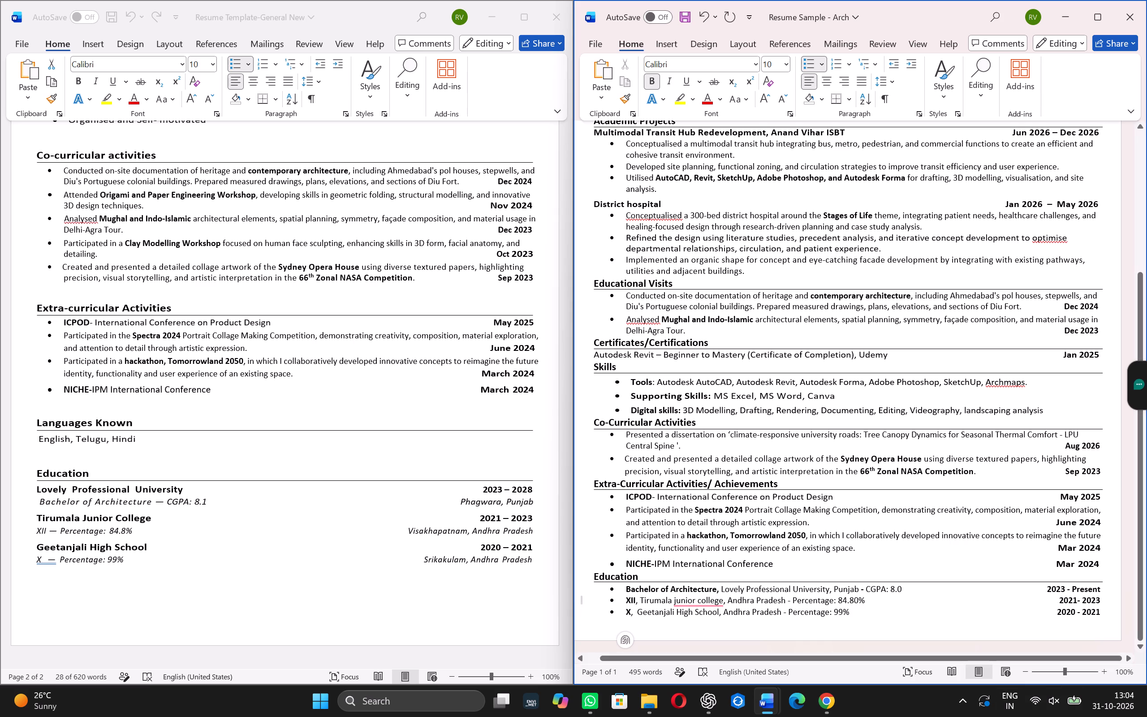
Add a space before the hyphen in the XII entry's range so it reads 2021 - 2023, keeping it on one line.
{"action": "left_click", "coordinate": [1077, 600]}
{"action": "key", "text": "space"}
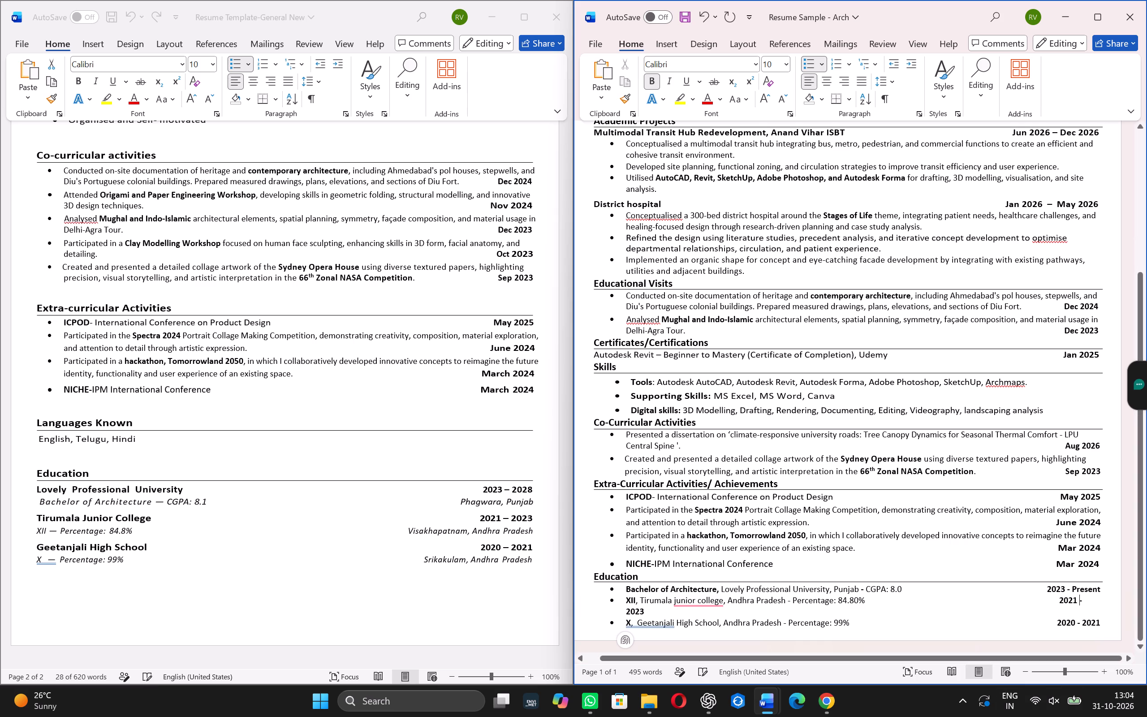
{"action": "left_click", "coordinate": [1050, 601]}
{"action": "key", "text": "BackSpace"}
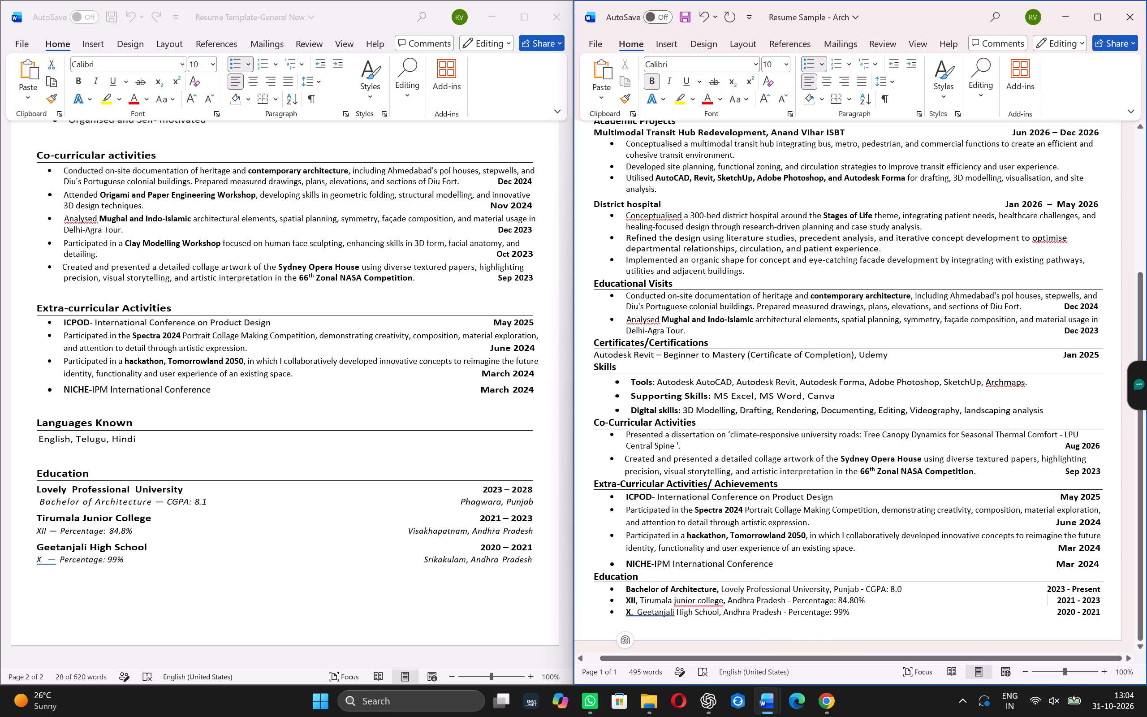
{"action": "left_click", "coordinate": [1126, 613]}
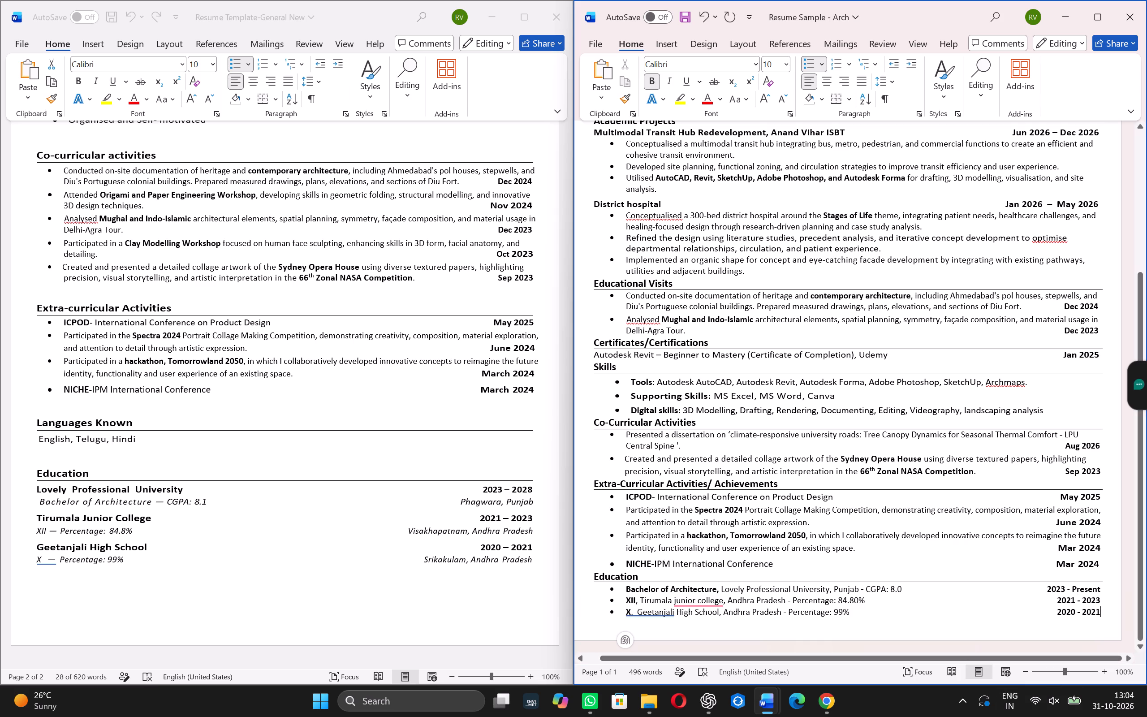
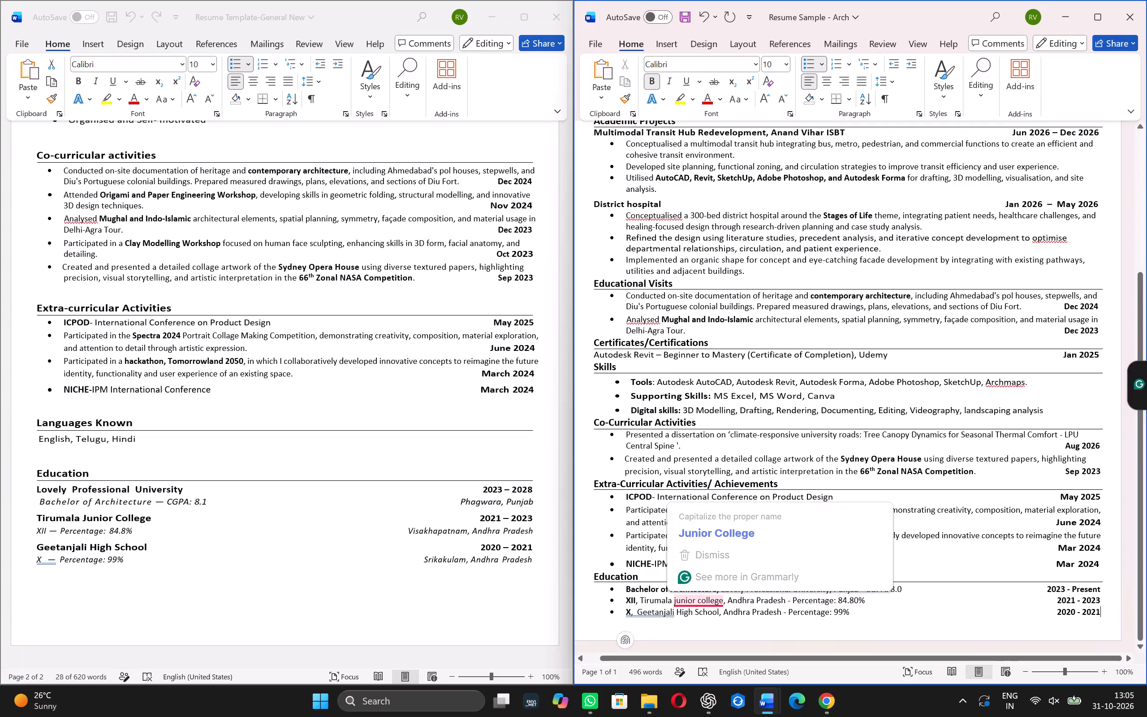
Capitalise "Junior College" in the XII education entry by accepting the Grammarly suggestion.
{"action": "left_click", "coordinate": [748, 532]}
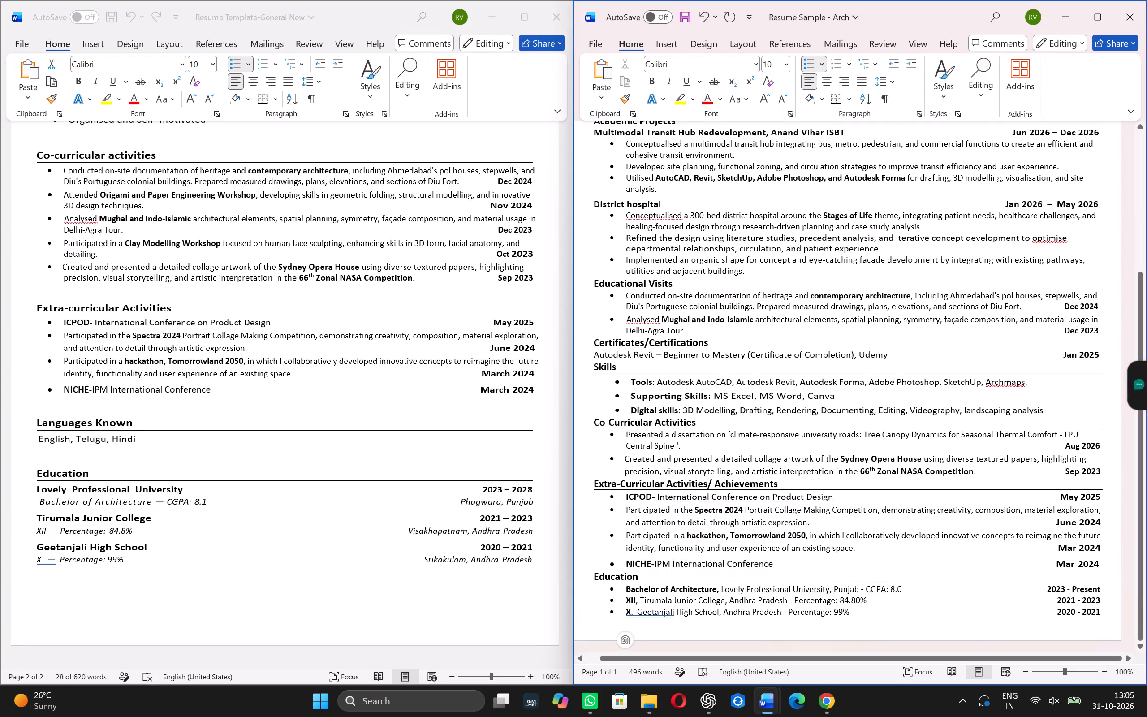
Review the whole resume from header to Education and compare it with the protected reference sample's skills, activities and education sections.
{"action": "scroll", "coordinate": [689, 515], "scroll_direction": "up", "scroll_amount": 2}
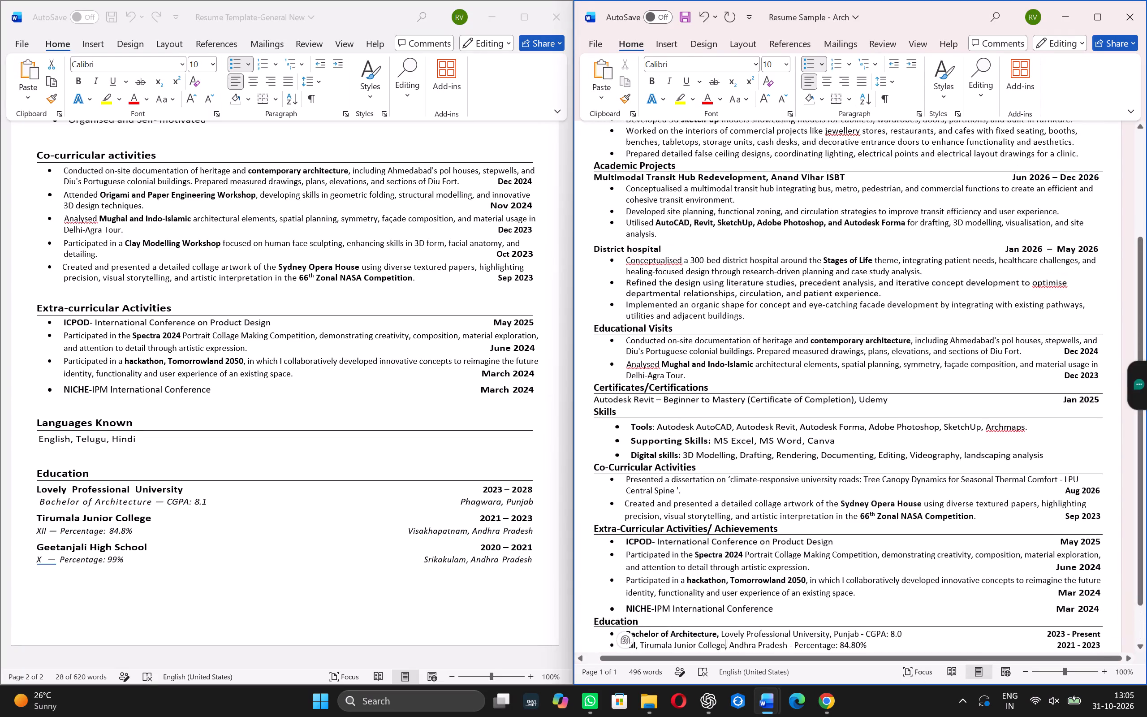
{"action": "scroll", "coordinate": [703, 515], "scroll_direction": "up", "scroll_amount": 4}
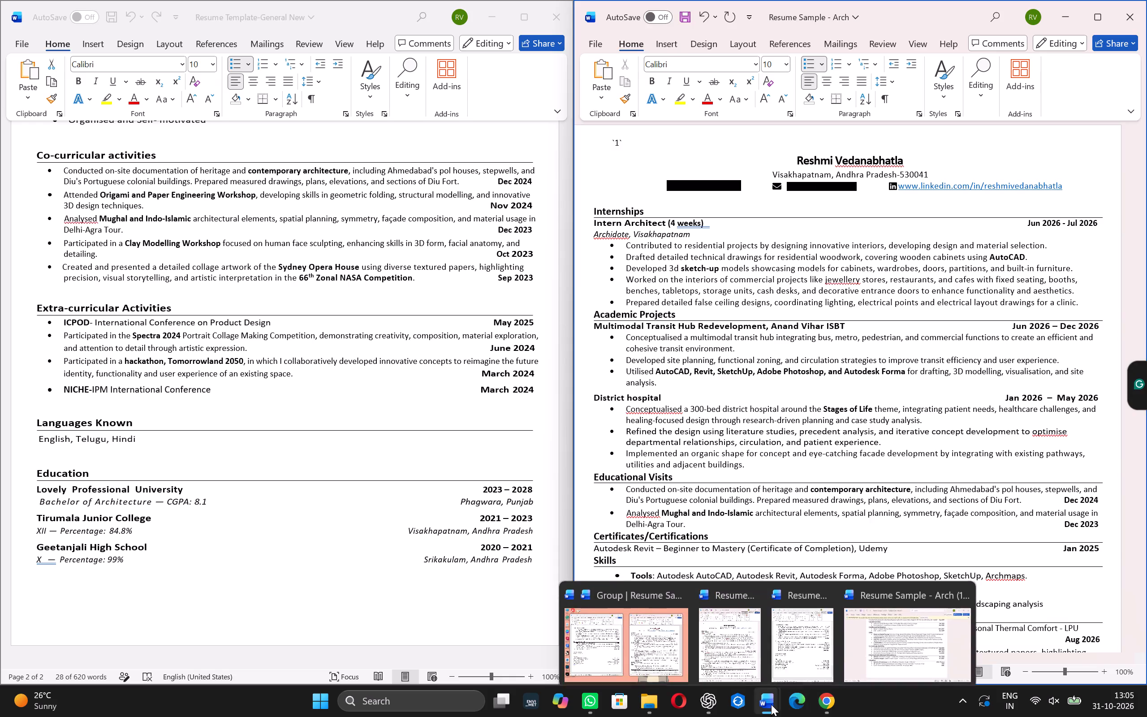
{"action": "left_click", "coordinate": [887, 638]}
{"action": "scroll", "coordinate": [669, 418], "scroll_direction": "down", "scroll_amount": 1}
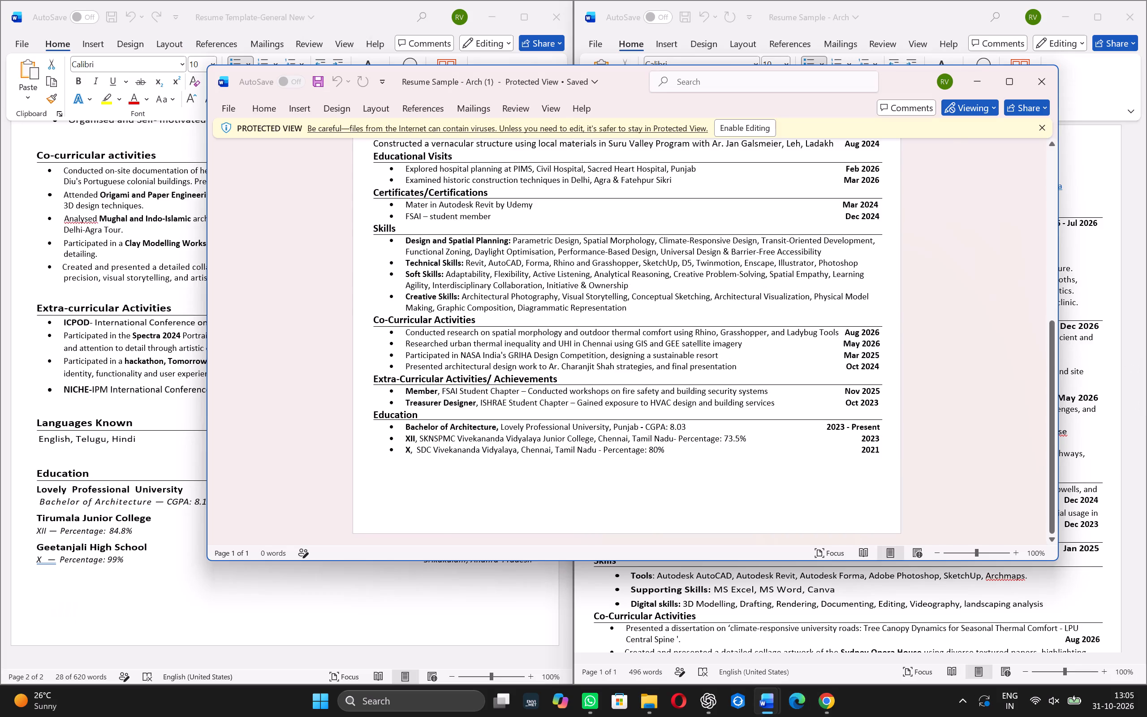
{"action": "left_click", "coordinate": [974, 88]}
{"action": "scroll", "coordinate": [858, 430], "scroll_direction": "down", "scroll_amount": 10}
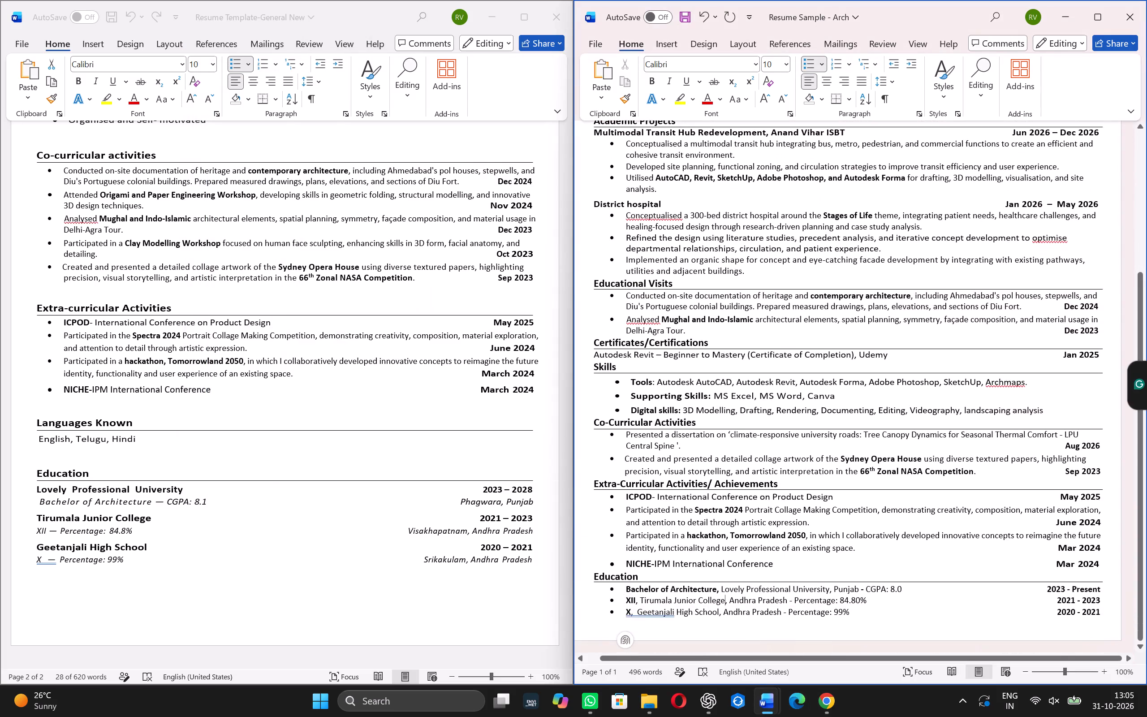
{"action": "scroll", "coordinate": [625, 565], "scroll_direction": "up", "scroll_amount": 5}
{"action": "scroll", "coordinate": [719, 459], "scroll_direction": "down", "scroll_amount": 2}
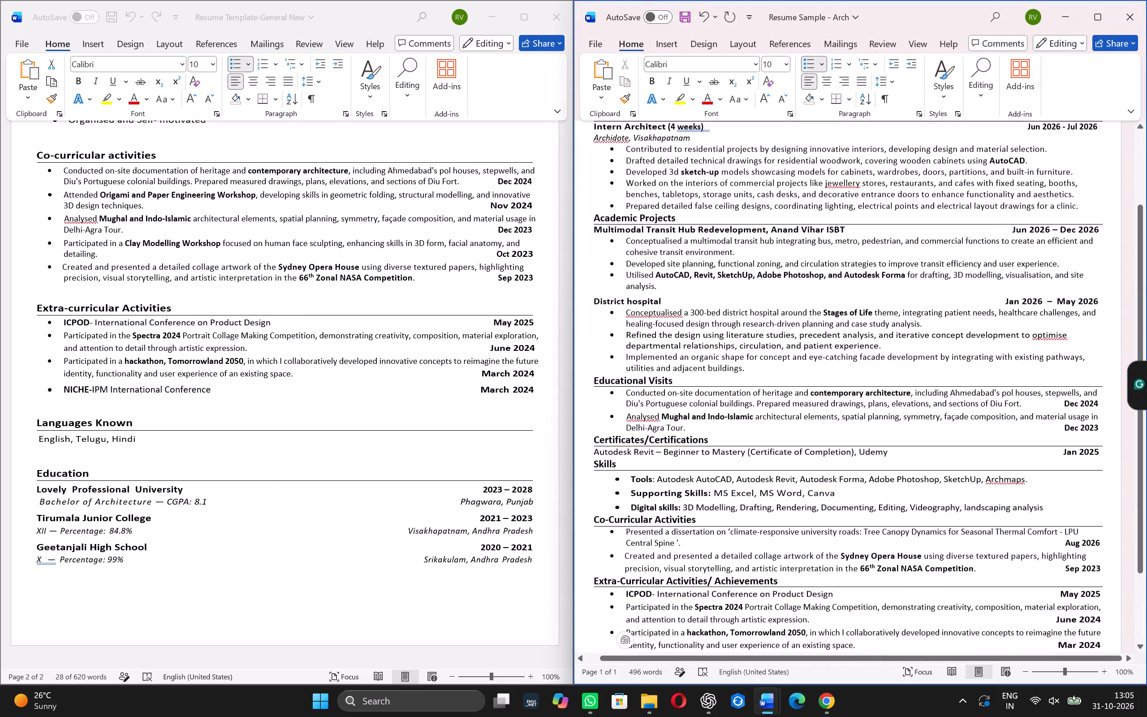
{"action": "scroll", "coordinate": [719, 458], "scroll_direction": "down", "scroll_amount": 1}
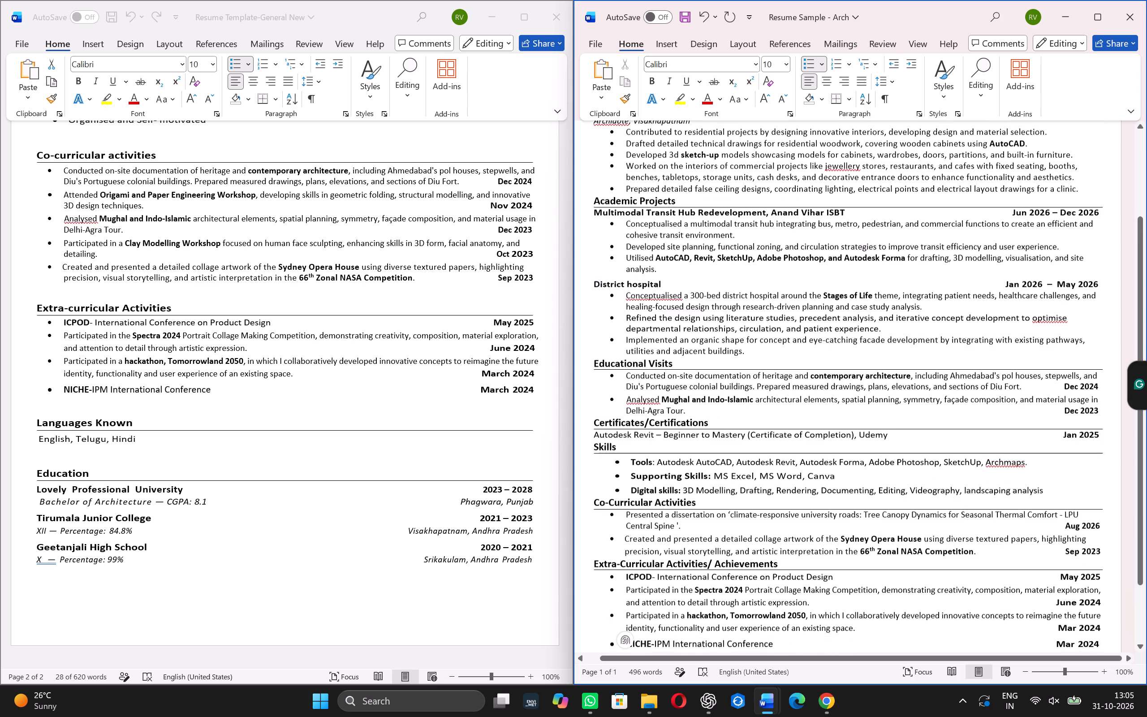
{"action": "scroll", "coordinate": [719, 458], "scroll_direction": "down", "scroll_amount": 1}
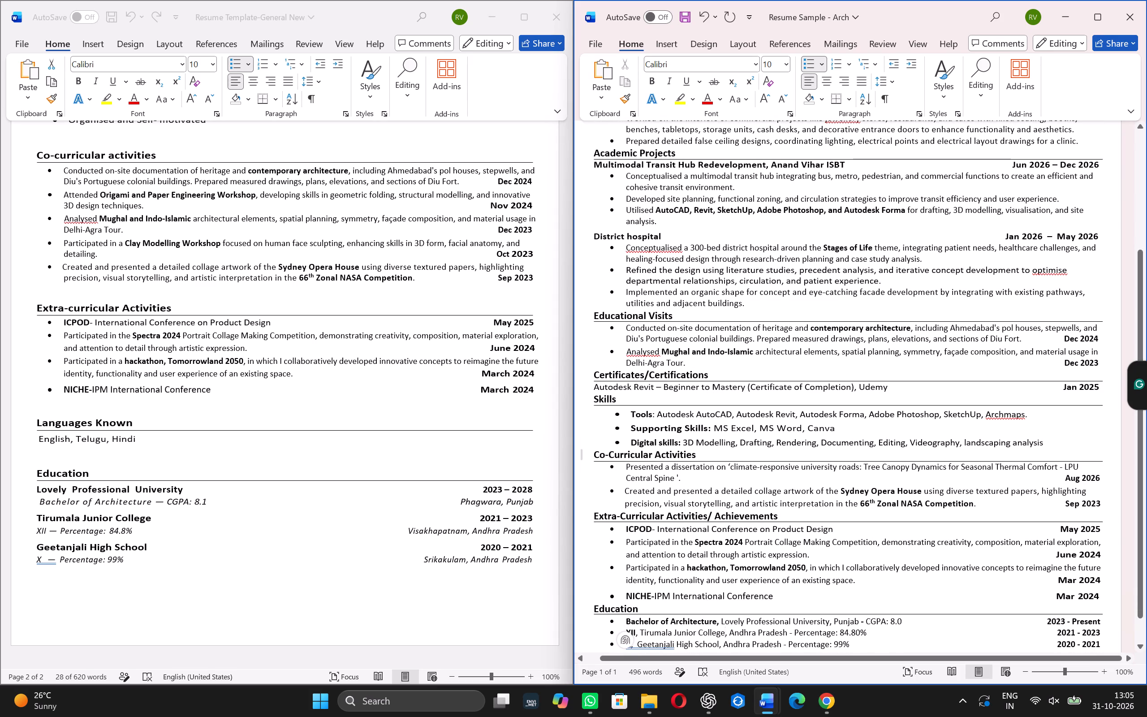
{"action": "scroll", "coordinate": [792, 462], "scroll_direction": "down", "scroll_amount": 2}
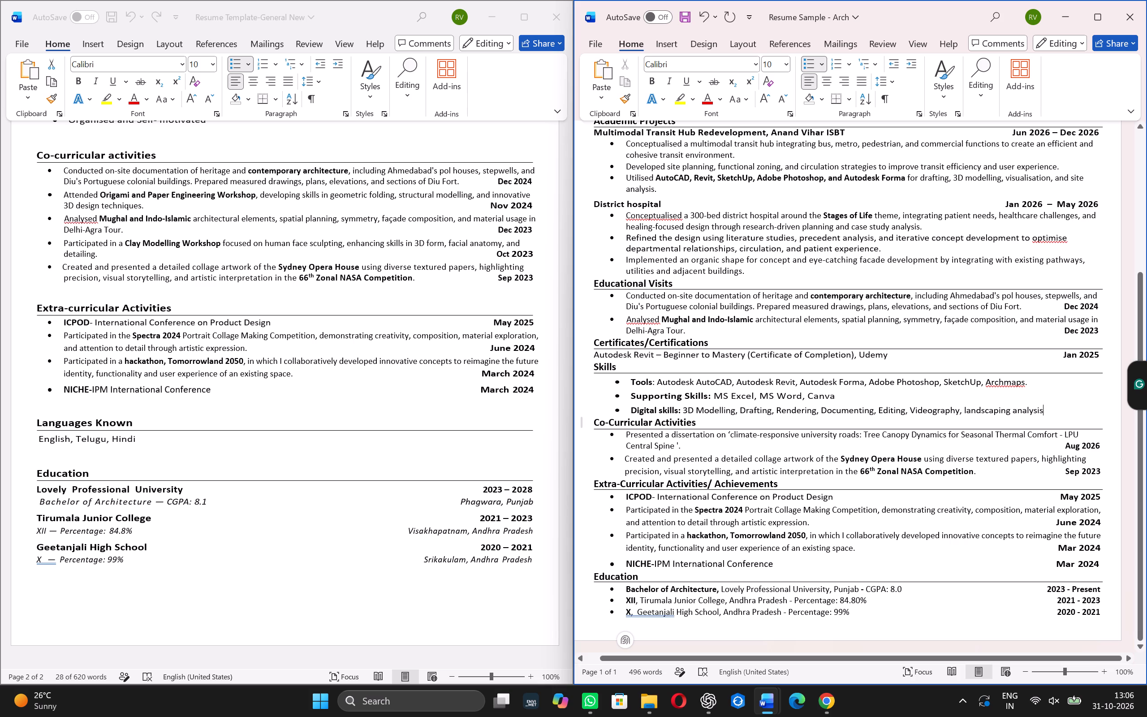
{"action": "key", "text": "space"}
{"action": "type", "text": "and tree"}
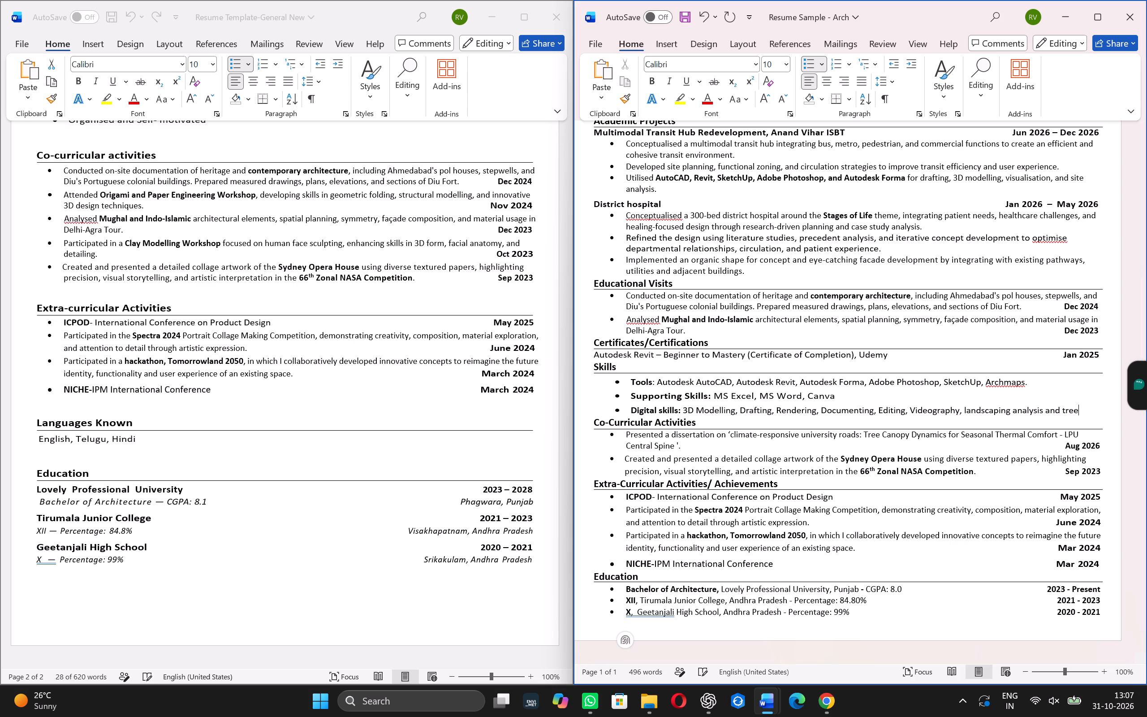
{"action": "left_click", "coordinate": [1073, 435]}
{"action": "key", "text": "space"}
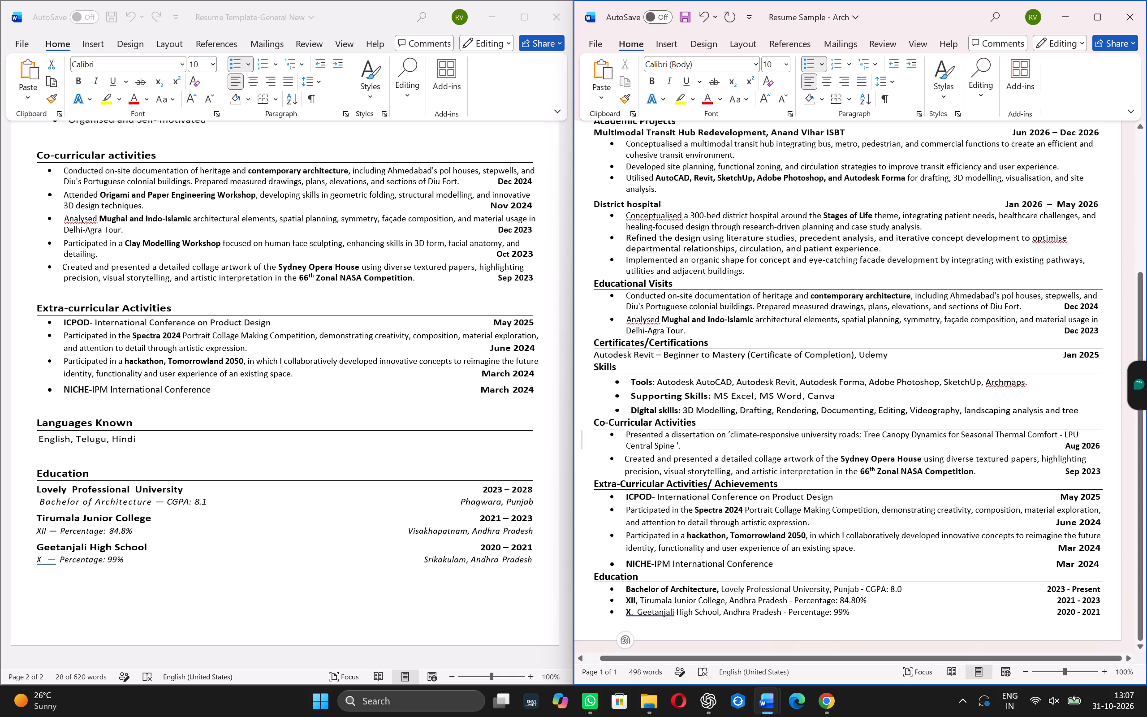
{"action": "left_click_drag", "start_coordinate": [1081, 411], "coordinate": [1048, 413]}
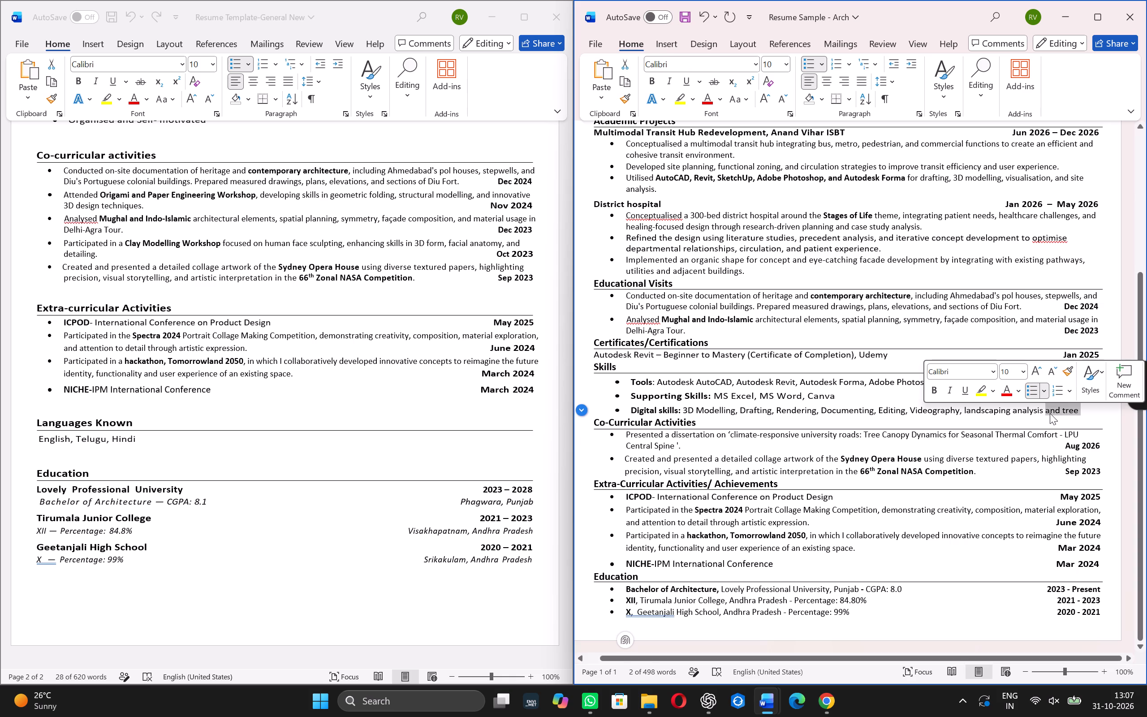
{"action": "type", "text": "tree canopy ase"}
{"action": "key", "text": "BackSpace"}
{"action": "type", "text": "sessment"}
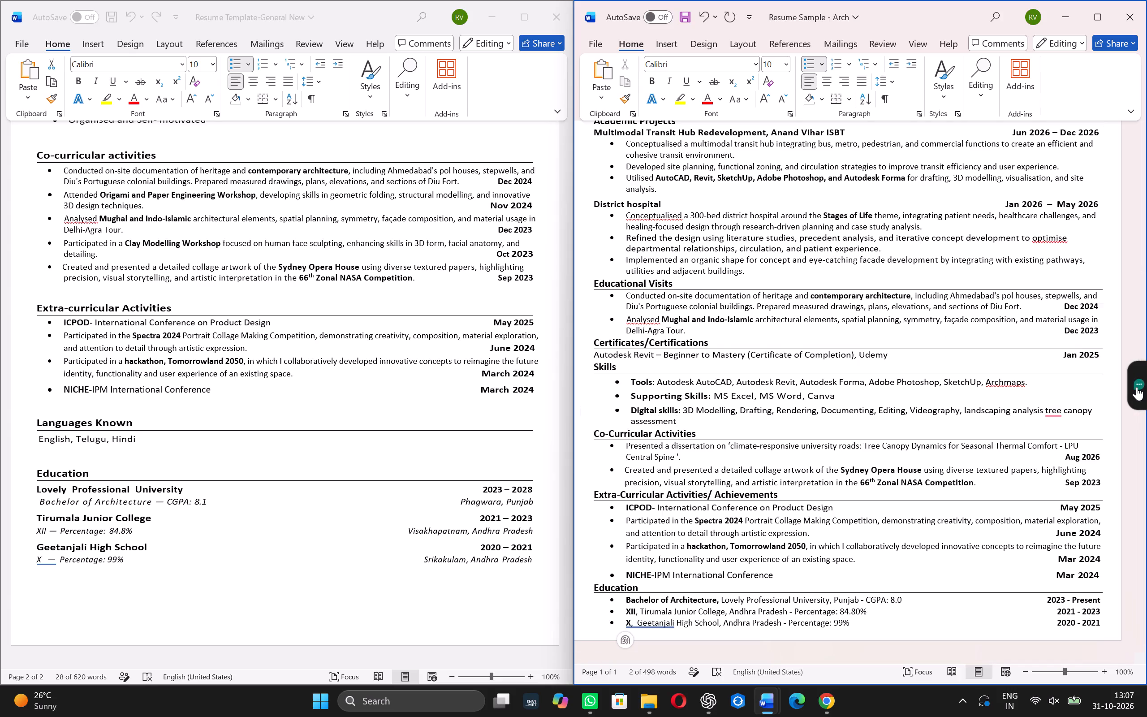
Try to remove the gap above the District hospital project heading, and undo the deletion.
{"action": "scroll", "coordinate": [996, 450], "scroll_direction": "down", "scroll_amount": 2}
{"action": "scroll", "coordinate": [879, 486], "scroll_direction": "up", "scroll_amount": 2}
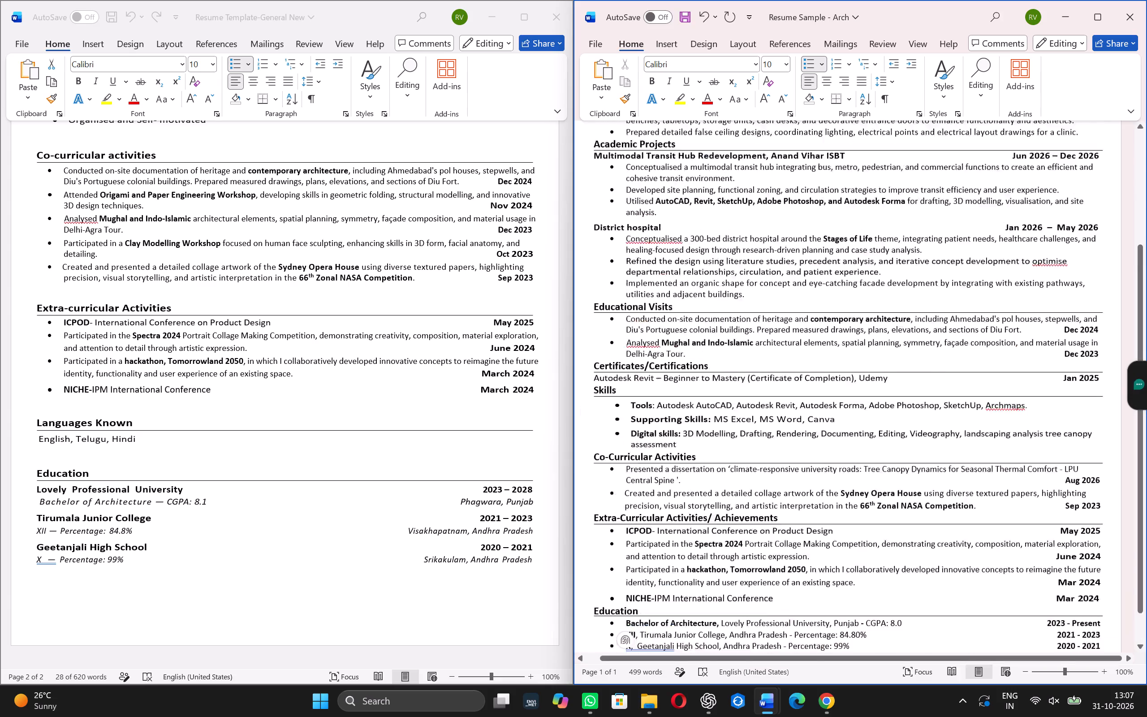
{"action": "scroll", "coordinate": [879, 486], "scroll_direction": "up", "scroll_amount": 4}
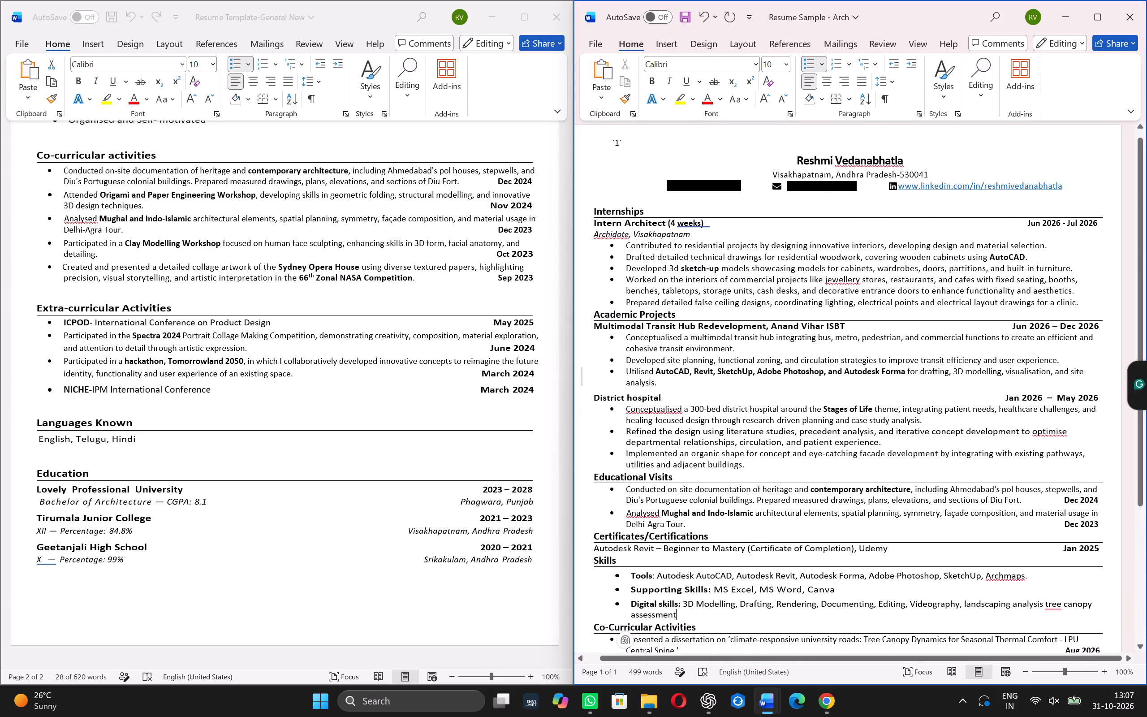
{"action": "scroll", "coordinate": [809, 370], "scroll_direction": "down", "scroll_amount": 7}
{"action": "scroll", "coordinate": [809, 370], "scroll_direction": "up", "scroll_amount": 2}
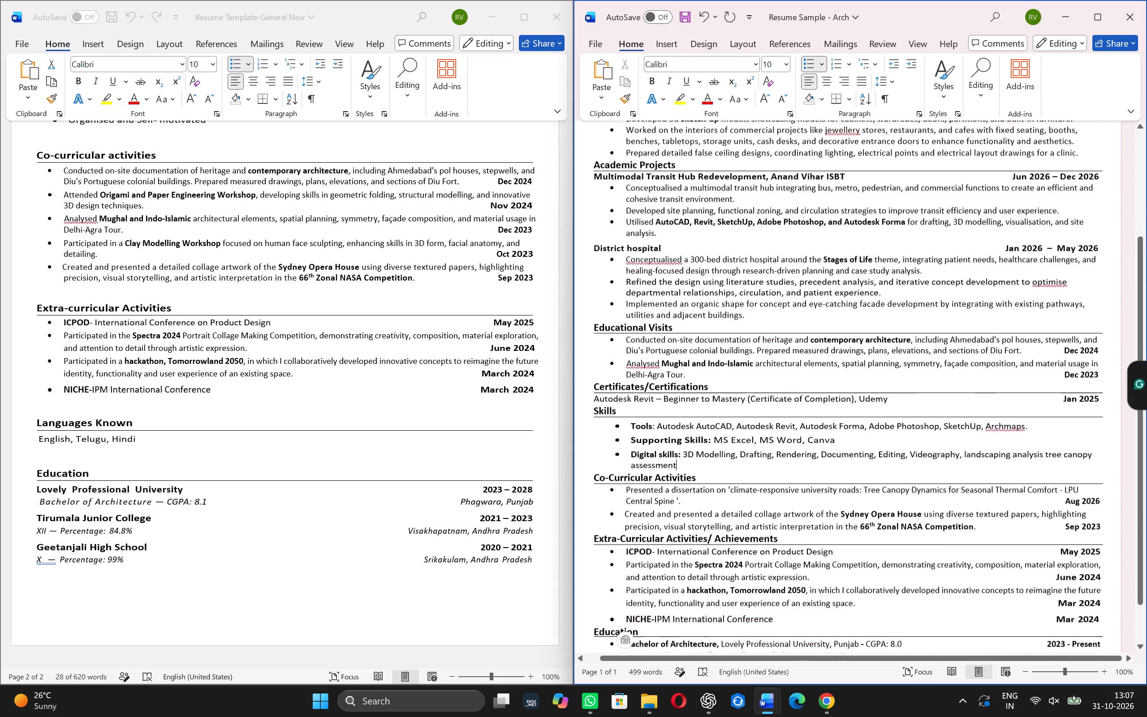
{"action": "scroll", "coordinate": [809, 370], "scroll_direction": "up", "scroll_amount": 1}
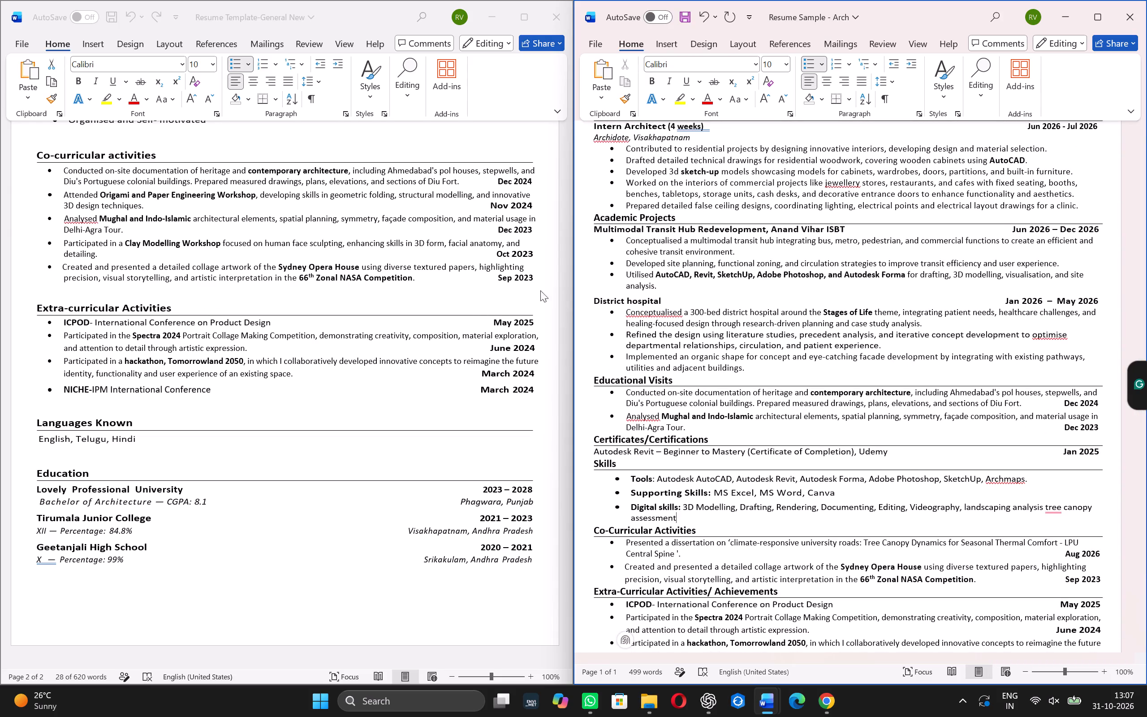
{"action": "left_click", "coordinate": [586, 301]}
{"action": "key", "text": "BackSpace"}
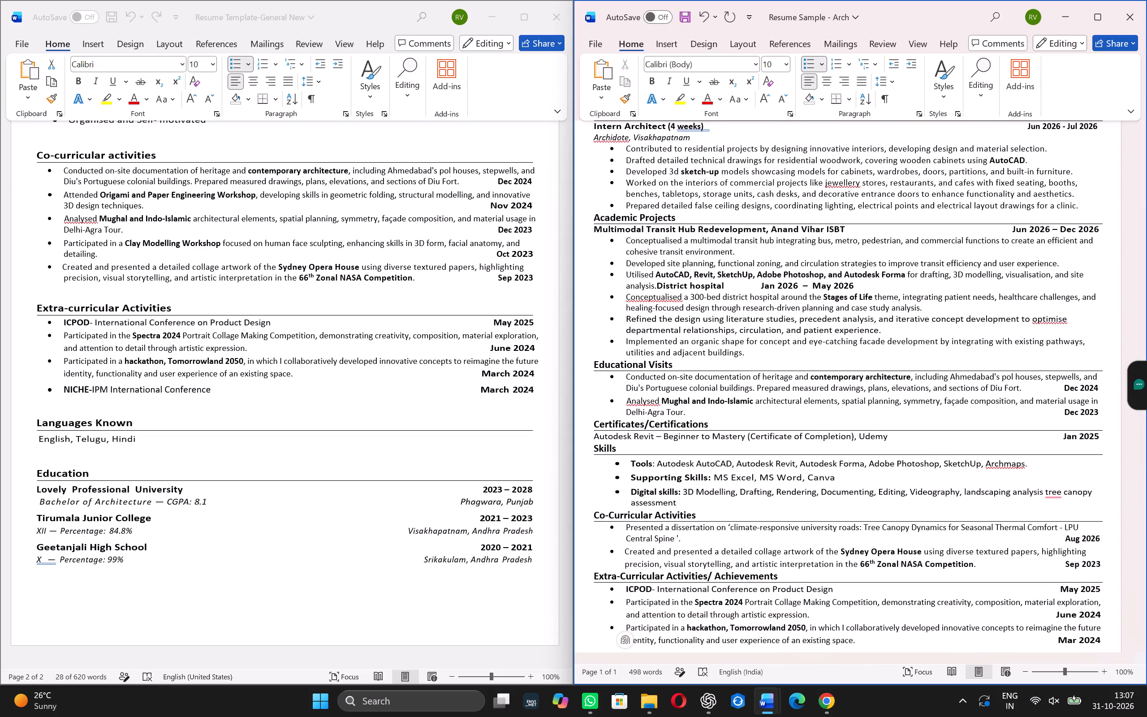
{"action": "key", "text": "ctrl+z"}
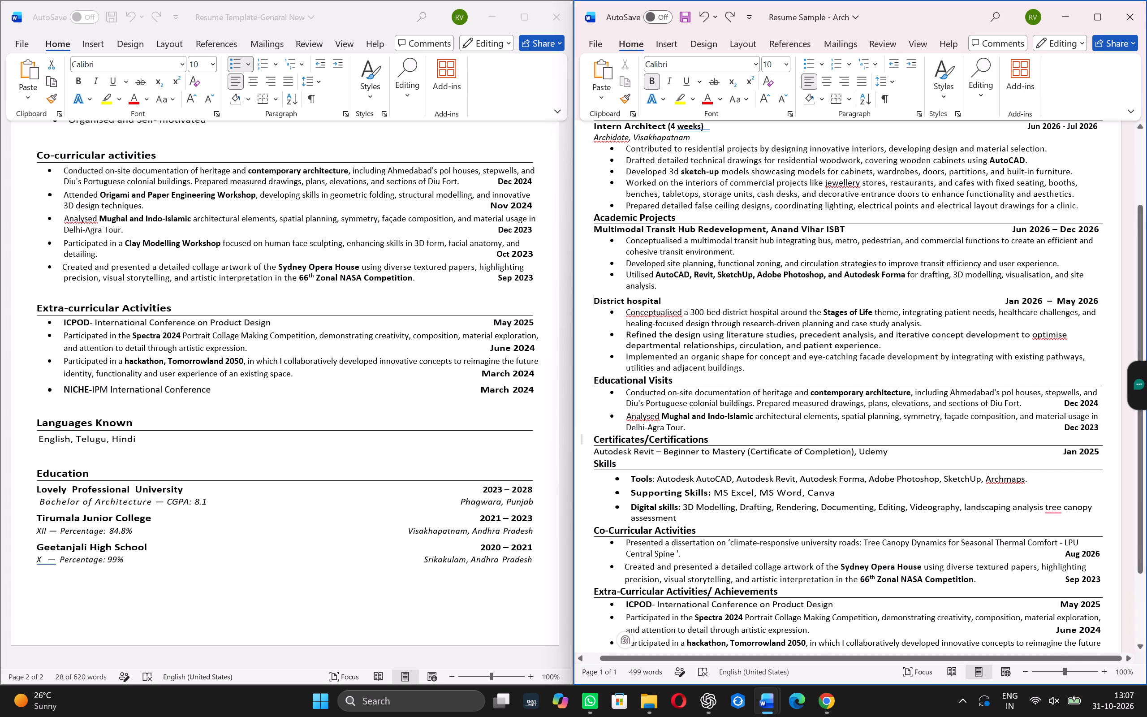
Shorten the Mughal and Indo-Islamic visit entry to "architectural elements, facades, and material usage in Delhi-Agra Tour", with a plain c in facades.
{"action": "scroll", "coordinate": [642, 384], "scroll_direction": "down", "scroll_amount": 1}
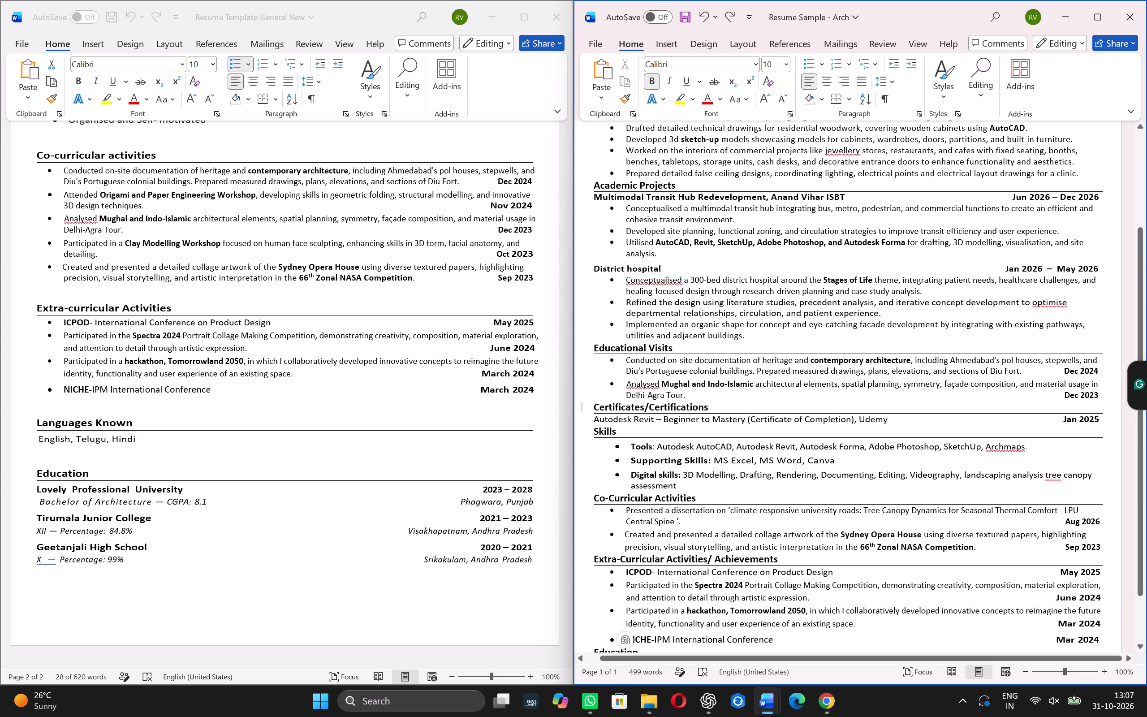
{"action": "left_click", "coordinate": [954, 387]}
{"action": "key", "text": "BackSpace"}
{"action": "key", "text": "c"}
{"action": "left_click_drag", "start_coordinate": [944, 386], "coordinate": [841, 381]}
{"action": "key", "text": "BackSpace"}
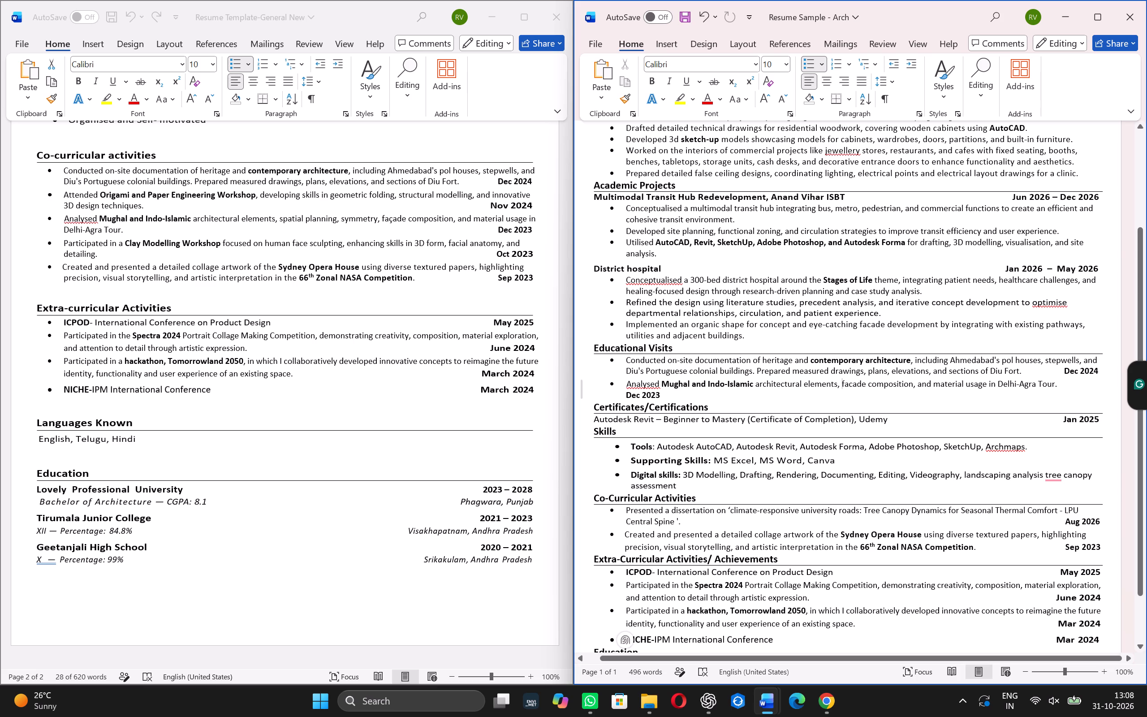
{"action": "left_click_drag", "start_coordinate": [913, 384], "coordinate": [883, 383]}
{"action": "left_click_drag", "start_coordinate": [883, 383], "coordinate": [866, 385]}
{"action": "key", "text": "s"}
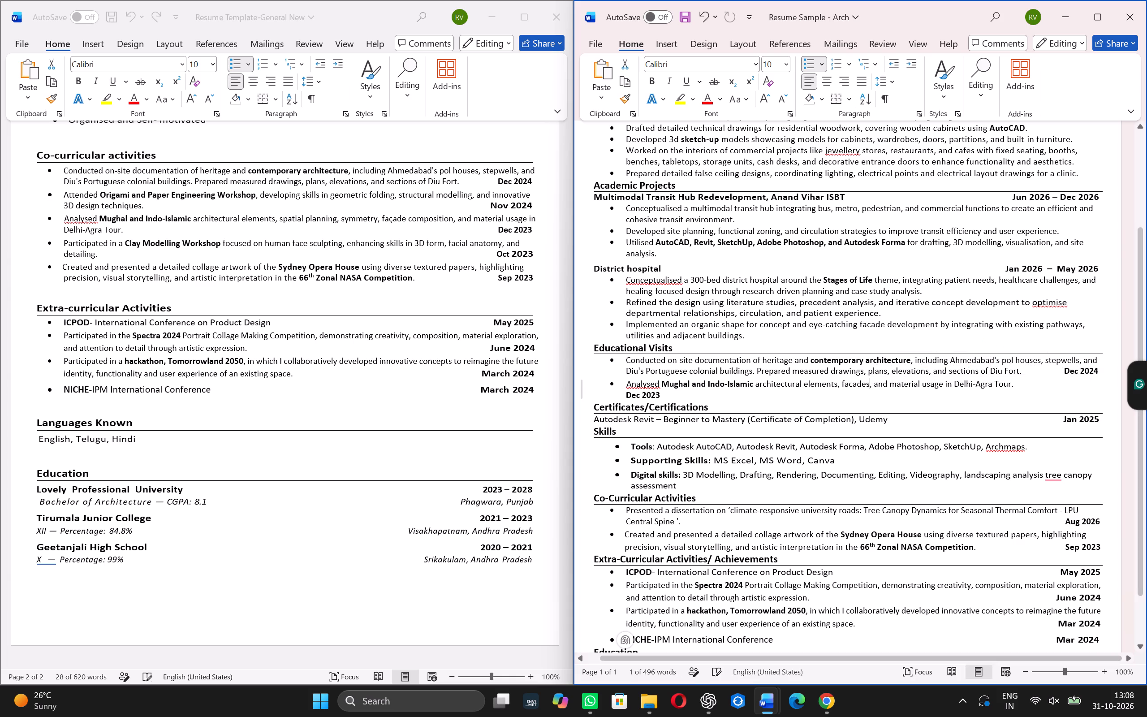
Try to pull the Dec 2023 date up onto the Mughal and Indo-Islamic visit line by deleting the blank spaces before it.
{"action": "left_click_drag", "start_coordinate": [1049, 386], "coordinate": [1029, 383]}
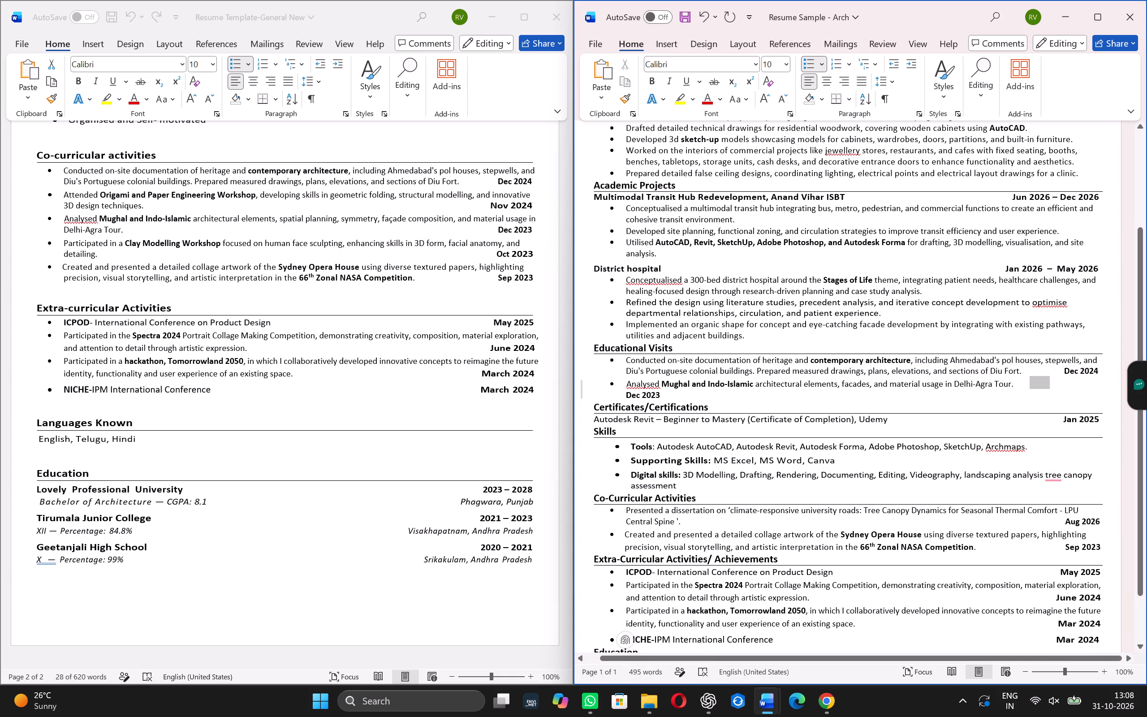
{"action": "left_click_drag", "start_coordinate": [1029, 383], "coordinate": [1021, 386]}
{"action": "key", "text": "BackSpace"}
{"action": "key", "text": "BackSpace"}
{"action": "left_click_drag", "start_coordinate": [1089, 388], "coordinate": [1063, 390]}
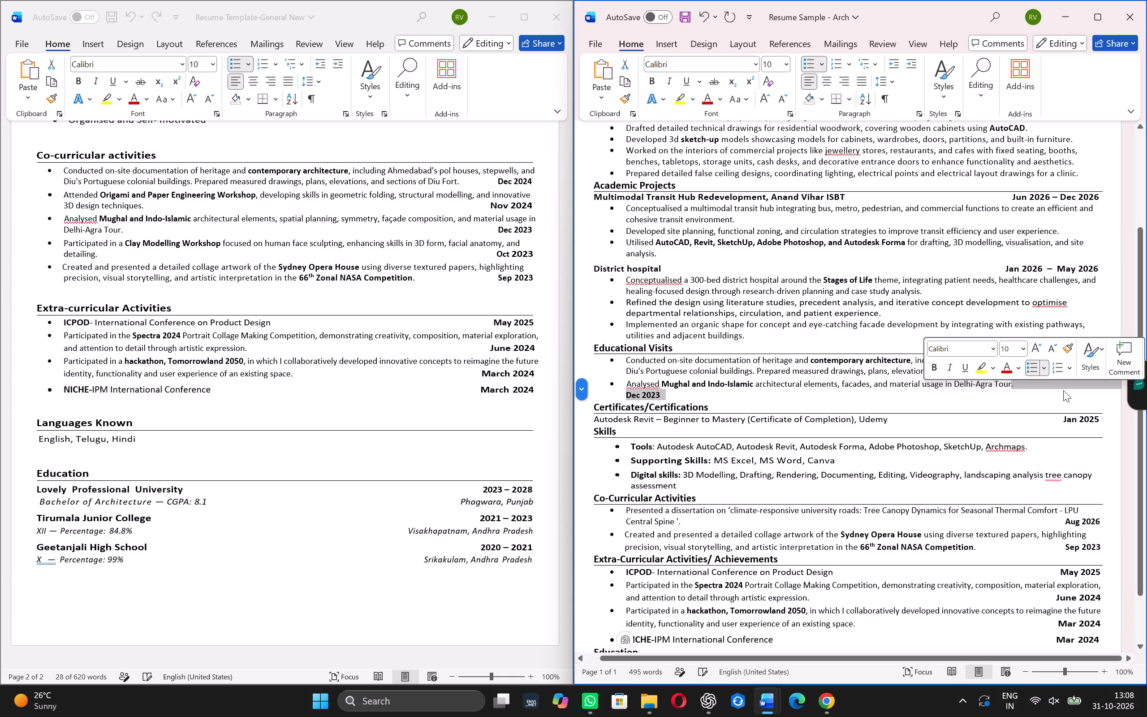
{"action": "left_click", "coordinate": [623, 400]}
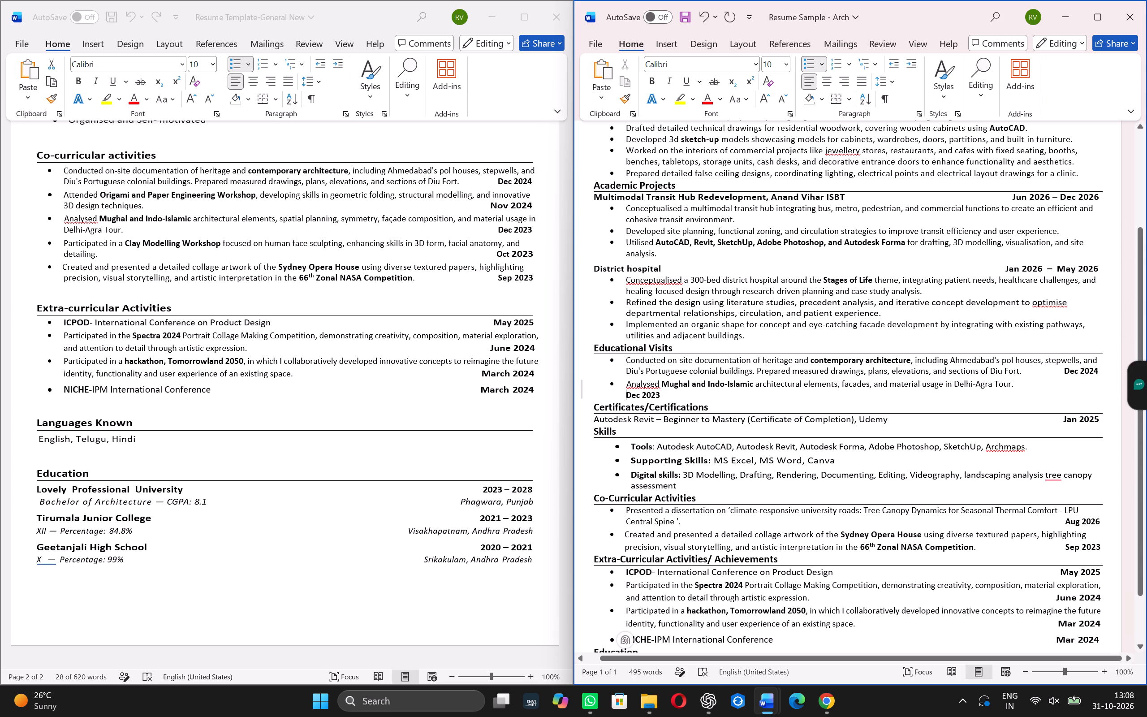
{"action": "key", "text": "BackSpace"}
{"action": "key", "text": "BackSpace"}
{"action": "left_click_drag", "start_coordinate": [1057, 387], "coordinate": [1027, 390]}
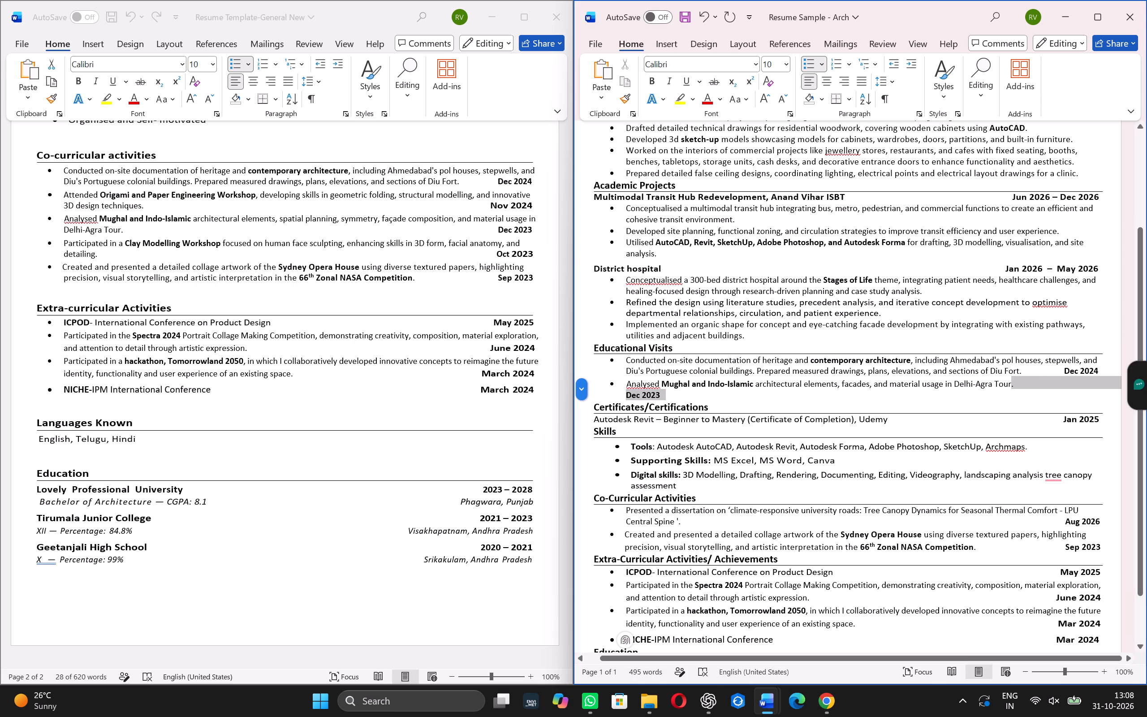
{"action": "left_click_drag", "start_coordinate": [1027, 390], "coordinate": [1030, 390]}
{"action": "left_click", "coordinate": [1039, 382]}
{"action": "key", "text": "BackSpace"}
{"action": "key", "text": "BackSpace"}
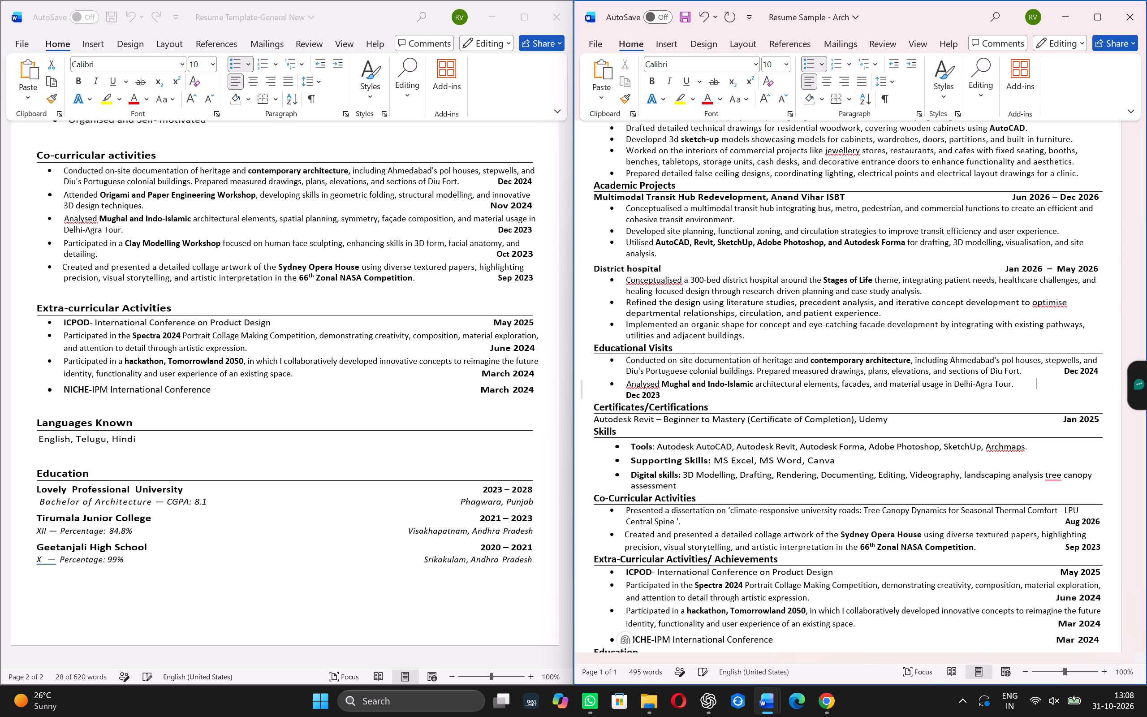
{"action": "key", "text": "BackSpace"}
{"action": "key", "text": "BackSpace"}
{"action": "key", "text": "BackSpace"}
{"action": "key", "text": "BackSpace"}
{"action": "key", "text": "BackSpace"}
{"action": "key", "text": "BackSpace"}
{"action": "key", "text": "BackSpace"}
{"action": "key", "text": "BackSpace"}
{"action": "key", "text": "BackSpace"}
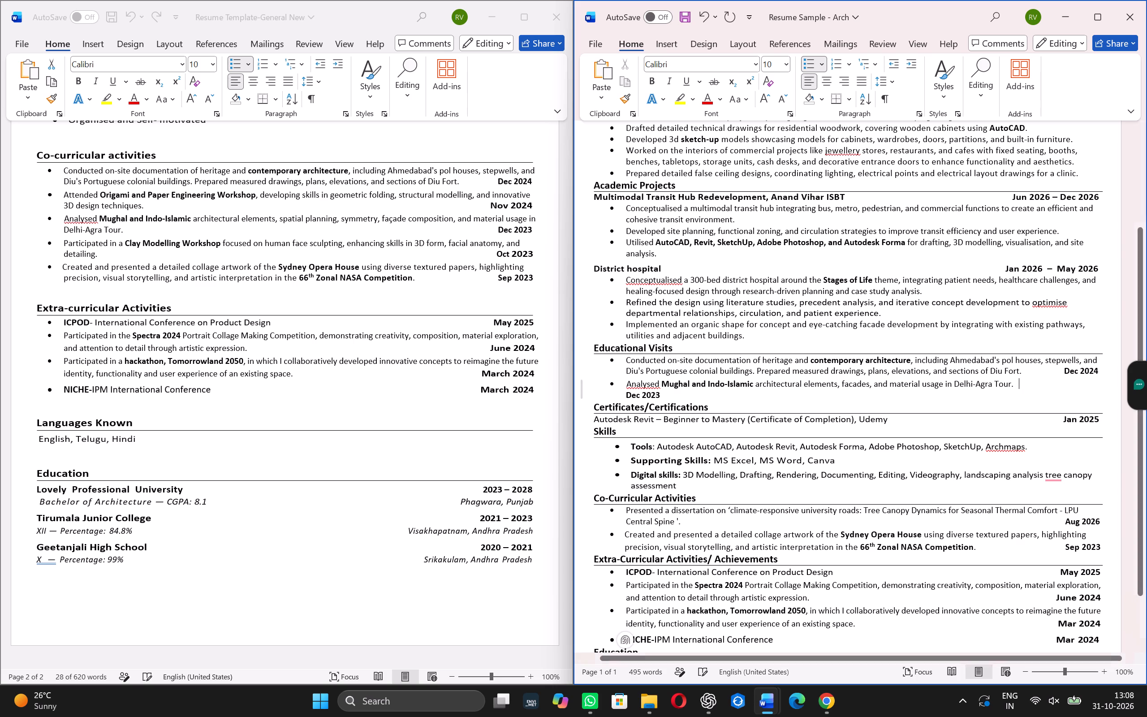
{"action": "key", "text": "BackSpace"}
{"action": "left_click", "coordinate": [1096, 389]}
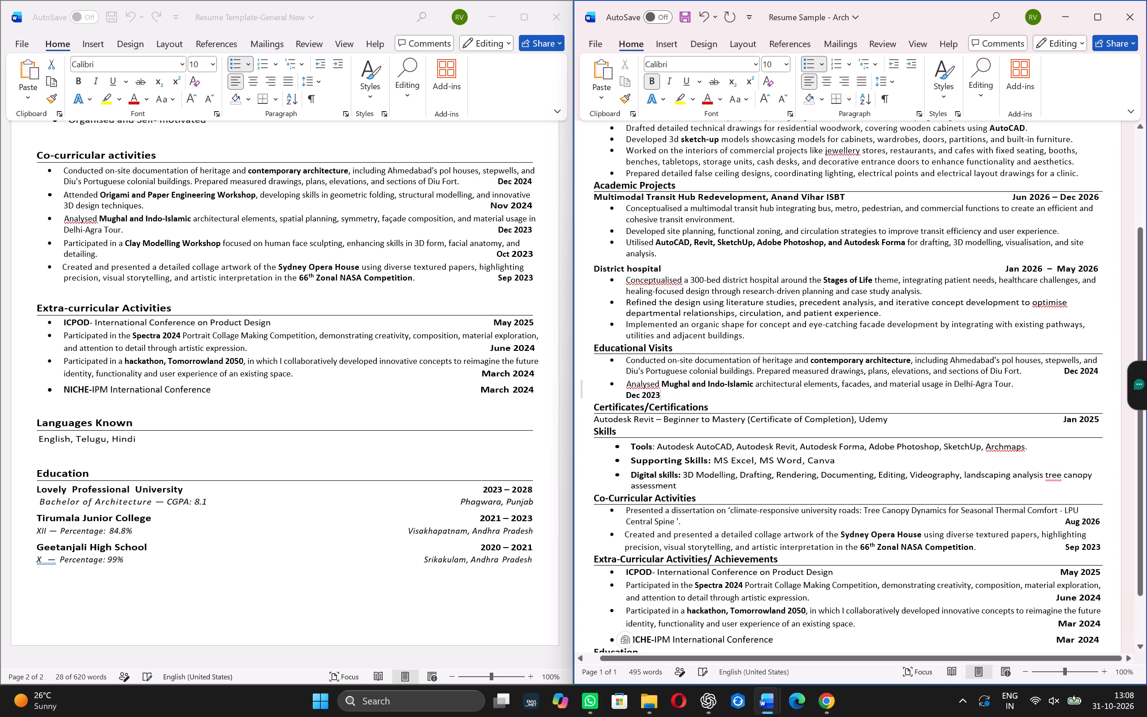
{"action": "left_click", "coordinate": [1104, 387]}
{"action": "key", "text": "BackSpace"}
{"action": "key", "text": "BackSpace"}
{"action": "key", "text": "BackSpace"}
{"action": "key", "text": "BackSpace"}
{"action": "key", "text": "BackSpace"}
{"action": "key", "text": "BackSpace"}
{"action": "key", "text": "BackSpace"}
{"action": "key", "text": "BackSpace"}
{"action": "key", "text": "BackSpace"}
{"action": "key", "text": "BackSpace"}
{"action": "key", "text": "BackSpace"}
{"action": "key", "text": "BackSpace"}
{"action": "key", "text": "BackSpace"}
{"action": "key", "text": "BackSpace"}
{"action": "key", "text": "BackSpace"}
{"action": "key", "text": "BackSpace"}
{"action": "key", "text": "BackSpace"}
{"action": "key", "text": "BackSpace"}
{"action": "key", "text": "BackSpace"}
{"action": "key", "text": "BackSpace"}
{"action": "key", "text": "BackSpace"}
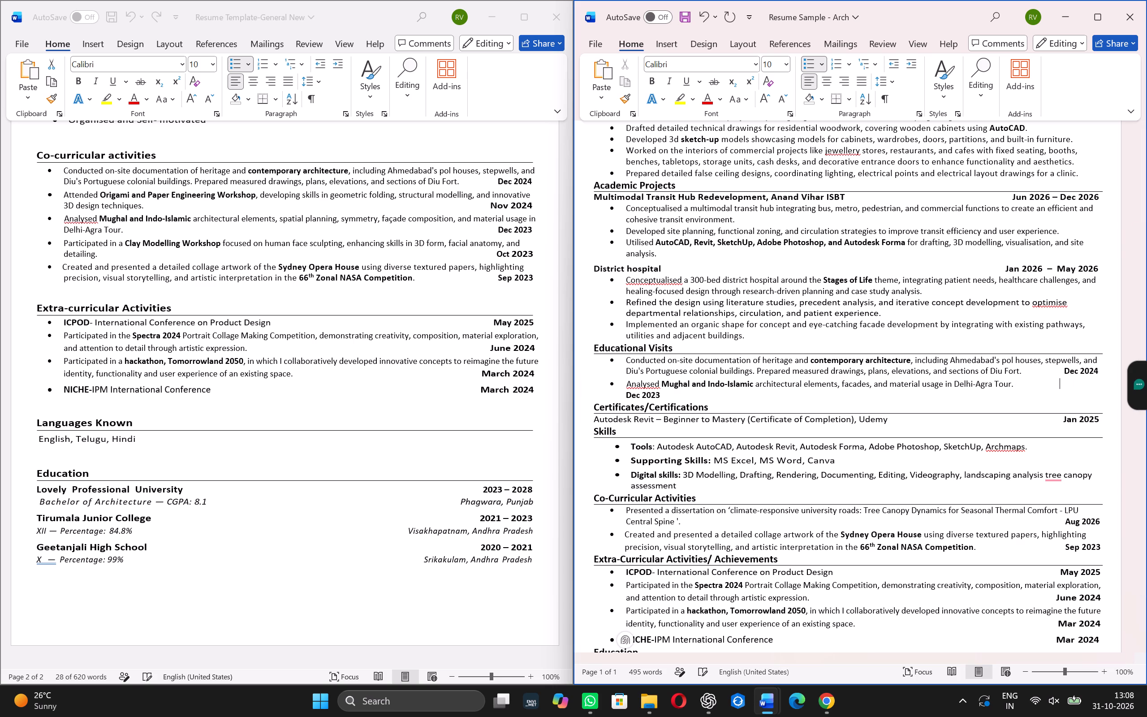
{"action": "key", "text": "BackSpace"}
{"action": "key", "text": "BackSpace"}
{"action": "key", "text": "BackSpace"}
{"action": "key", "text": "BackSpace"}
{"action": "key", "text": "BackSpace"}
{"action": "key", "text": "BackSpace"}
{"action": "key", "text": "BackSpace"}
{"action": "key", "text": "BackSpace"}
{"action": "key", "text": "BackSpace"}
{"action": "key", "text": "BackSpace"}
{"action": "key", "text": "BackSpace"}
{"action": "key", "text": "BackSpace"}
{"action": "key", "text": "BackSpace"}
{"action": "key", "text": "BackSpace"}
{"action": "key", "text": "BackSpace"}
{"action": "key", "text": "BackSpace"}
{"action": "key", "text": "BackSpace"}
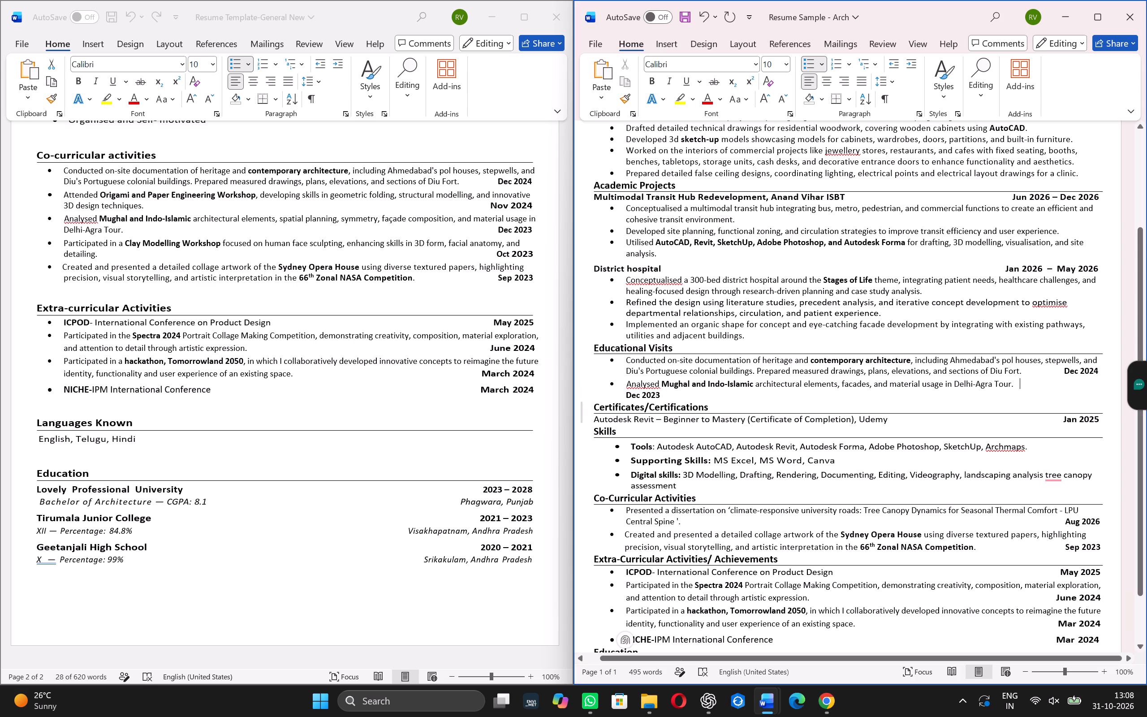
Delete the wrapped visit date and re-enter "Dec 2023" on the Delhi-Agra Tour line, spaced out to align with the Dec 2024 date above.
{"action": "left_click_drag", "start_coordinate": [664, 397], "coordinate": [628, 398]}
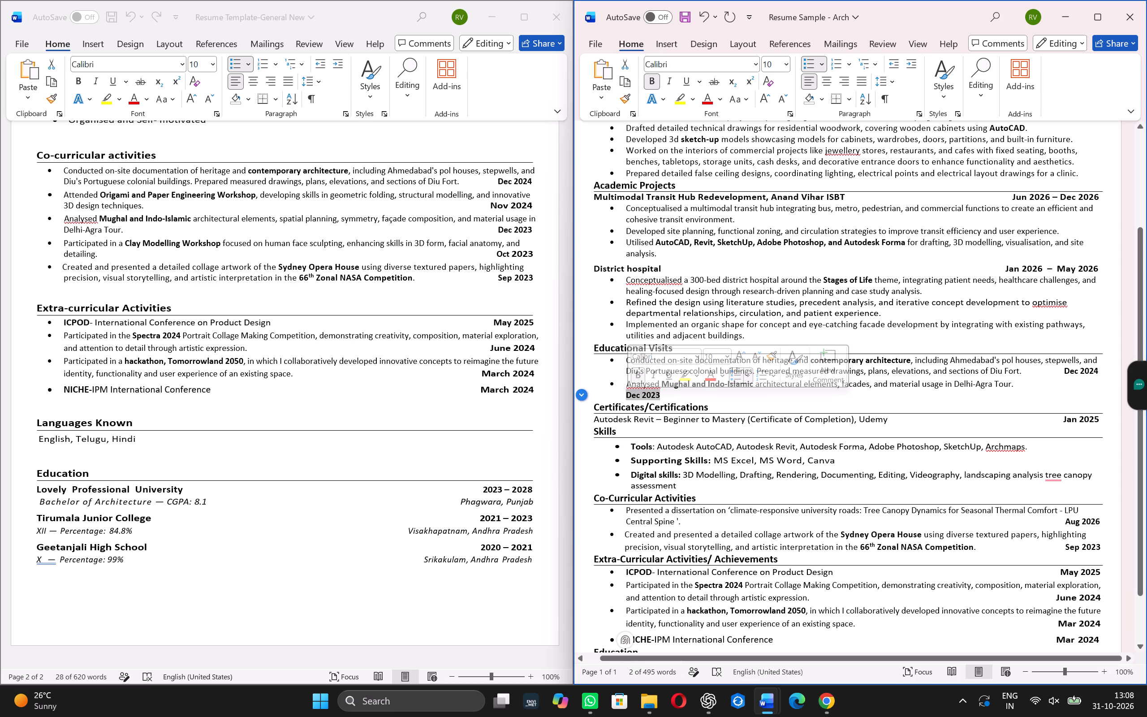
{"action": "key", "text": "BackSpace"}
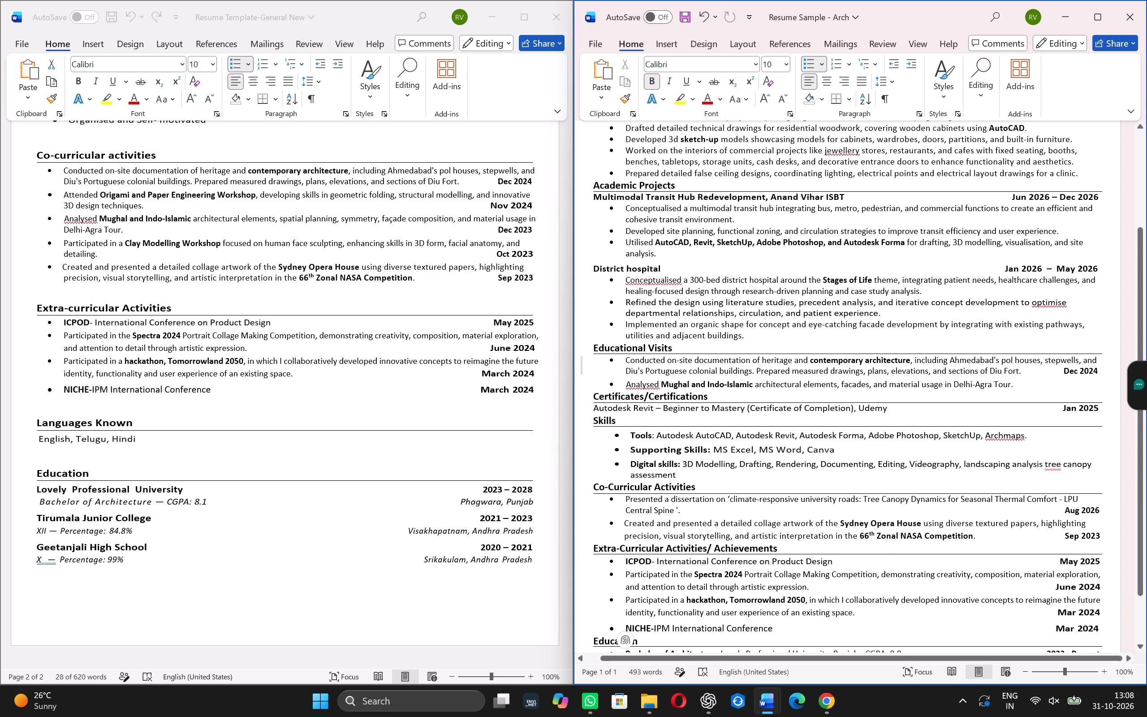
{"action": "left_click", "coordinate": [1053, 385]}
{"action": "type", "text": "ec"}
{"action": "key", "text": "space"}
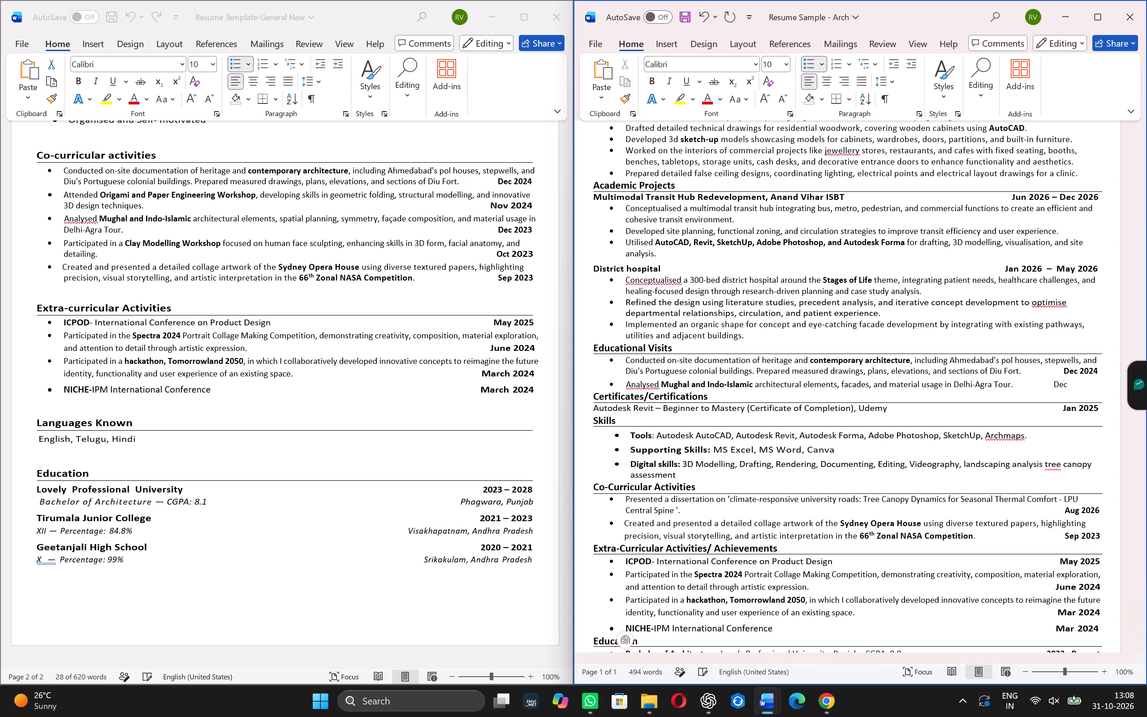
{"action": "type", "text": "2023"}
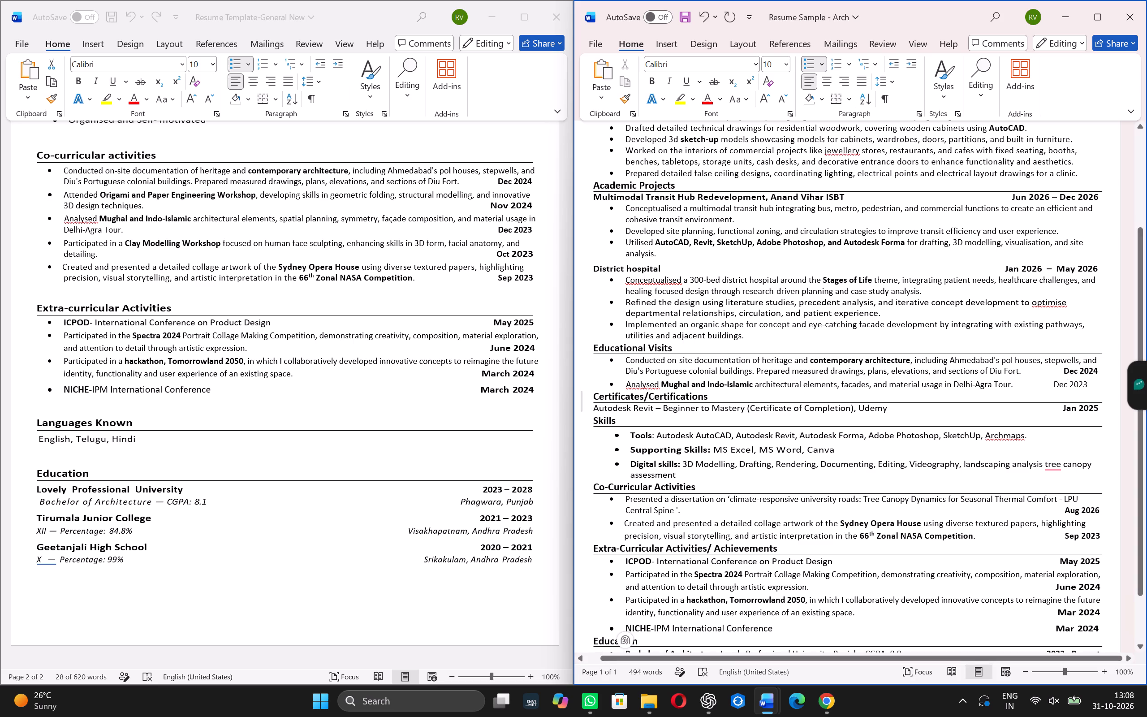
{"action": "left_click", "coordinate": [1044, 385]}
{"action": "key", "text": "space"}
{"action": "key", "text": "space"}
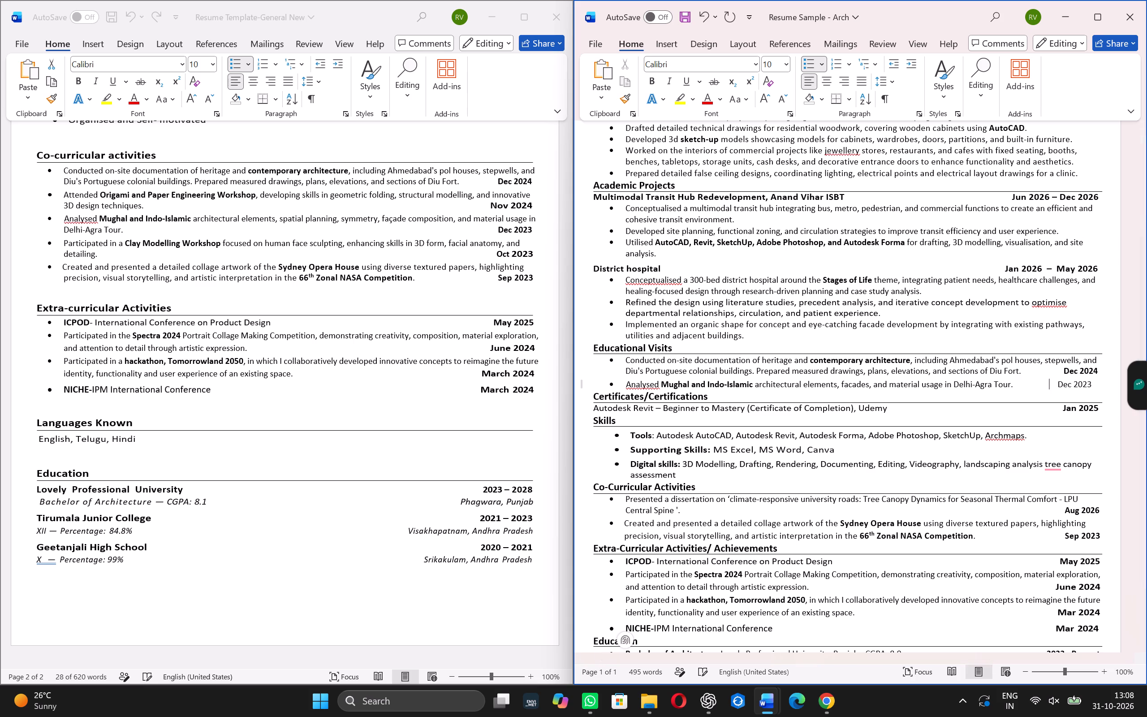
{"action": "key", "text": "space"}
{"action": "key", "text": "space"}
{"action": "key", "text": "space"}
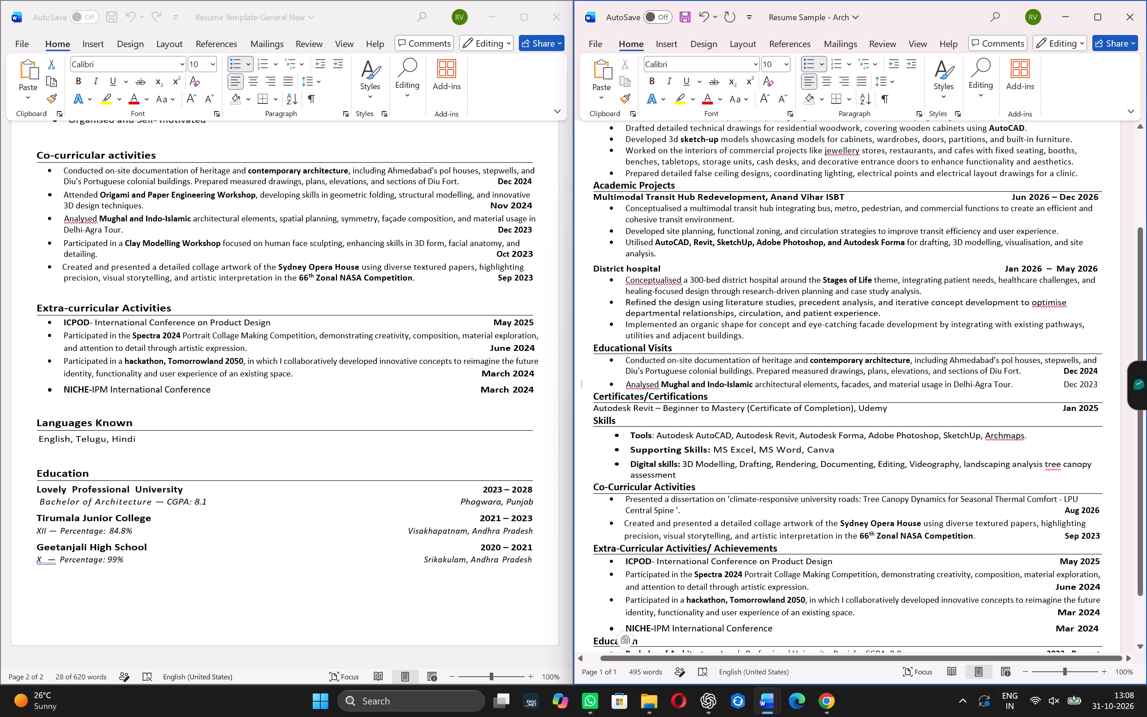
Make the Dec 2023 date of the Mughal and Indo-Islamic visit entry bold.
{"action": "left_click_drag", "start_coordinate": [1065, 383], "coordinate": [1094, 384]}
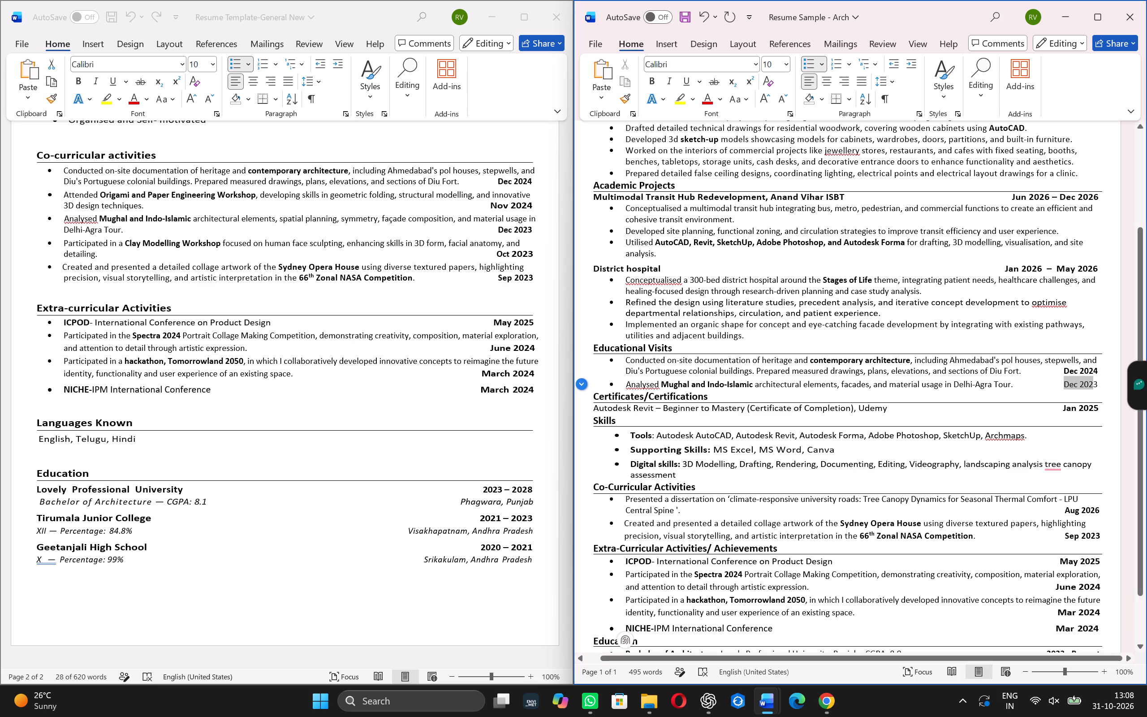
{"action": "left_click_drag", "start_coordinate": [1094, 384], "coordinate": [1096, 385]}
{"action": "left_click", "coordinate": [655, 83]}
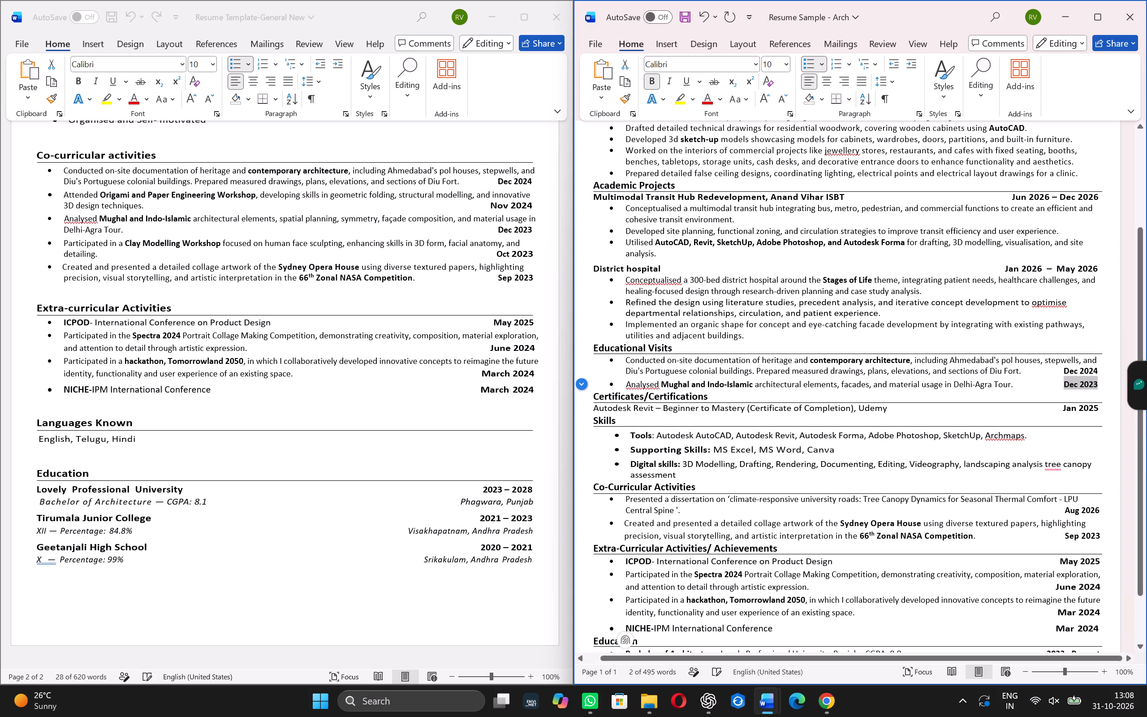
{"action": "left_click", "coordinate": [1125, 444]}
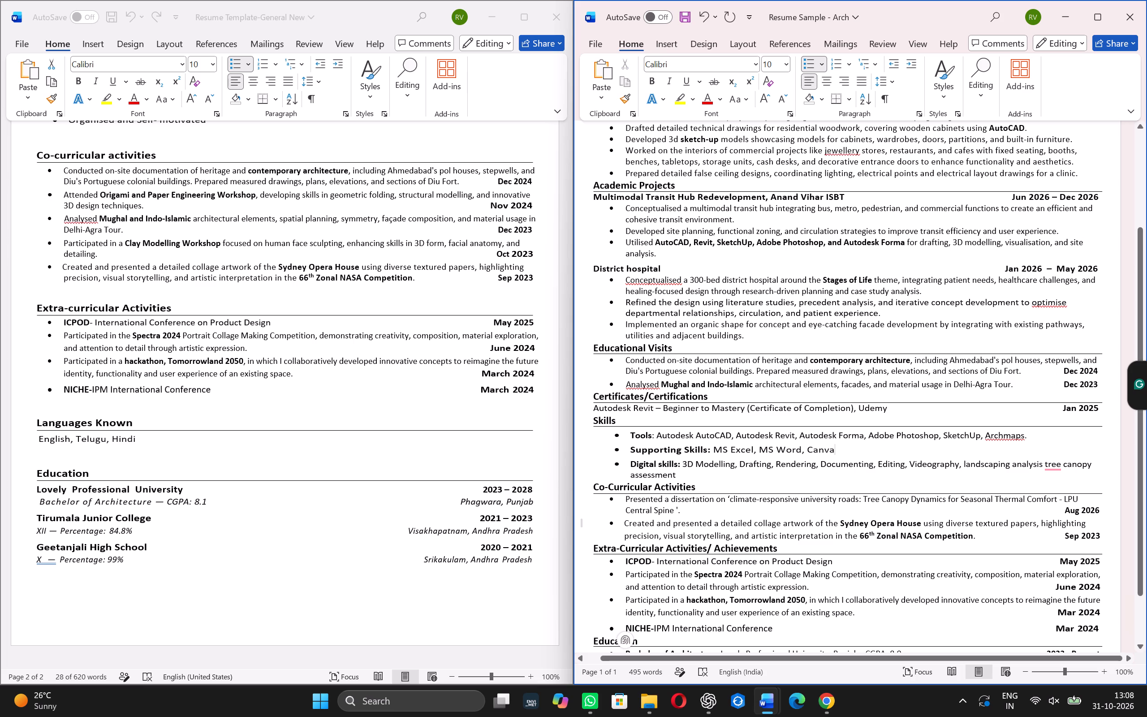
Accept Grammarly's punctuation suggestion to insert a comma before "tree canopy assessment" in the Digital skills line.
{"action": "scroll", "coordinate": [725, 431], "scroll_direction": "down", "scroll_amount": 4}
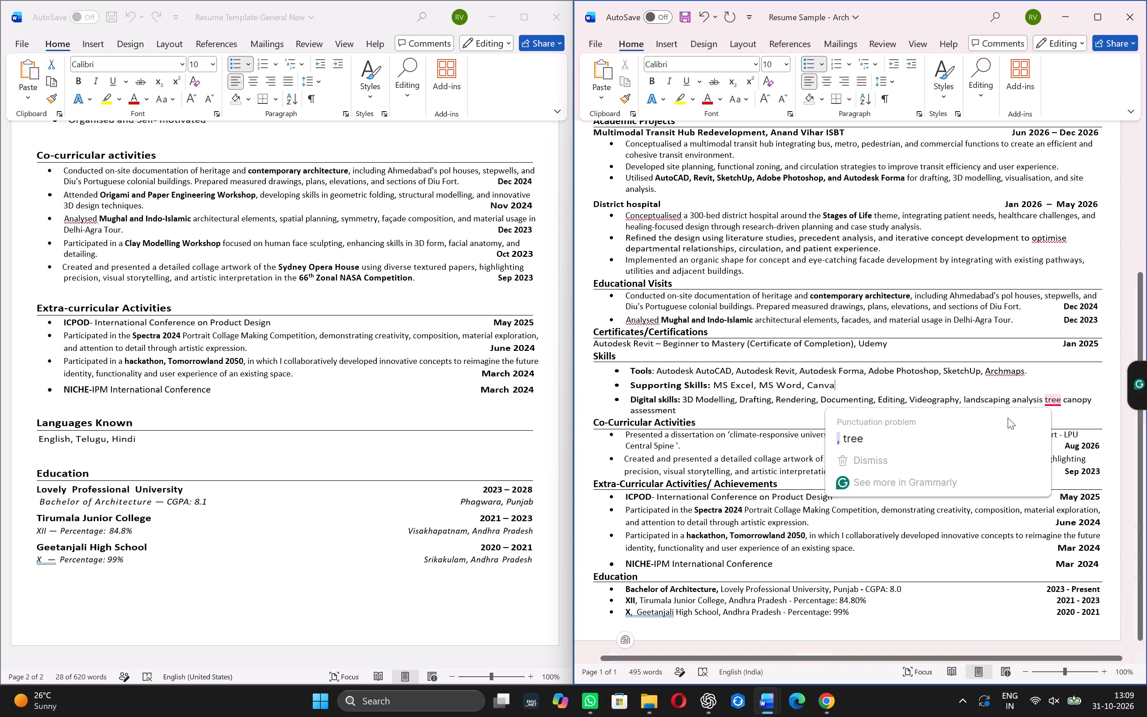
{"action": "left_click", "coordinate": [976, 432]}
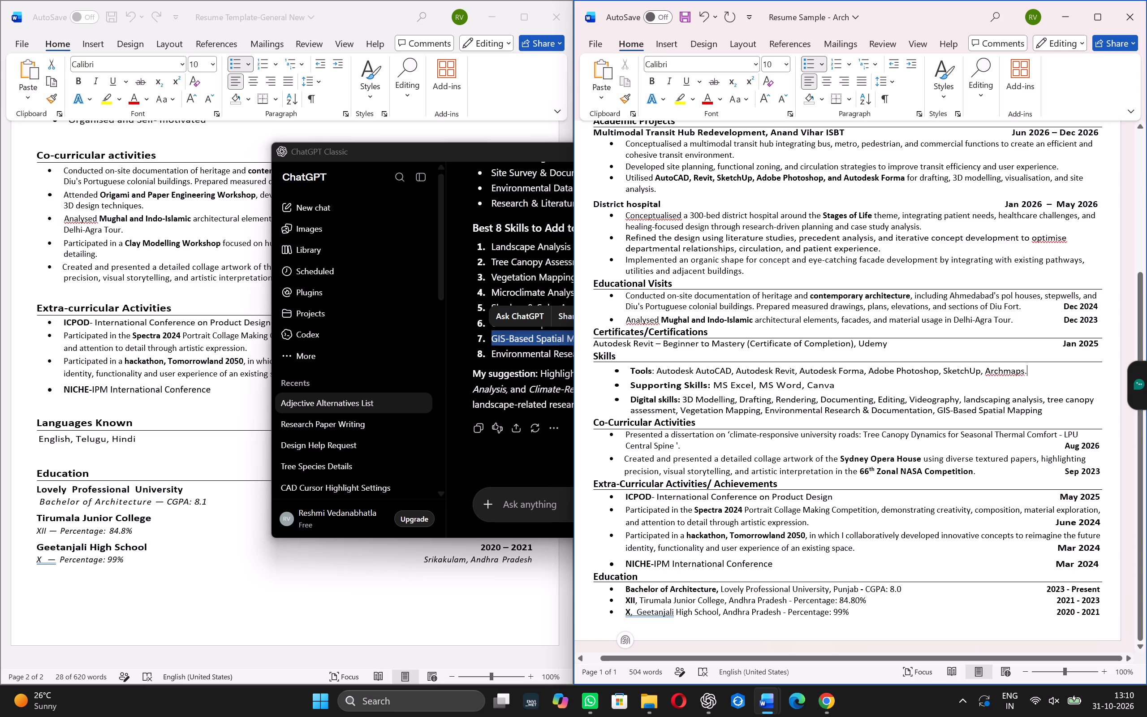
{"action": "key", "text": "BackSpace"}
{"action": "left_click", "coordinate": [1125, 326]}
Review the whole resume, from the contact header and Internships through to the Education section.
{"action": "scroll", "coordinate": [659, 330], "scroll_direction": "down", "scroll_amount": 3}
{"action": "scroll", "coordinate": [828, 540], "scroll_direction": "up", "scroll_amount": 3}
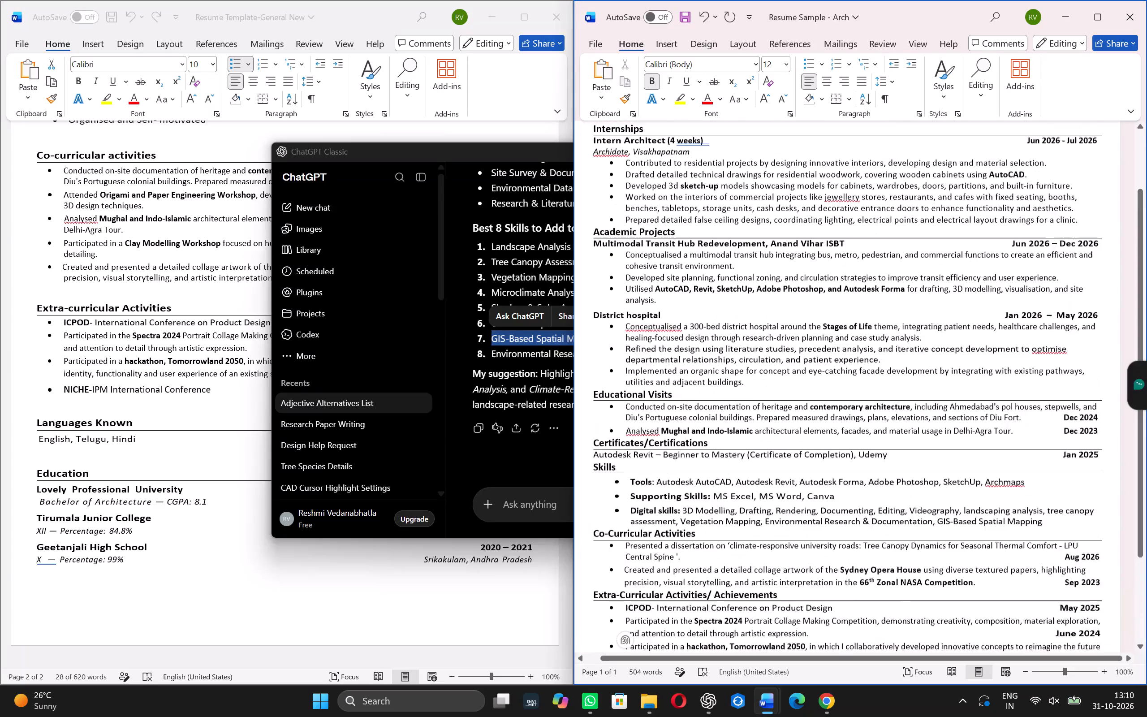
{"action": "scroll", "coordinate": [828, 540], "scroll_direction": "up", "scroll_amount": 2}
{"action": "scroll", "coordinate": [829, 540], "scroll_direction": "down", "scroll_amount": 12}
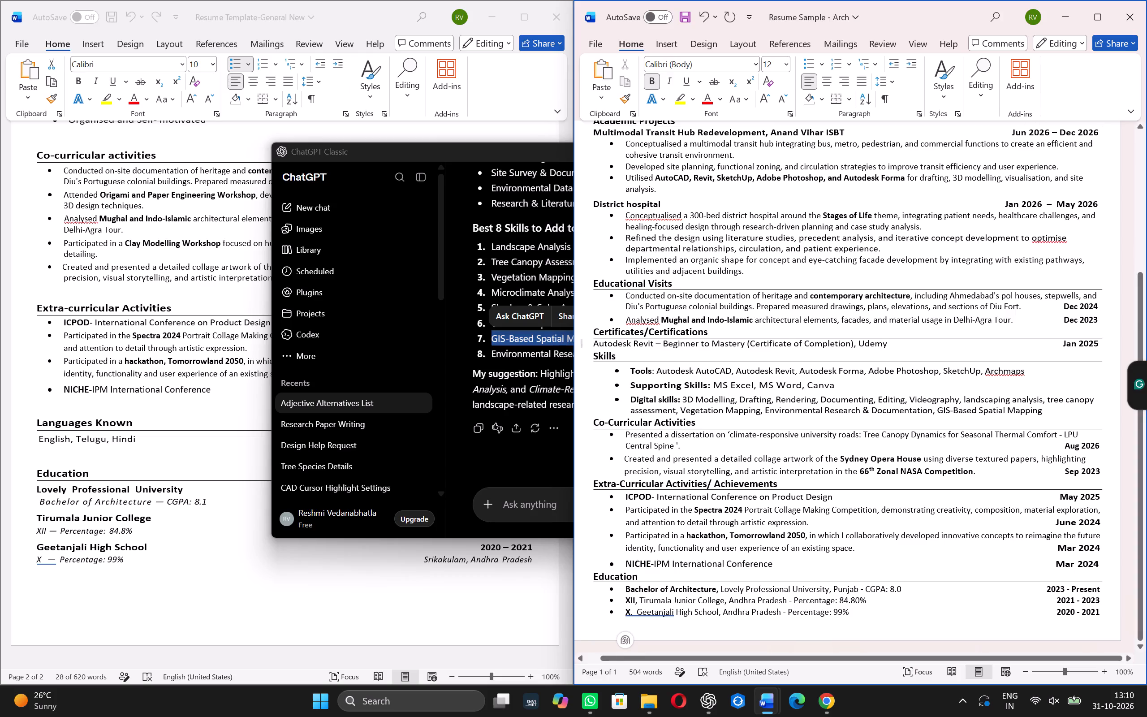
{"action": "scroll", "coordinate": [831, 420], "scroll_direction": "up", "scroll_amount": 5}
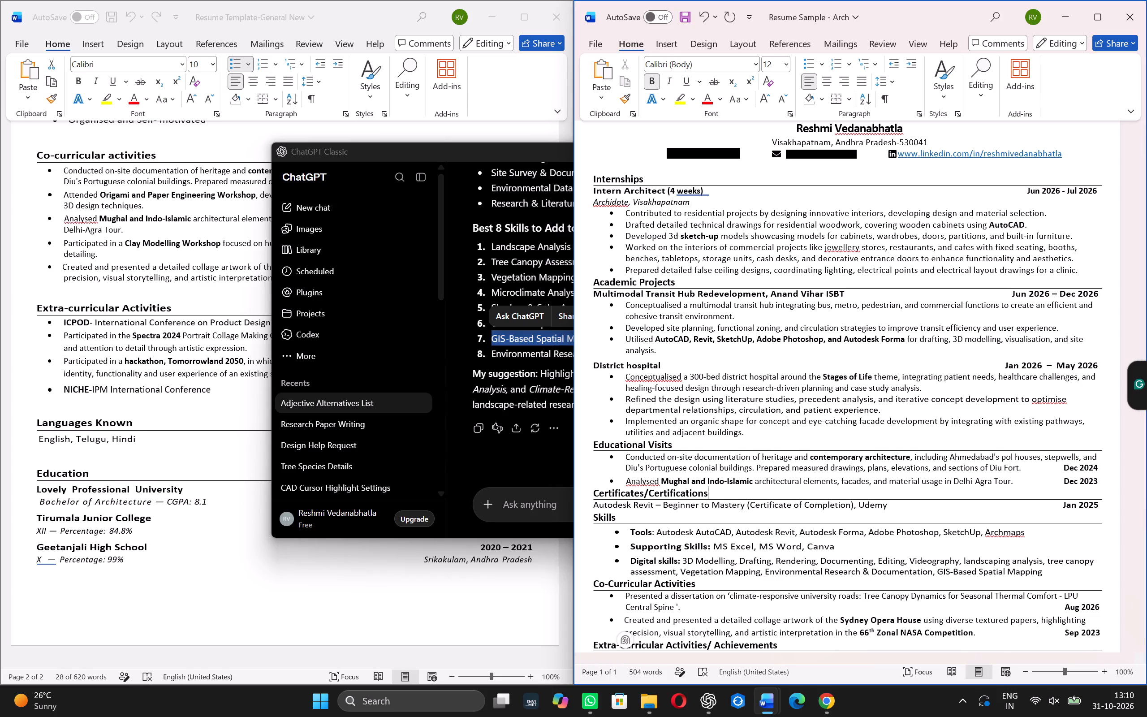
{"action": "scroll", "coordinate": [831, 420], "scroll_direction": "down", "scroll_amount": 10}
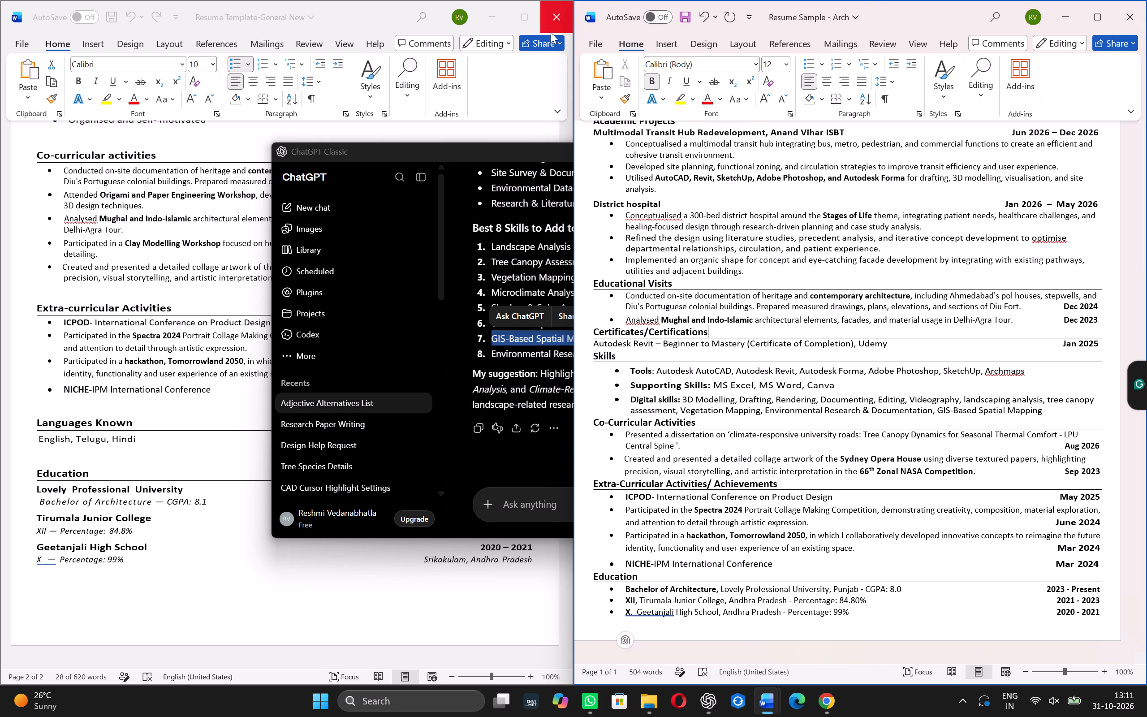
Save the resume as a Word document named "final cv" in the OneDrive Documents folder.
{"action": "left_click", "coordinate": [583, 42]}
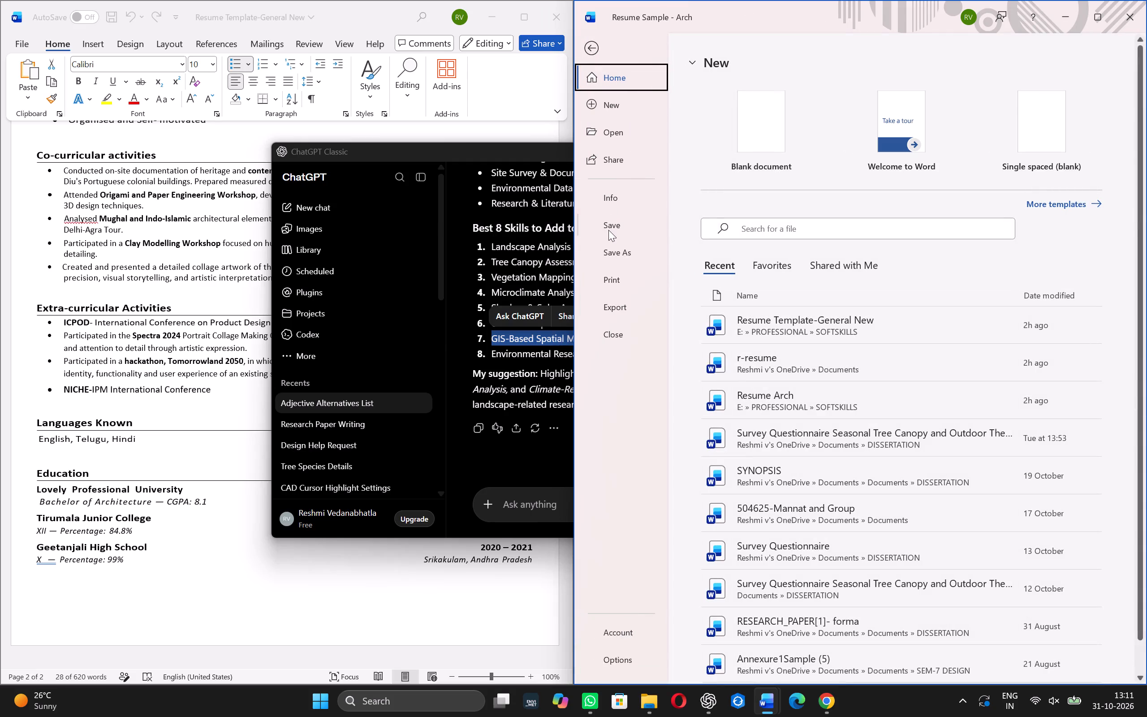
{"action": "left_click", "coordinate": [614, 246]}
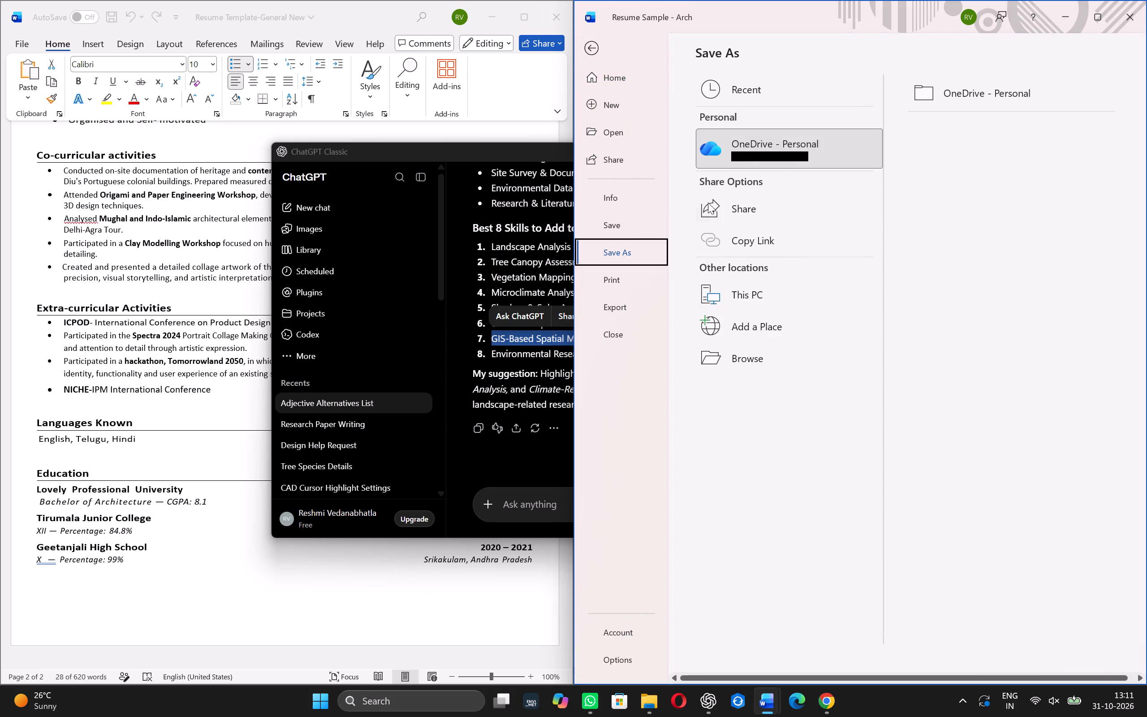
{"action": "left_click", "coordinate": [998, 103]}
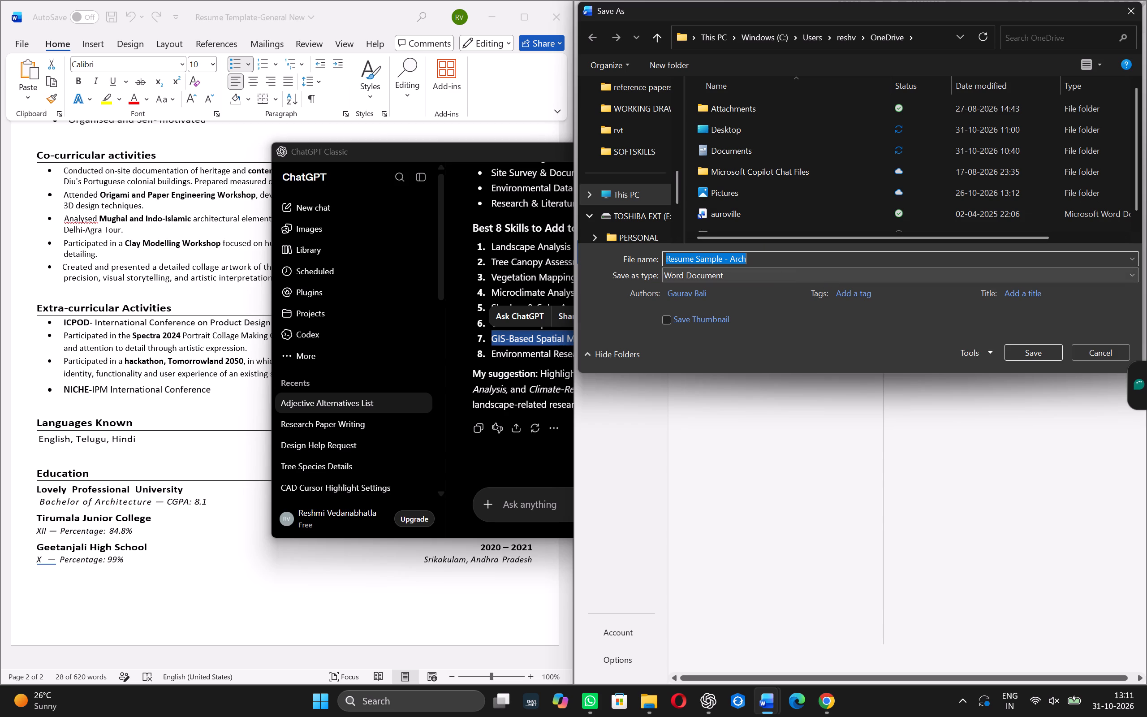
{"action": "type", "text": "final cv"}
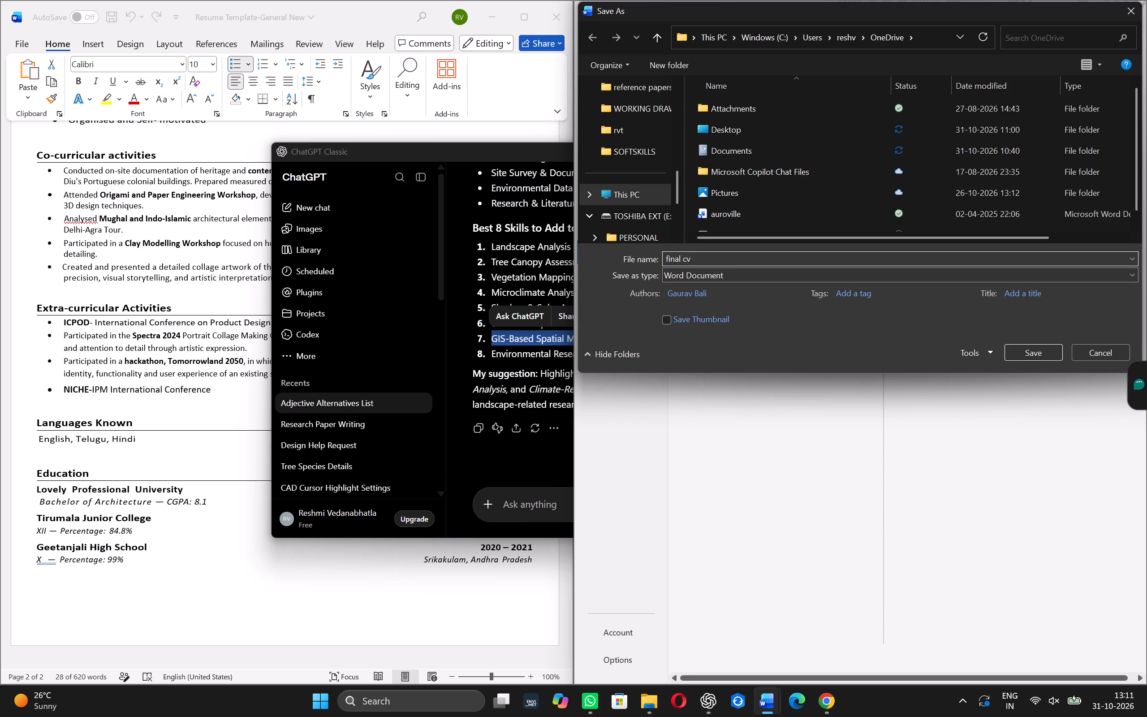
{"action": "left_click", "coordinate": [746, 153]}
{"action": "left_click", "coordinate": [1027, 358]}
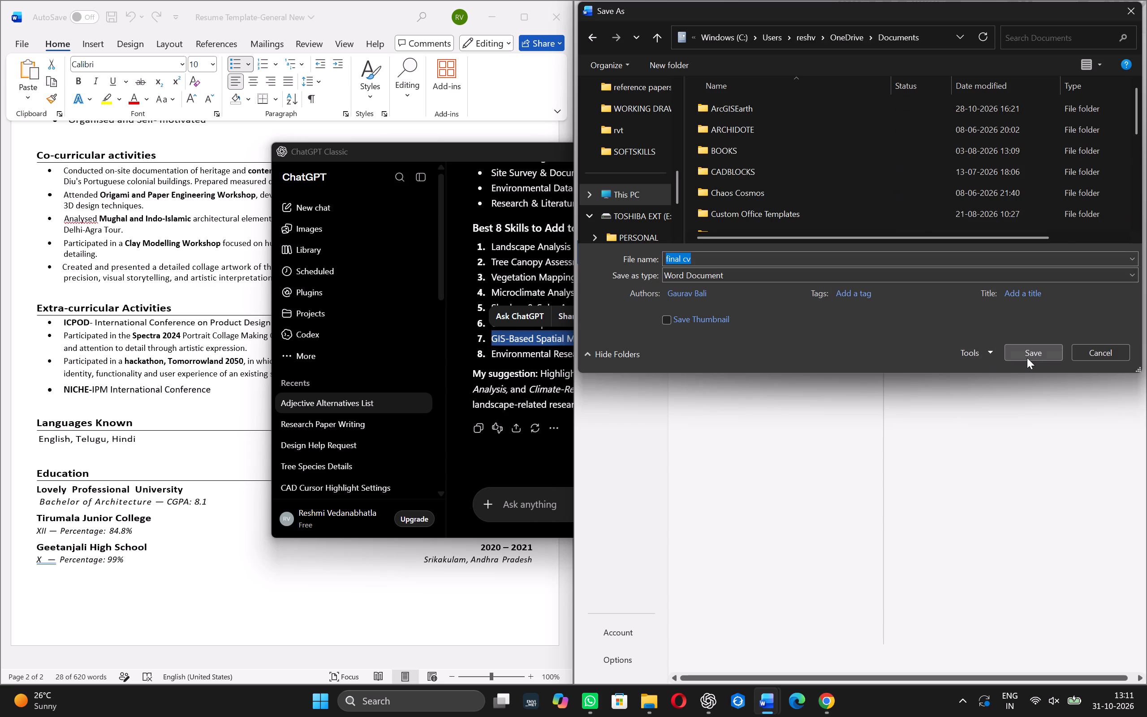
{"action": "left_click", "coordinate": [1022, 350]}
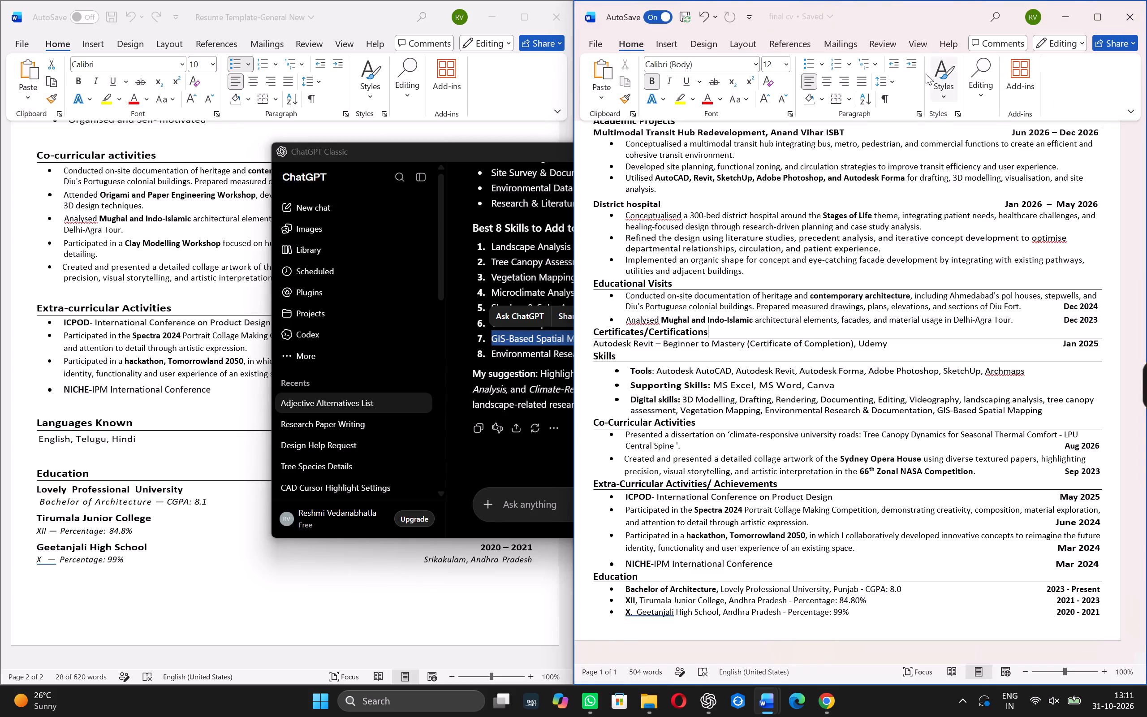
Export the resume as a PDF to the OneDrive Documents folder, named with the candidate's first name, a hyphen and the ID number.
{"action": "left_click", "coordinate": [600, 48]}
{"action": "left_click", "coordinate": [611, 232]}
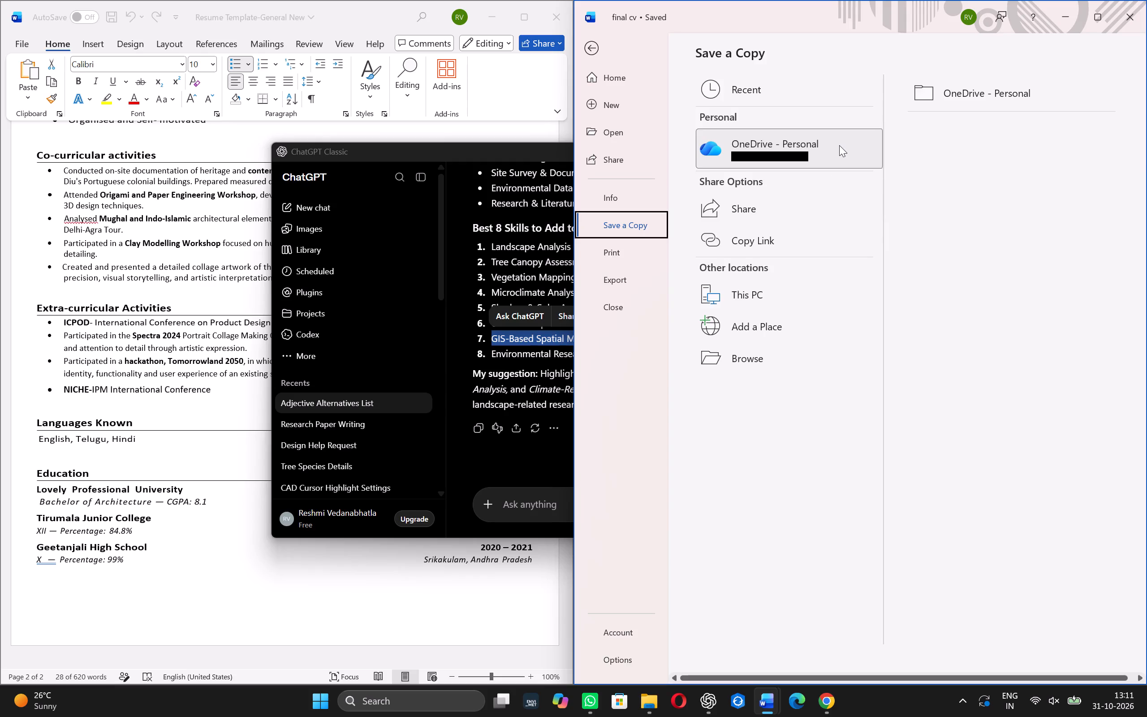
{"action": "left_click", "coordinate": [630, 281]}
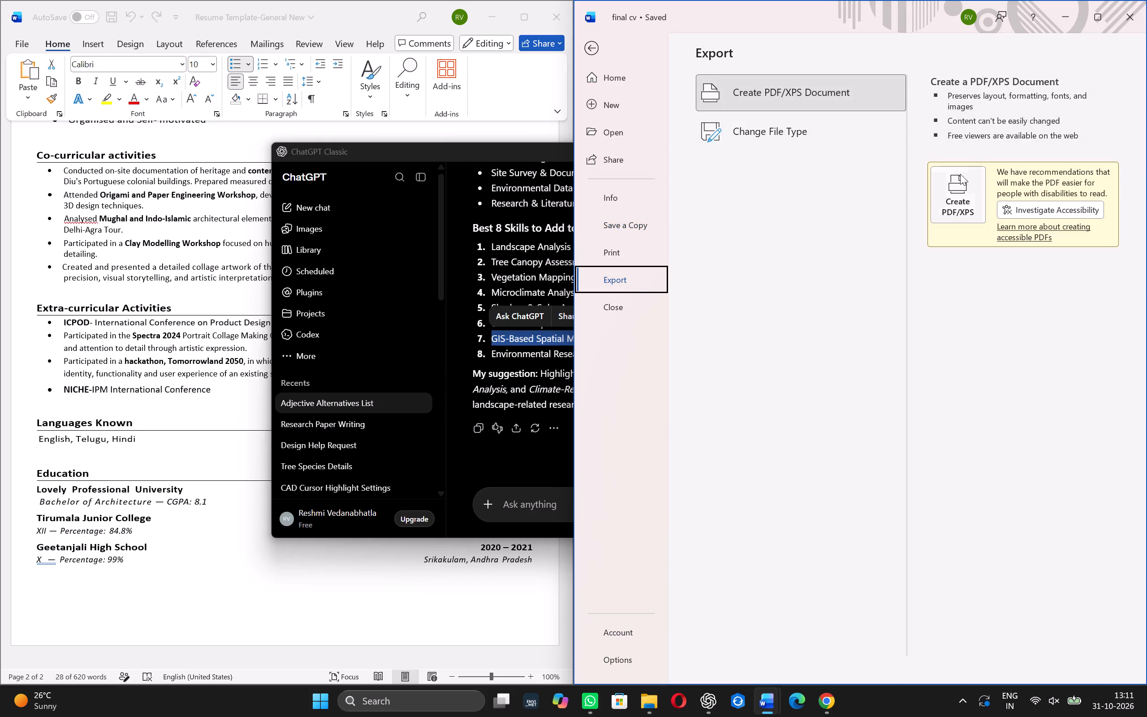
{"action": "left_click", "coordinate": [950, 195]}
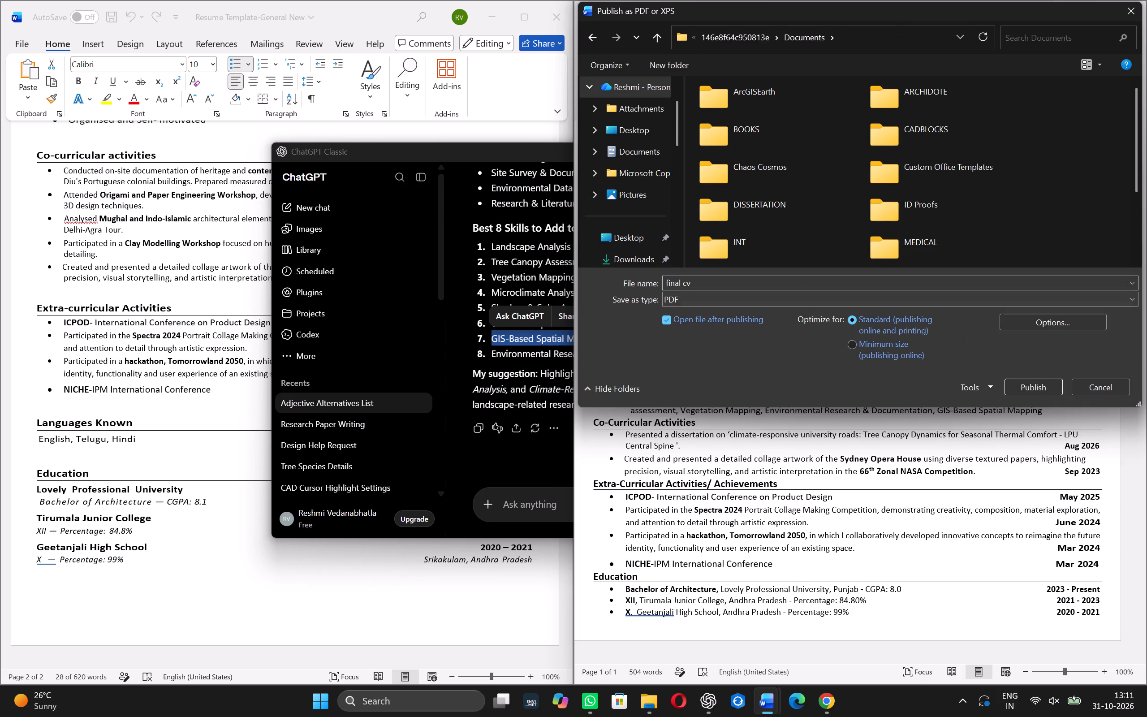
{"action": "left_click_drag", "start_coordinate": [684, 281], "coordinate": [665, 283]}
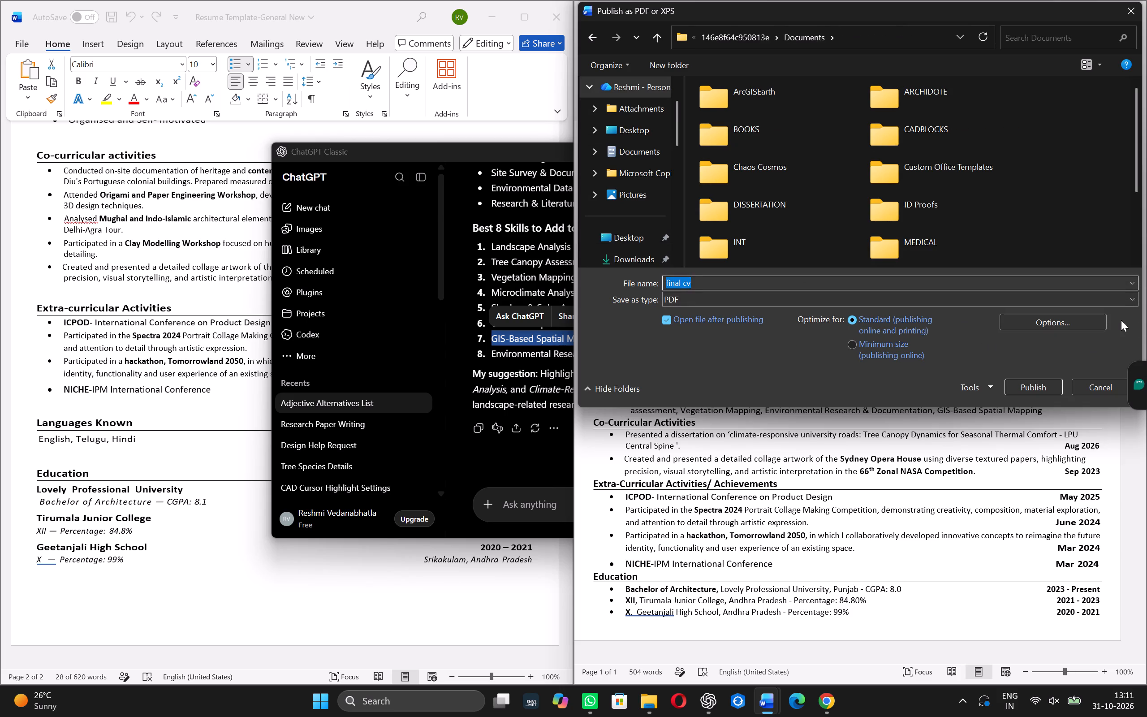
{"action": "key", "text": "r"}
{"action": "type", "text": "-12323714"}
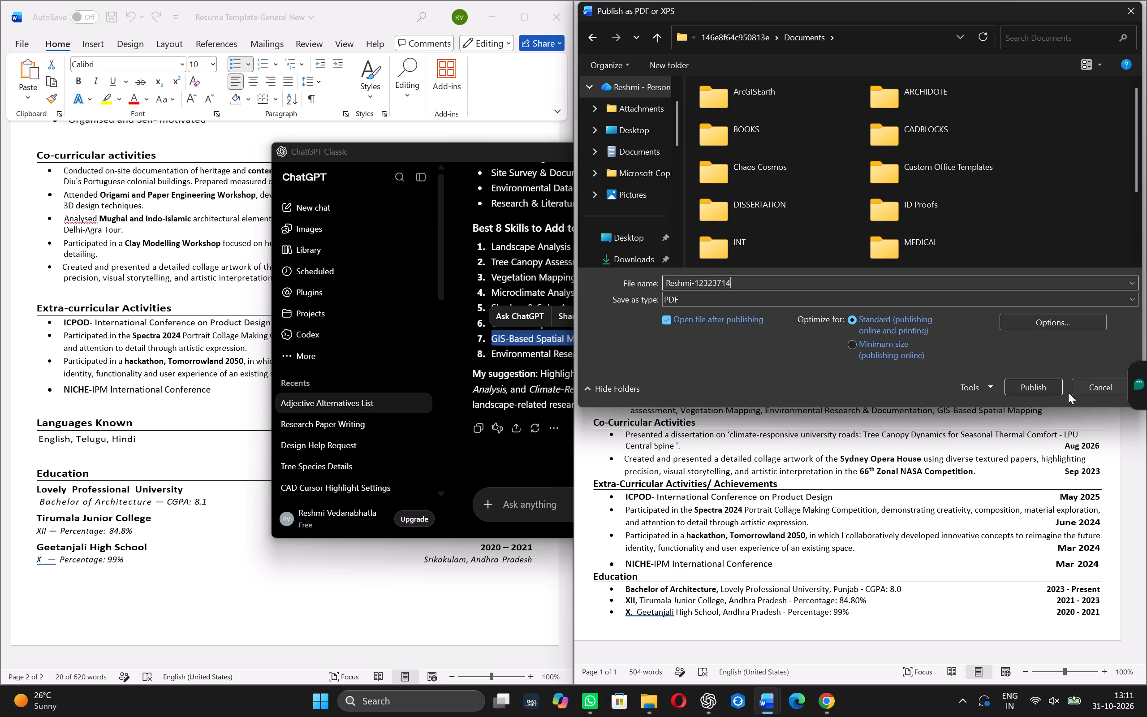
{"action": "left_click", "coordinate": [1043, 384]}
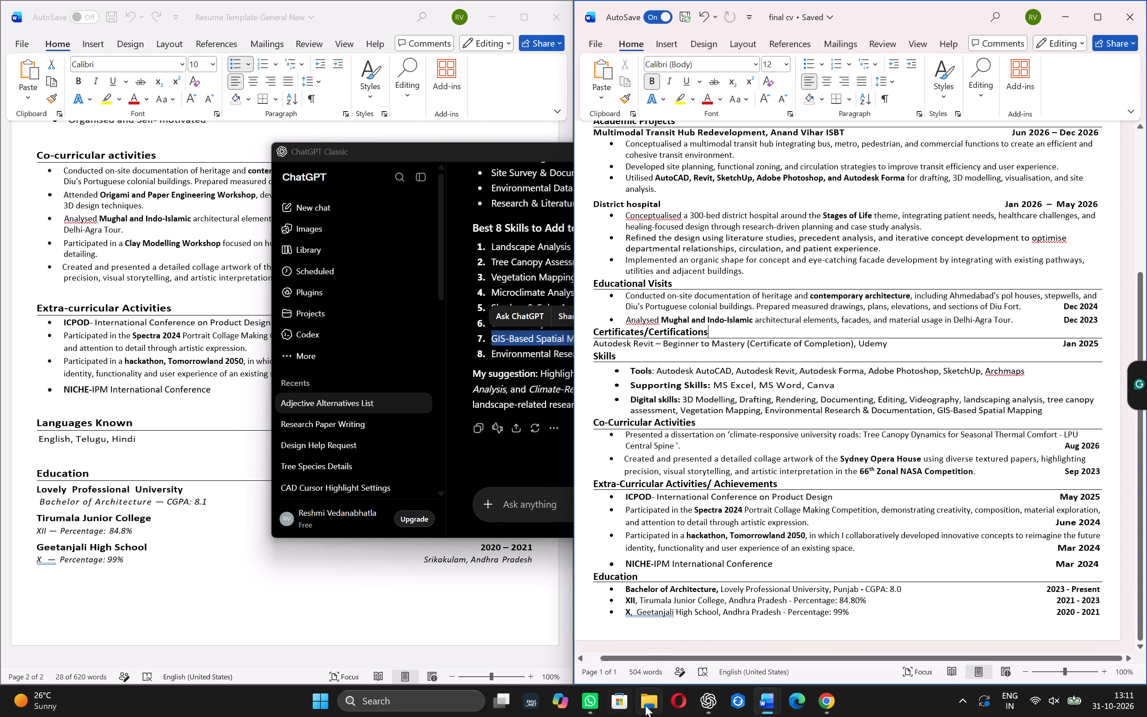
Switch to File Explorer and look for the exported PDF among the recent files on the Home page.
{"action": "left_click", "coordinate": [645, 705]}
{"action": "scroll", "coordinate": [116, 391], "scroll_direction": "up", "scroll_amount": 2}
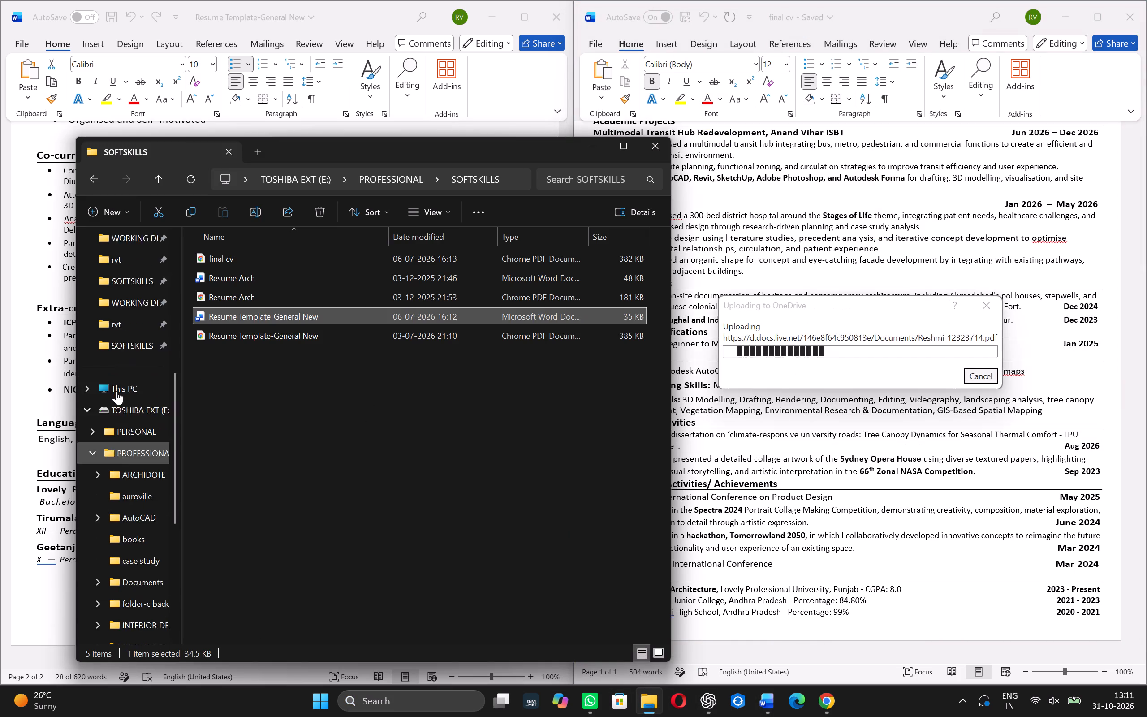
{"action": "scroll", "coordinate": [116, 391], "scroll_direction": "up", "scroll_amount": 8}
{"action": "left_click", "coordinate": [161, 239]}
{"action": "scroll", "coordinate": [427, 437], "scroll_direction": "down", "scroll_amount": 3}
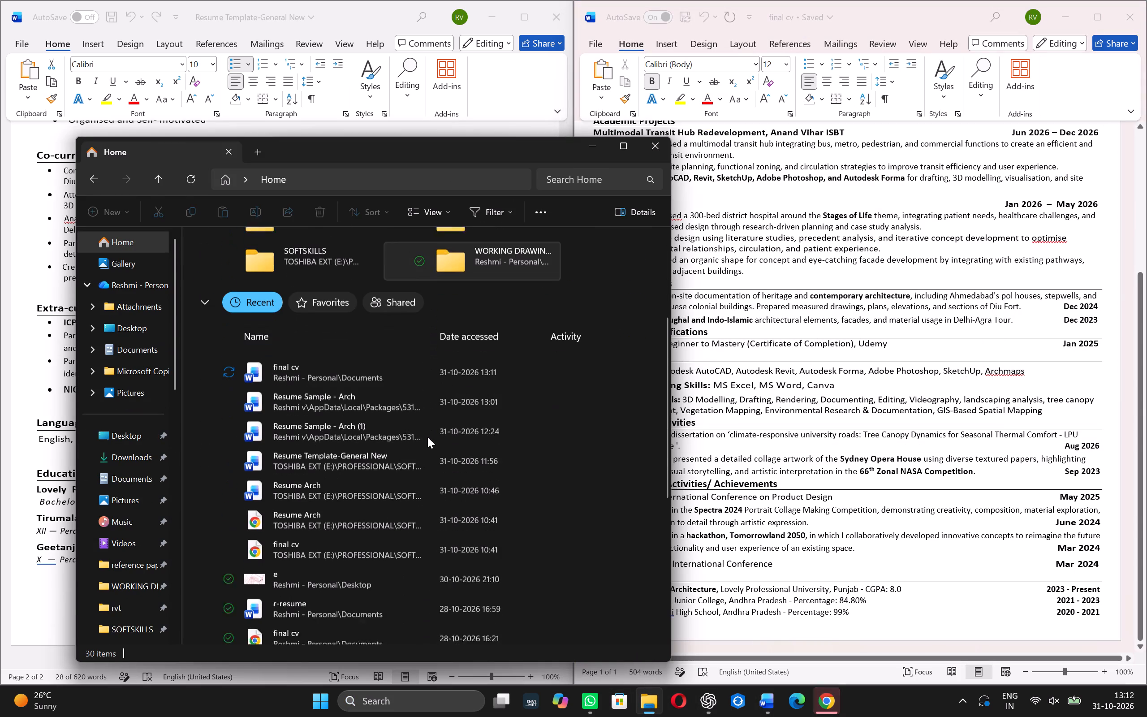
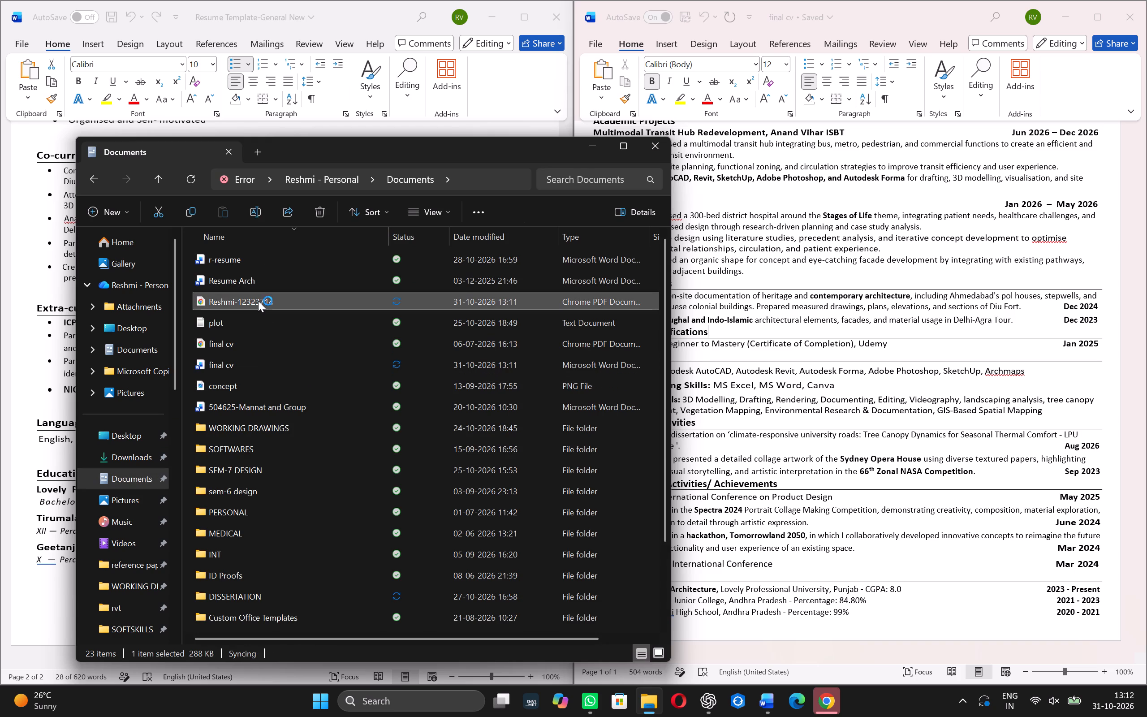
Check the exported resume PDF in Chrome from the Internships section down to Education.
{"action": "scroll", "coordinate": [851, 352], "scroll_direction": "down", "scroll_amount": 4}
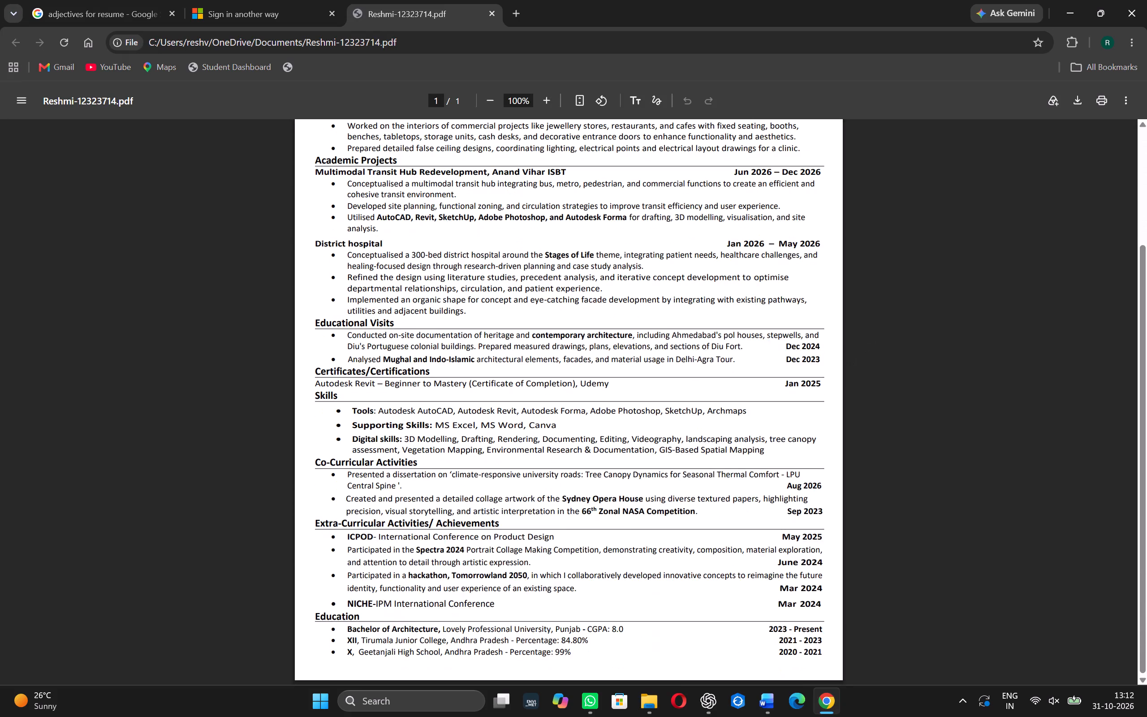
{"action": "scroll", "coordinate": [698, 444], "scroll_direction": "down", "scroll_amount": 7}
{"action": "scroll", "coordinate": [562, 432], "scroll_direction": "down", "scroll_amount": 7}
{"action": "scroll", "coordinate": [562, 432], "scroll_direction": "up", "scroll_amount": 7}
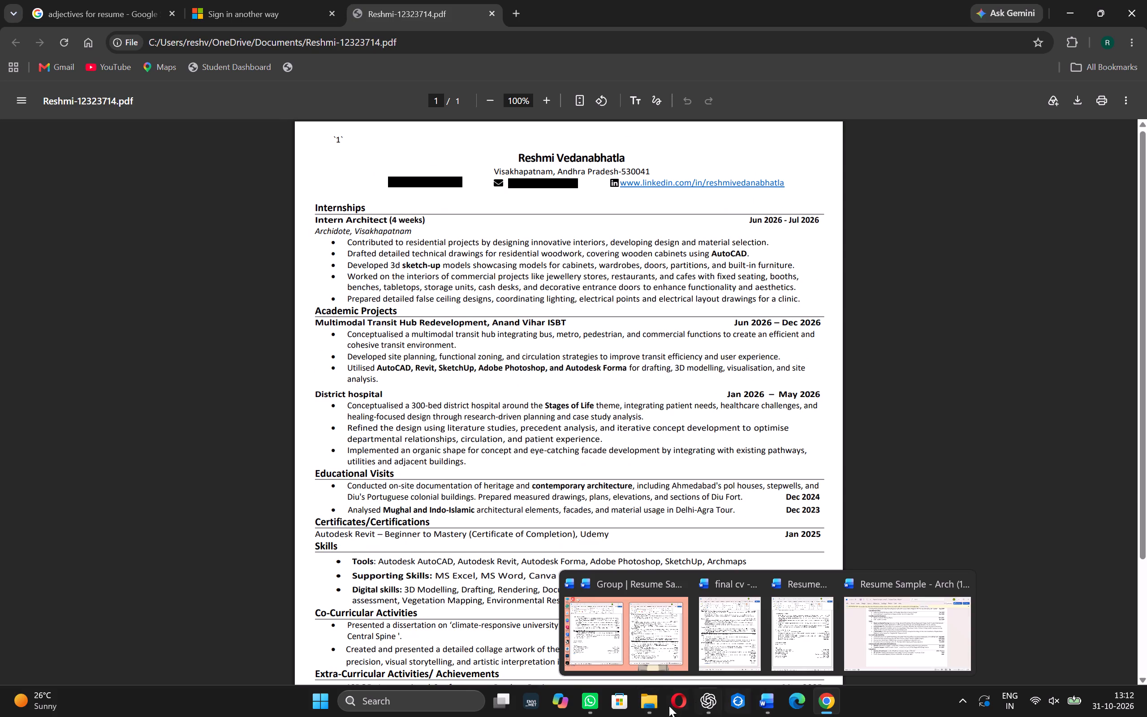
Switch to File Explorer and rename the "final cv" Word document as the candidate's first name, a hyphen and the ID number.
{"action": "left_click", "coordinate": [626, 590]}
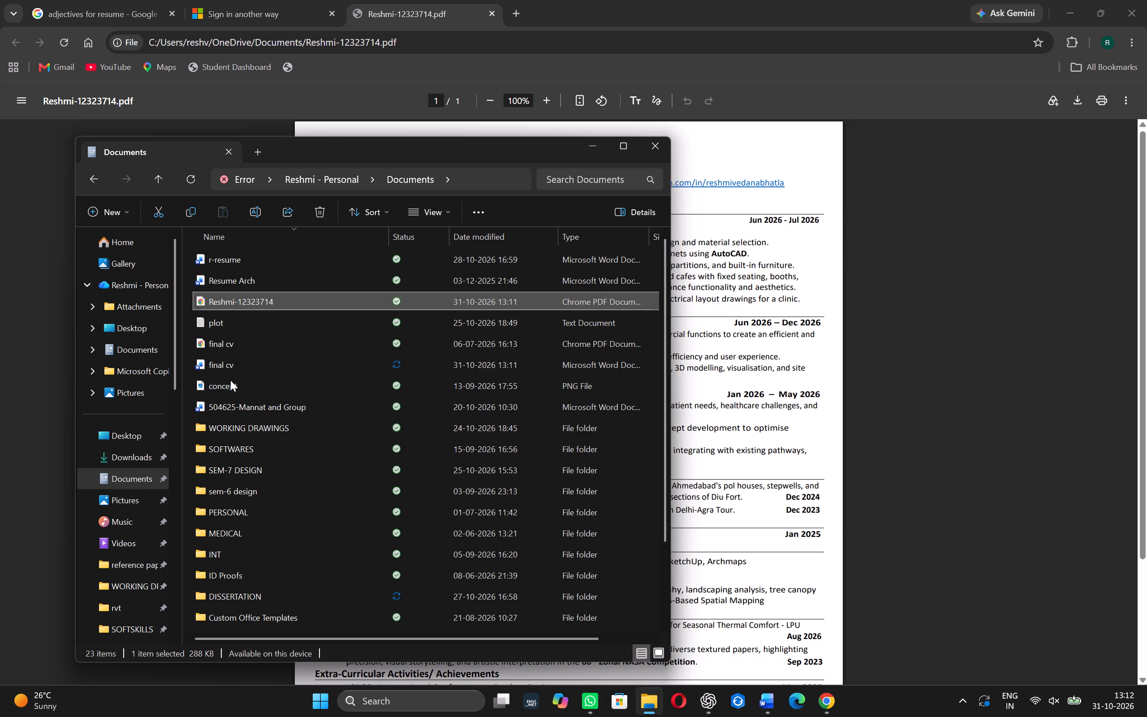
{"action": "left_click", "coordinate": [242, 363]}
{"action": "left_click", "coordinate": [254, 210]}
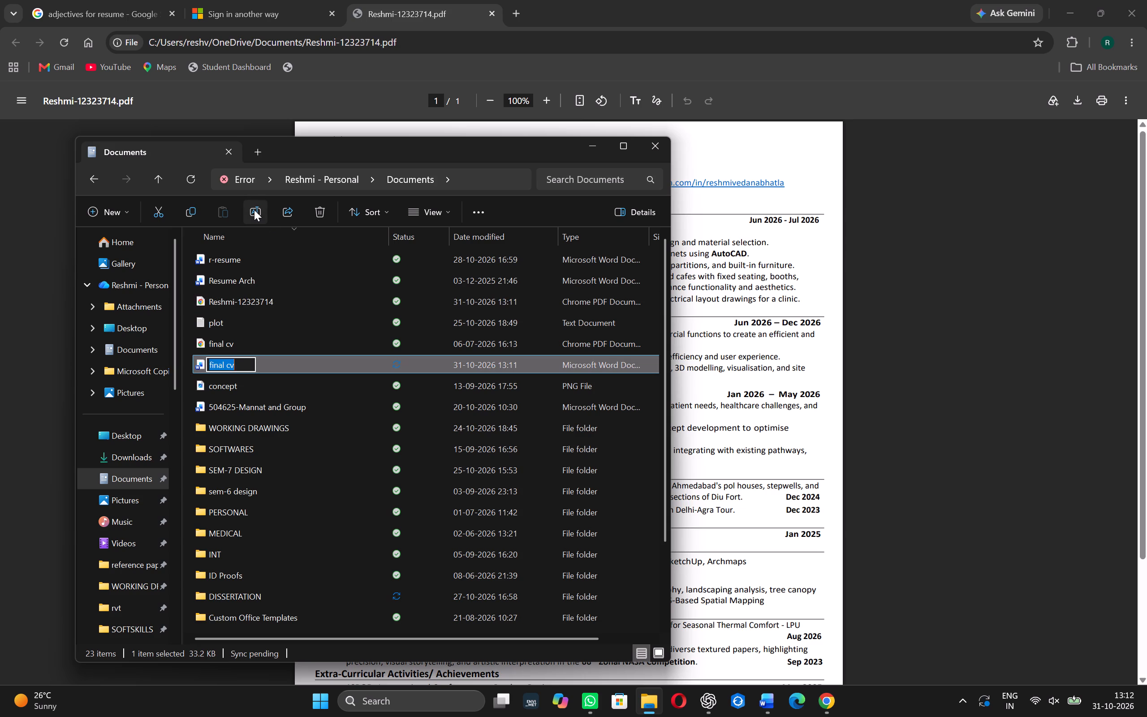
{"action": "key", "text": "BackSpace"}
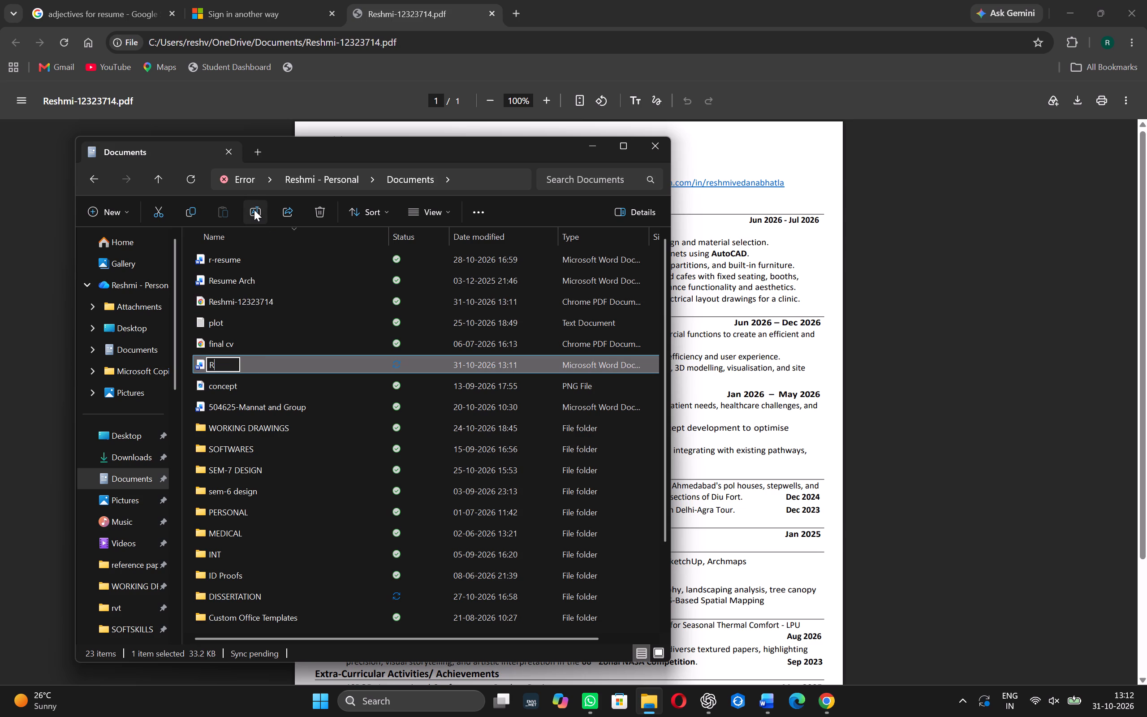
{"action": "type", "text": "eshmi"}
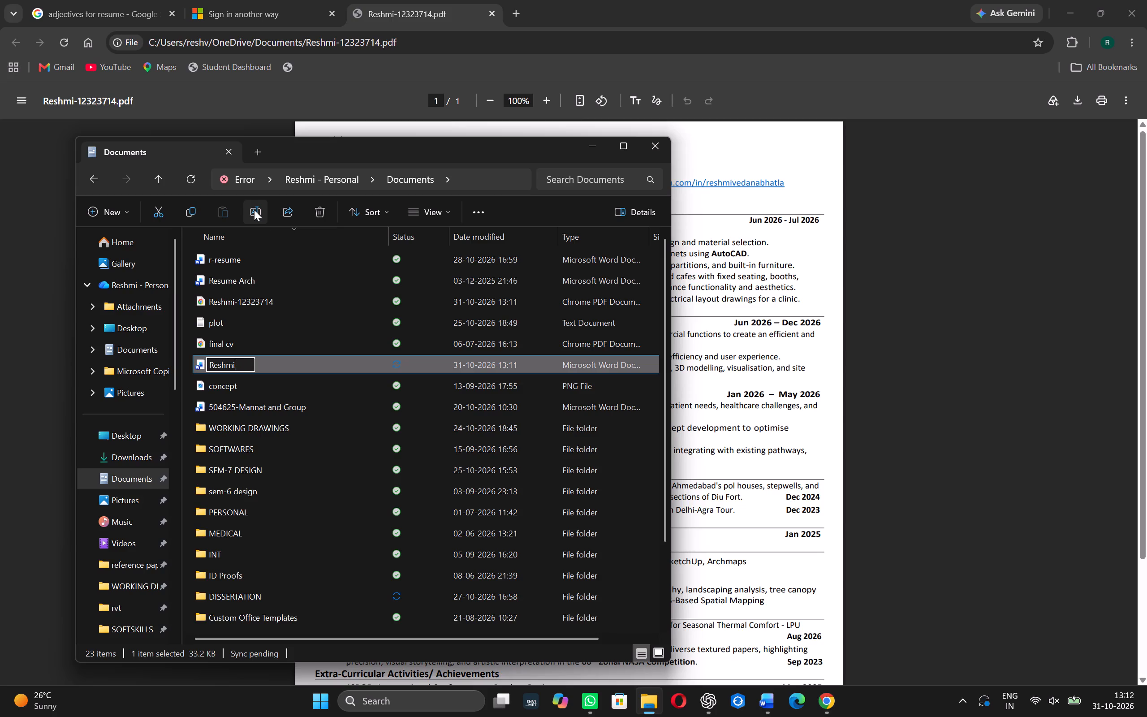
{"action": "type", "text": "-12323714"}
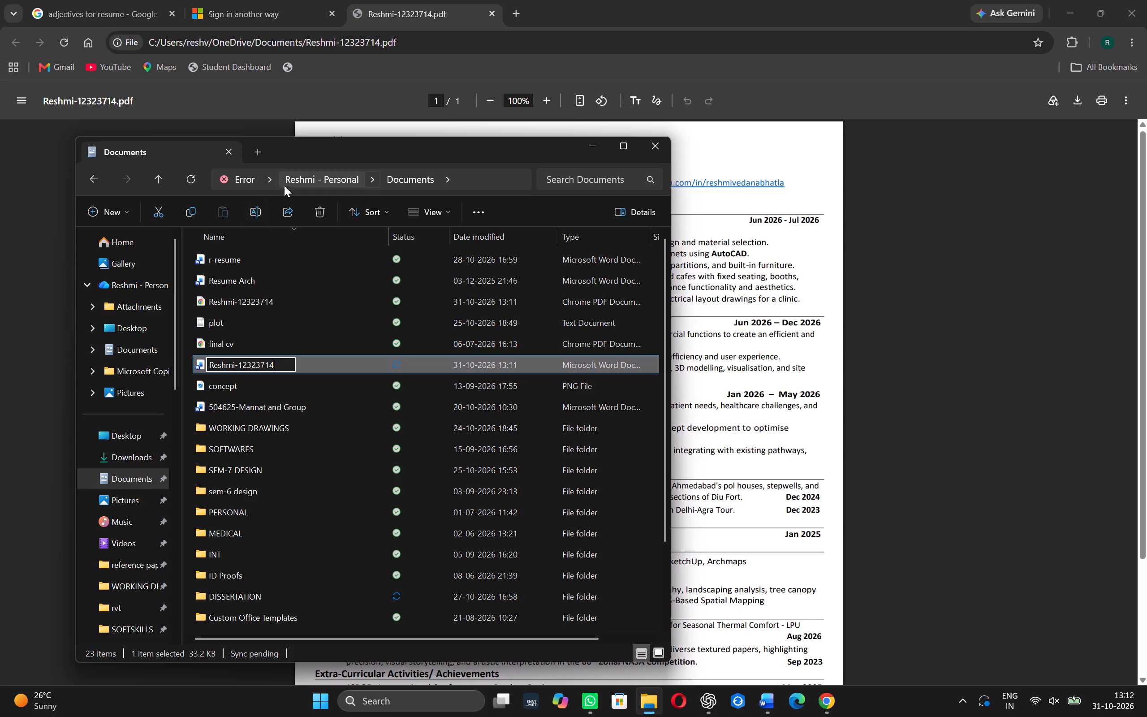
{"action": "left_click", "coordinate": [916, 285]}
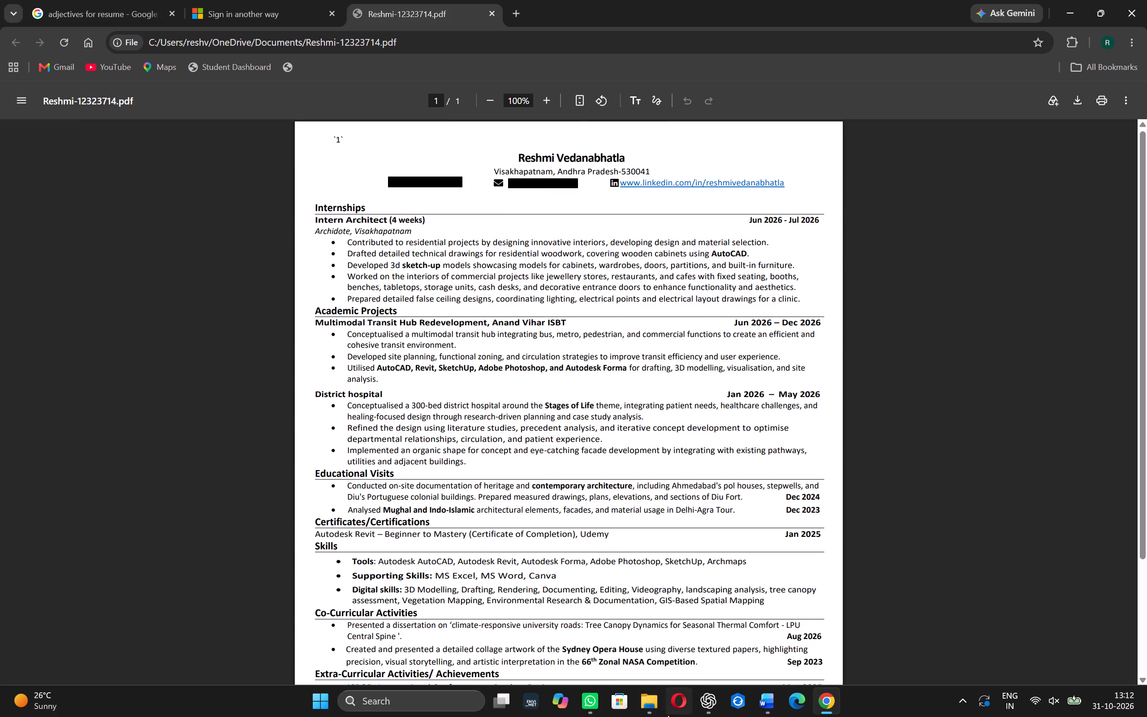
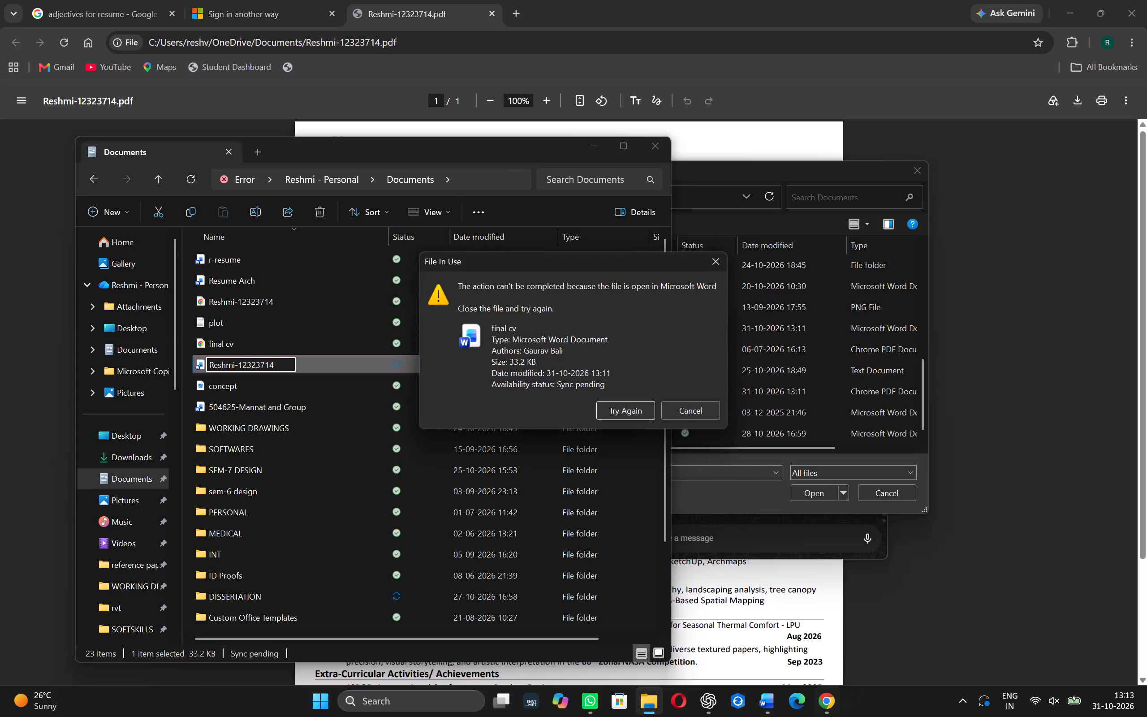
Dismiss the failed rename, switch to the "final cv" document in Word and start saving a copy of it in OneDrive - Personal.
{"action": "left_click", "coordinate": [707, 259]}
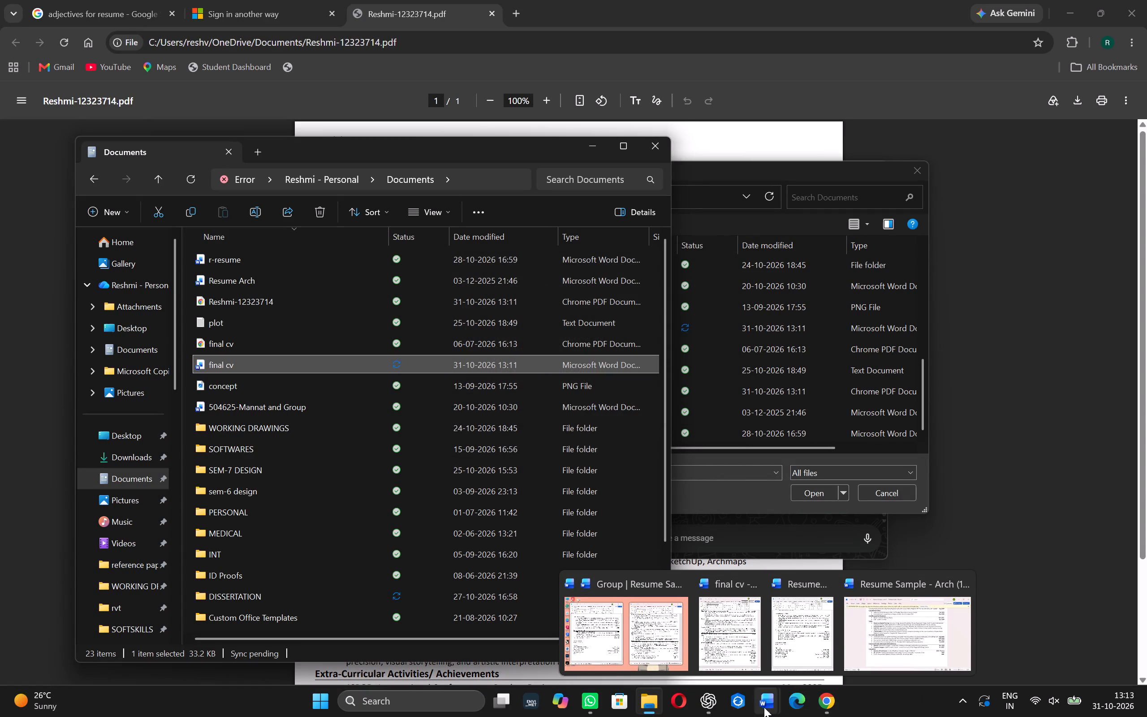
{"action": "left_click", "coordinate": [622, 661]}
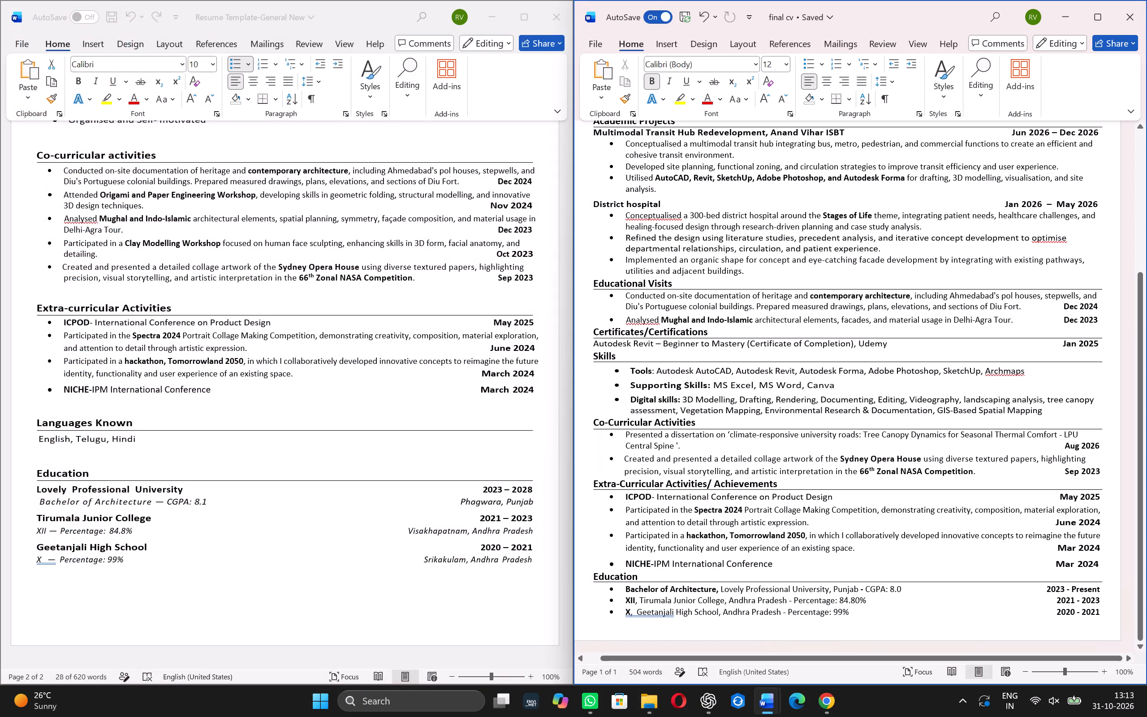
{"action": "left_click", "coordinate": [596, 41]}
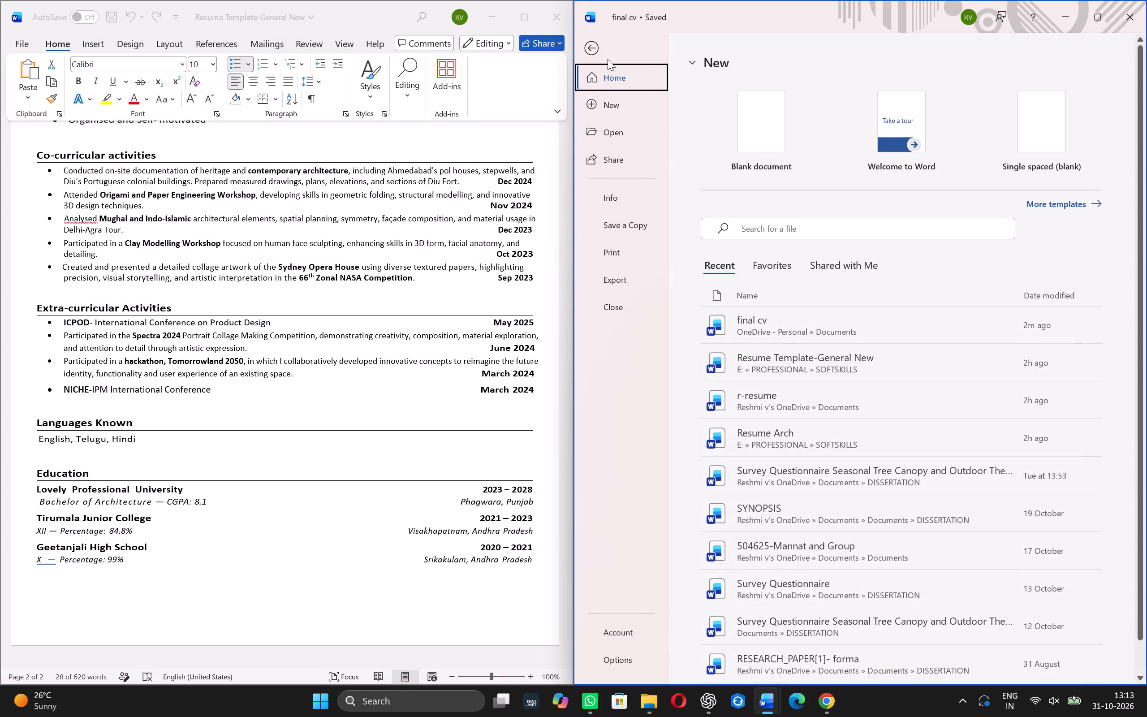
{"action": "left_click", "coordinate": [639, 225]}
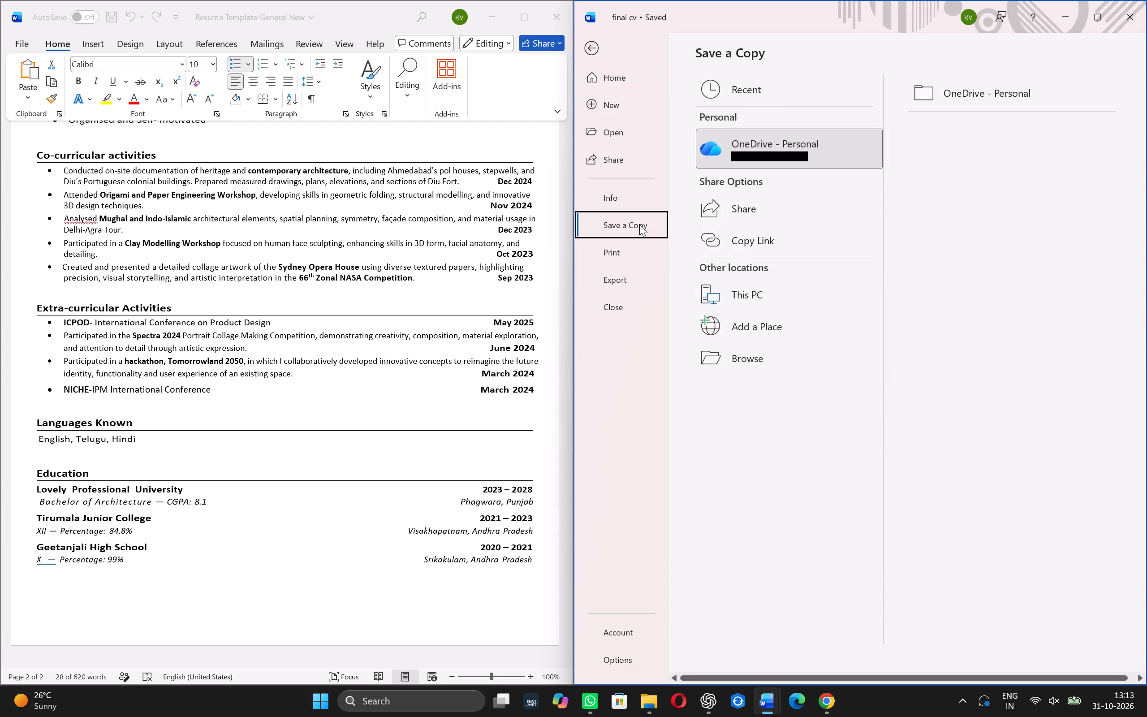
{"action": "left_click", "coordinate": [983, 95]}
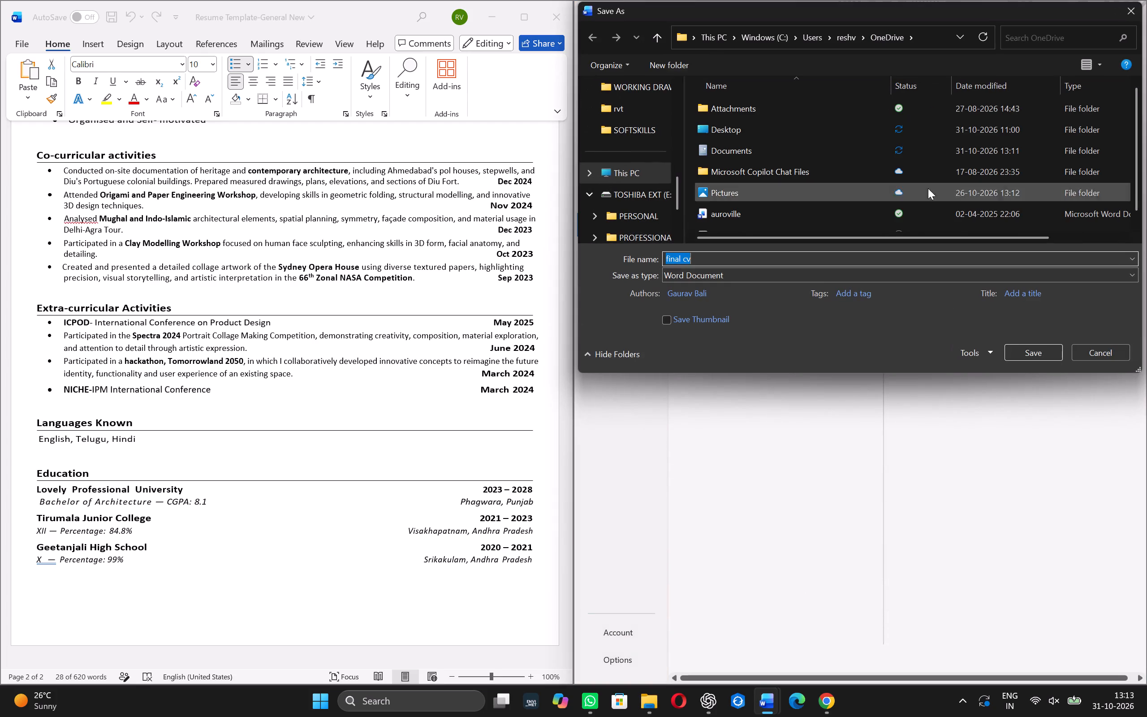
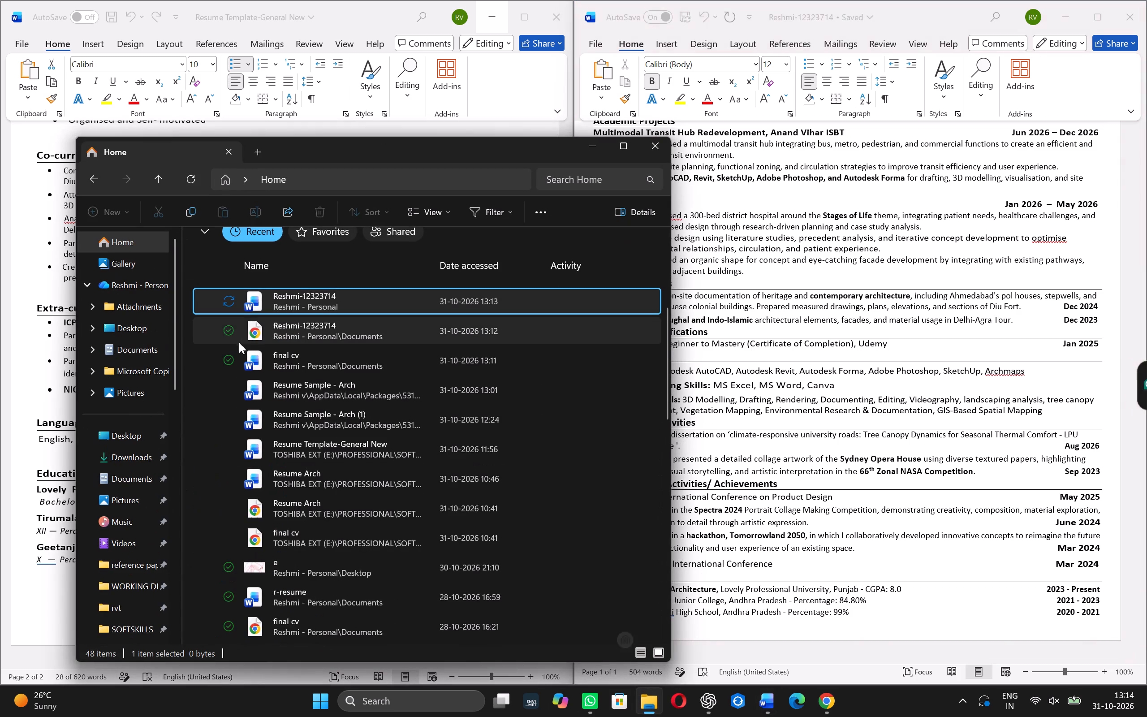
Delete the "final cv" and "r-resume" Word documents from the Documents folder.
{"action": "left_click", "coordinate": [147, 476]}
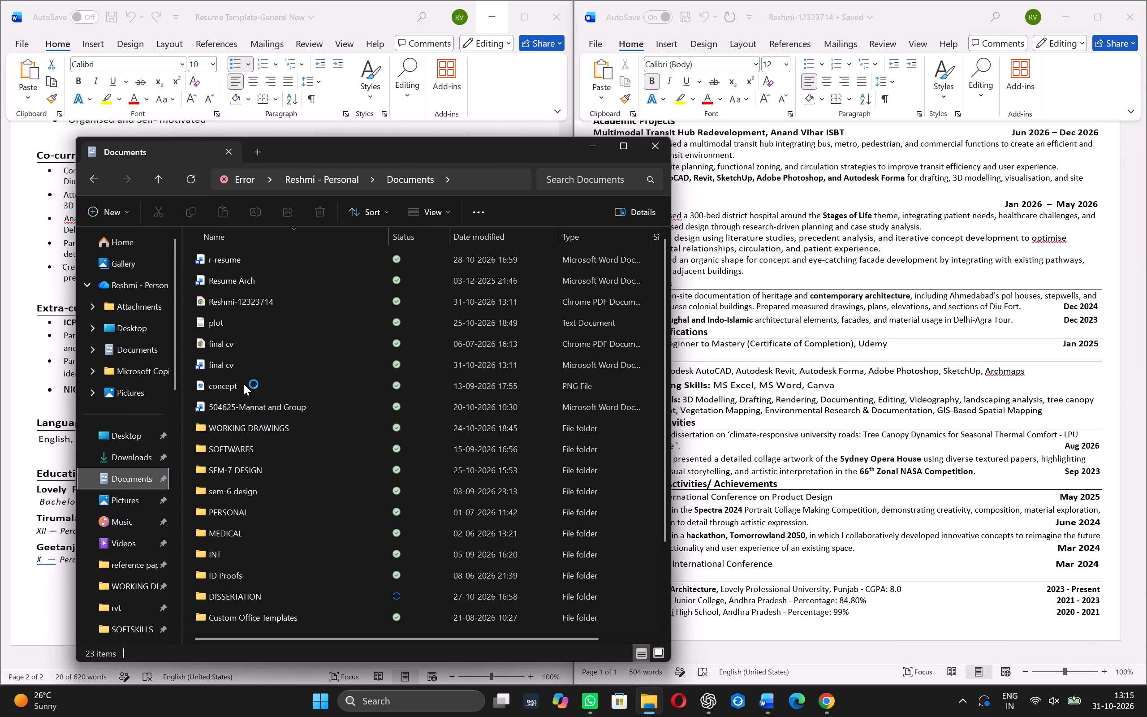
{"action": "left_click", "coordinate": [251, 364]}
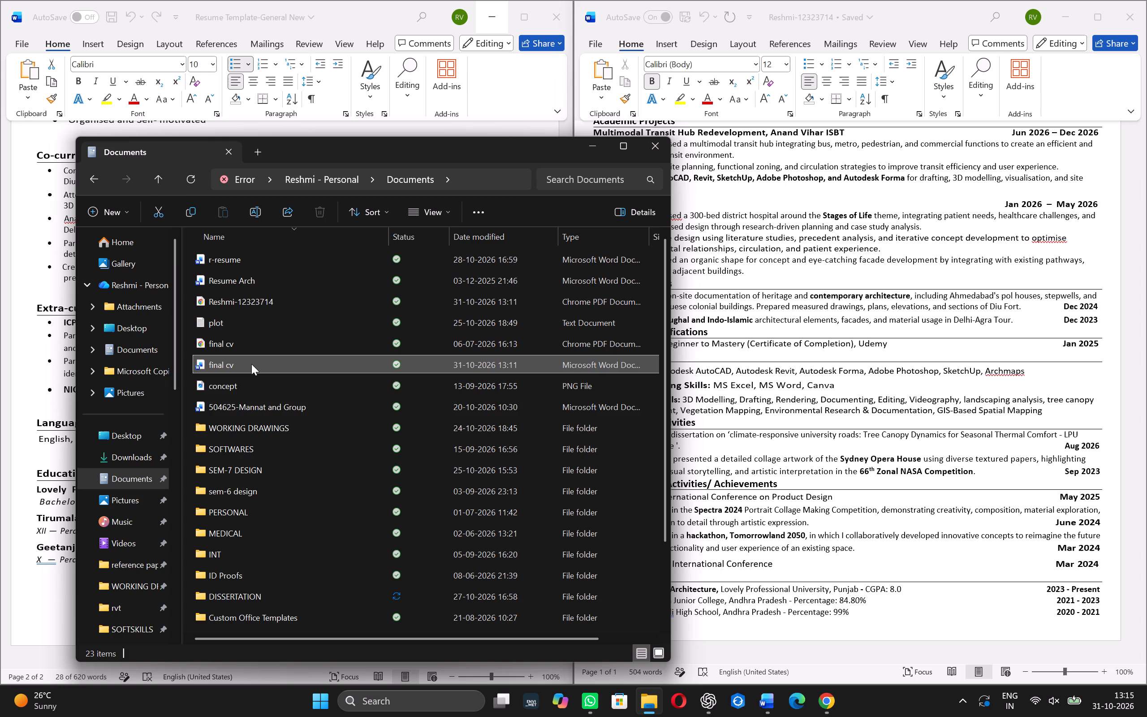
{"action": "left_click", "coordinate": [268, 250]}
{"action": "key", "text": "Delete"}
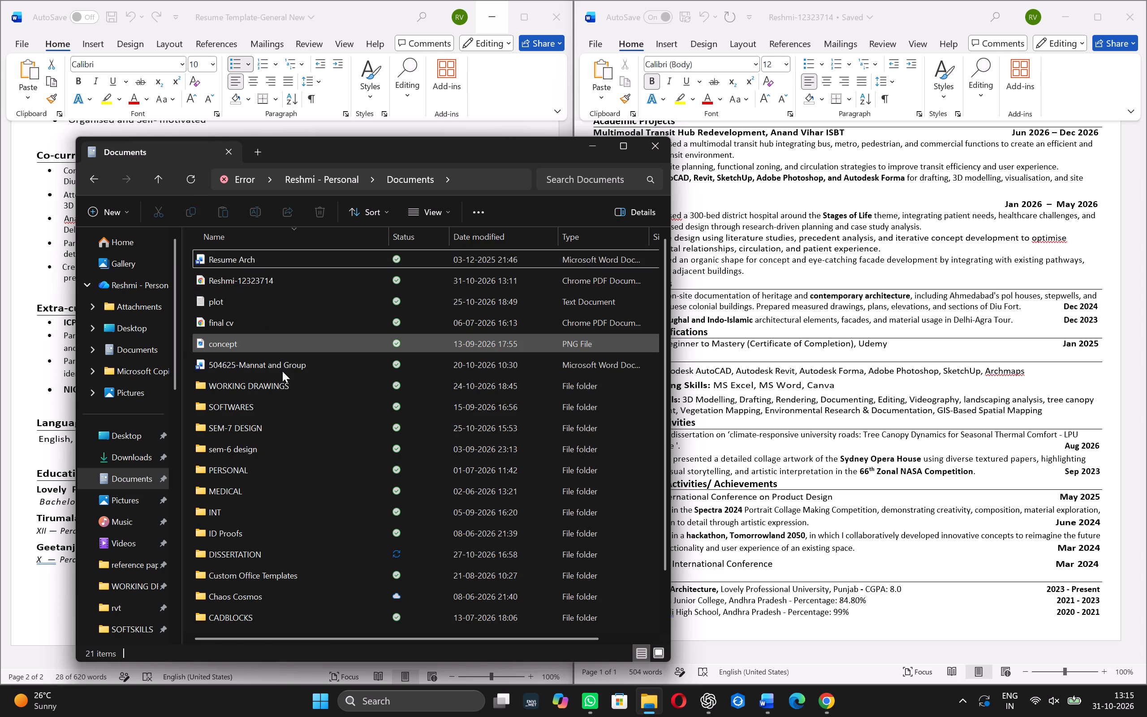
Delete the plot text file from the Documents folder.
{"action": "left_click", "coordinate": [284, 302]}
{"action": "key", "text": "Delete"}
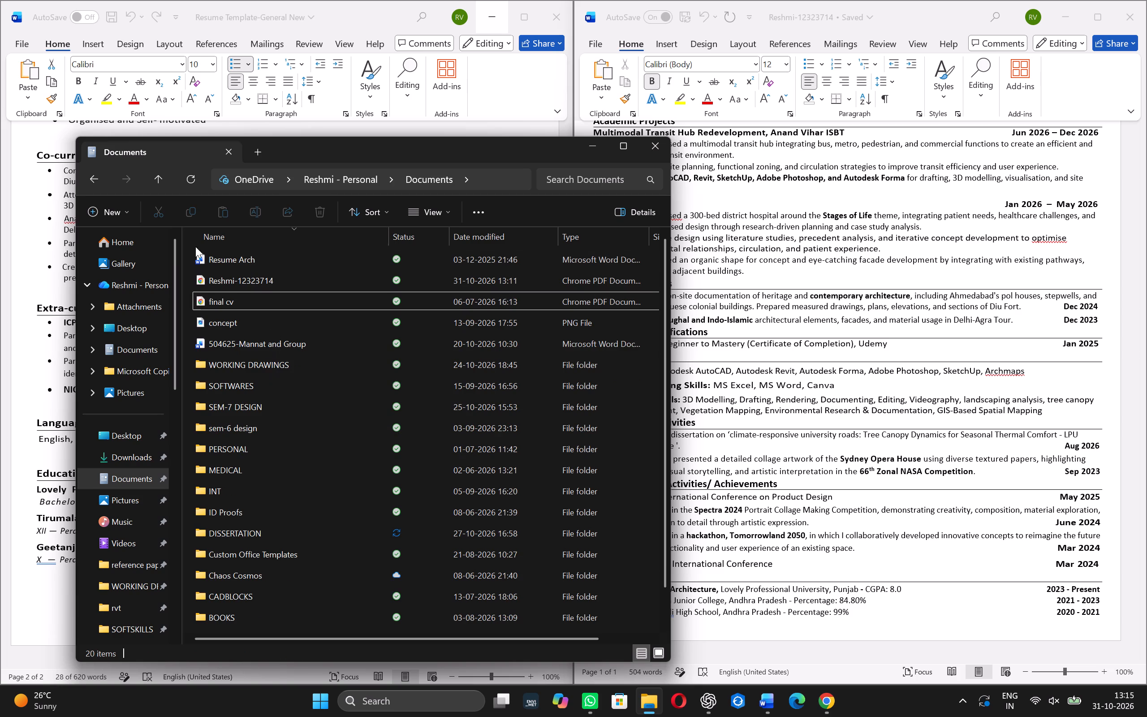
Create a new folder in Documents and name it SOFTSKILLS.
{"action": "left_click", "coordinate": [117, 212]}
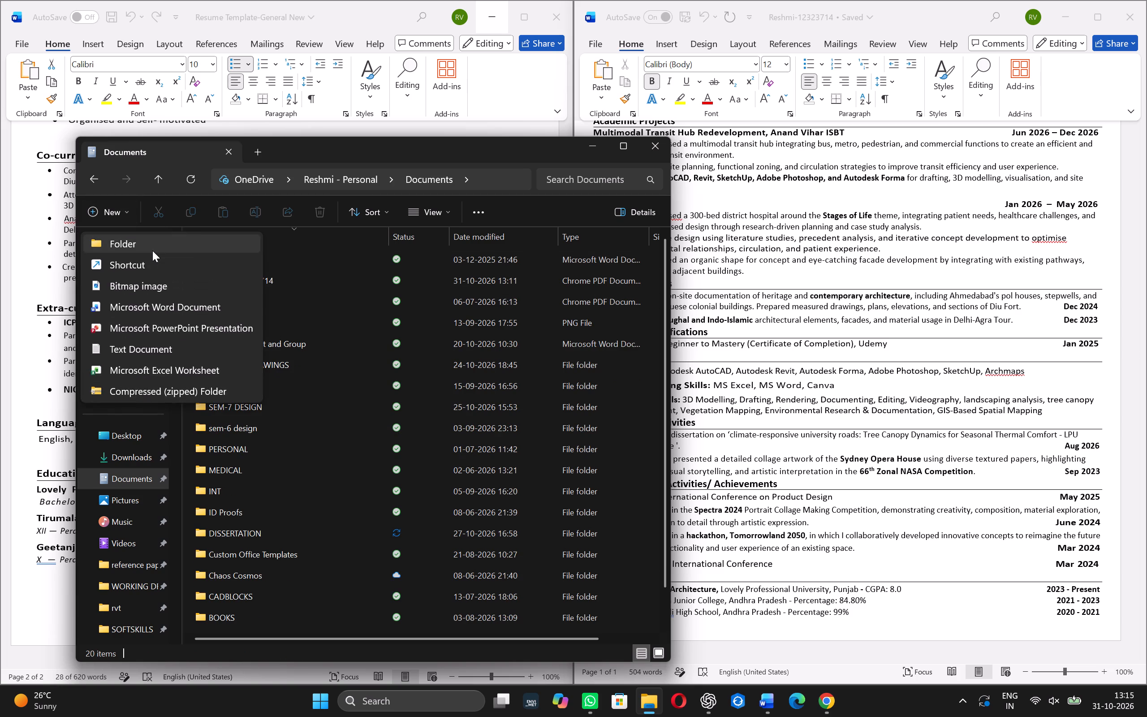
{"action": "left_click", "coordinate": [152, 251]}
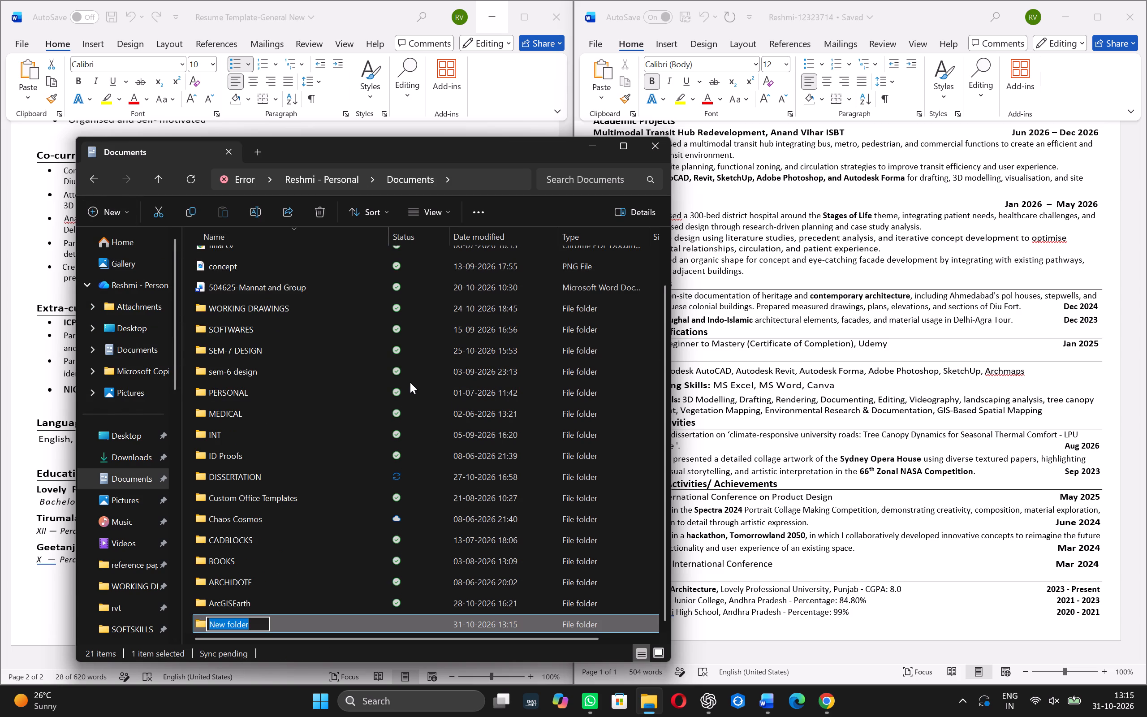
{"action": "scroll", "coordinate": [272, 340], "scroll_direction": "up", "scroll_amount": 10}
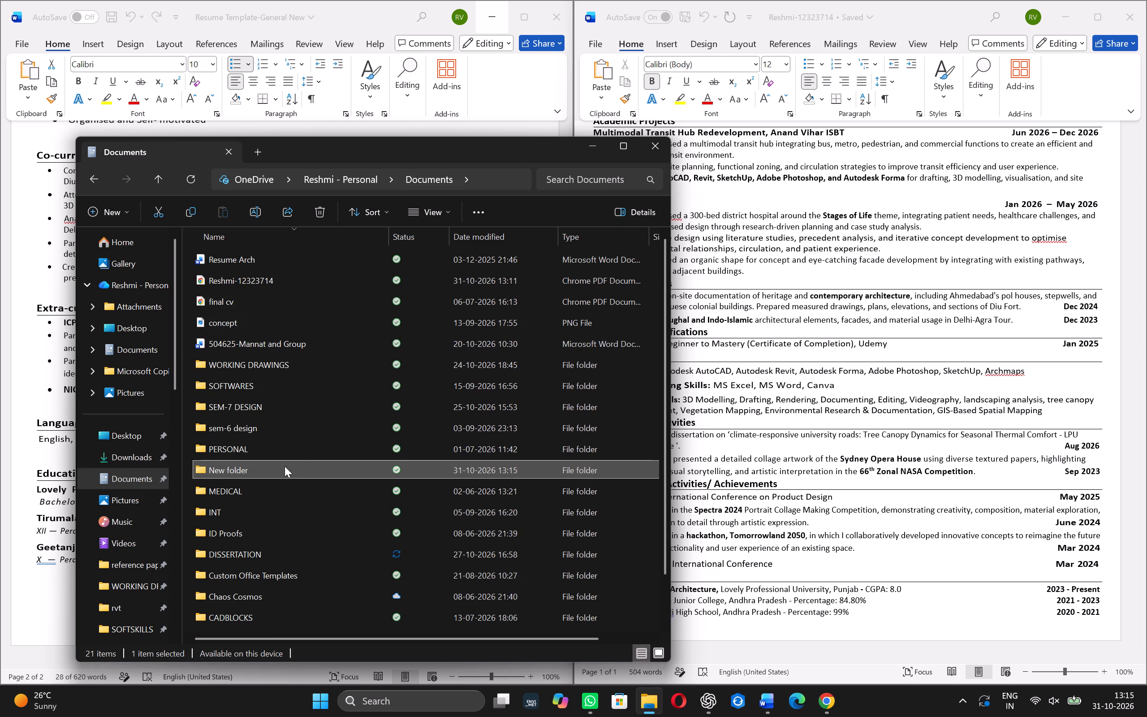
{"action": "left_click", "coordinate": [248, 471]}
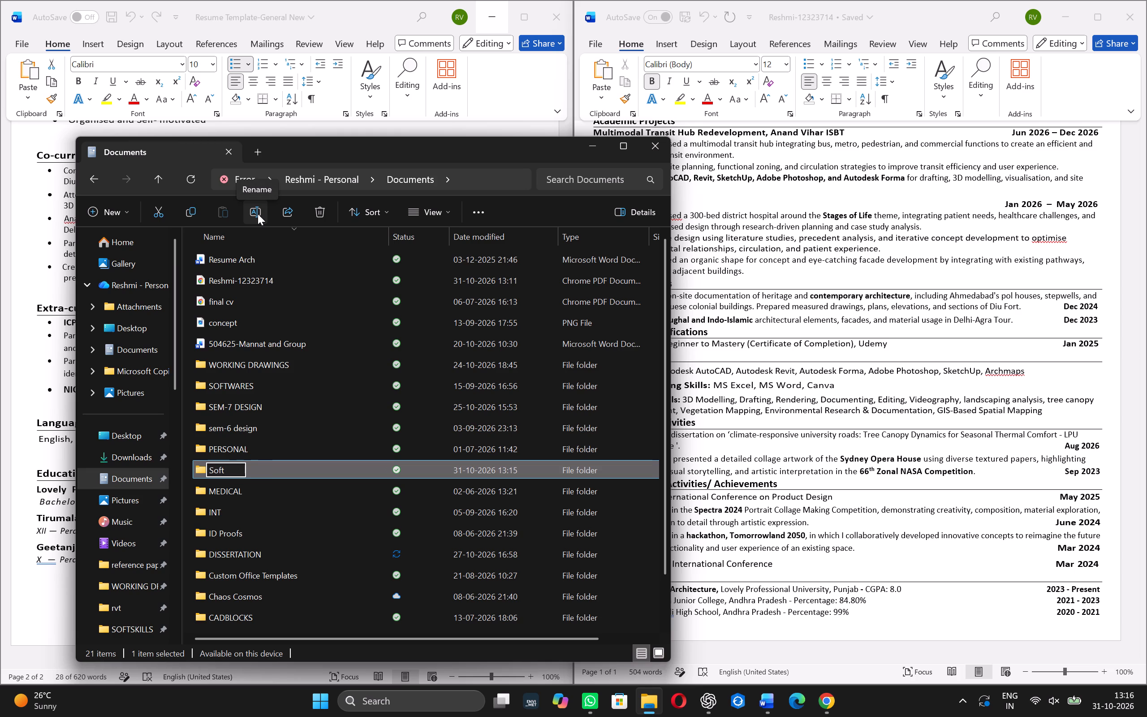
{"action": "key", "text": "BackSpace"}
{"action": "key", "text": "BackSpace"}
{"action": "key", "text": "BackSpace"}
{"action": "type", "text": "OFTSKILLS"}
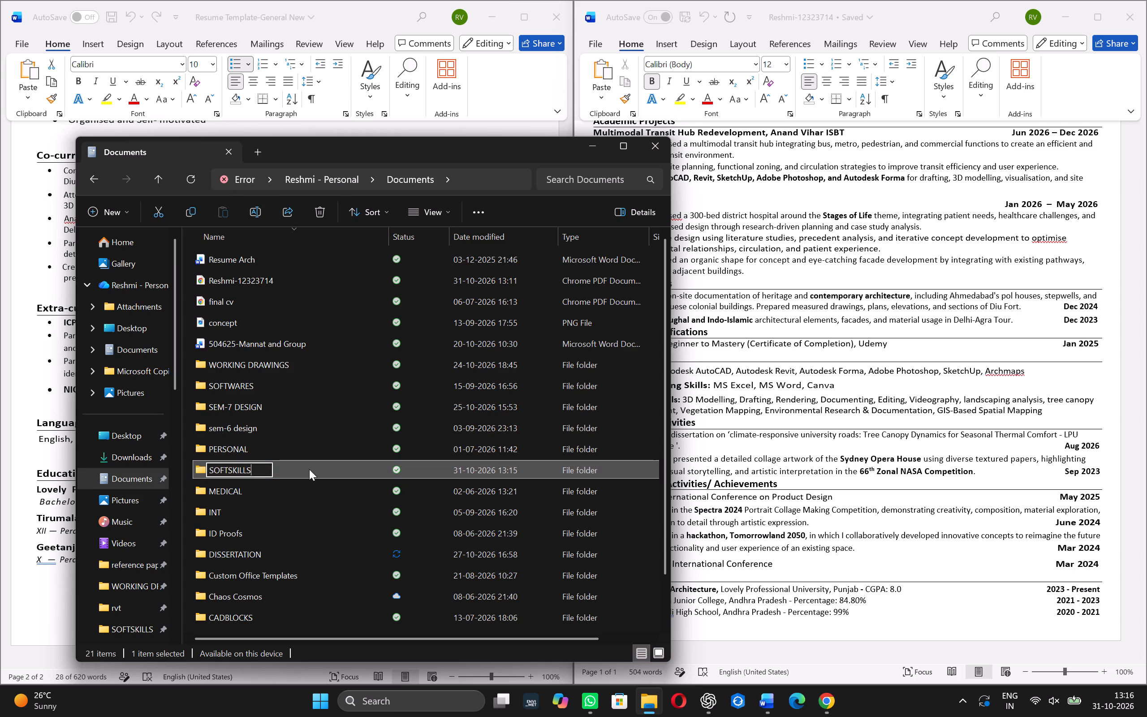
{"action": "left_click", "coordinate": [309, 469]}
{"action": "double_click", "coordinate": [309, 469]}
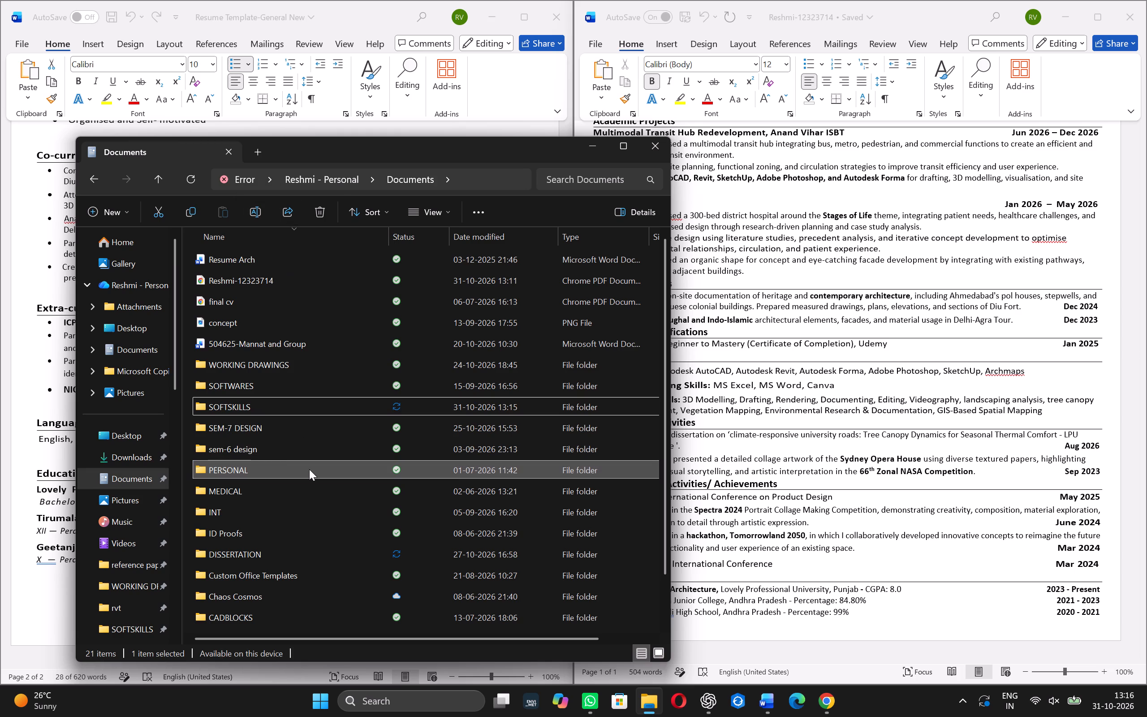
Move the Resume Arch document, the final cv PDF and the PDF named with the candidate's name and ID into SOFTSKILLS using TeraCopy.
{"action": "scroll", "coordinate": [292, 402], "scroll_direction": "up", "scroll_amount": 4}
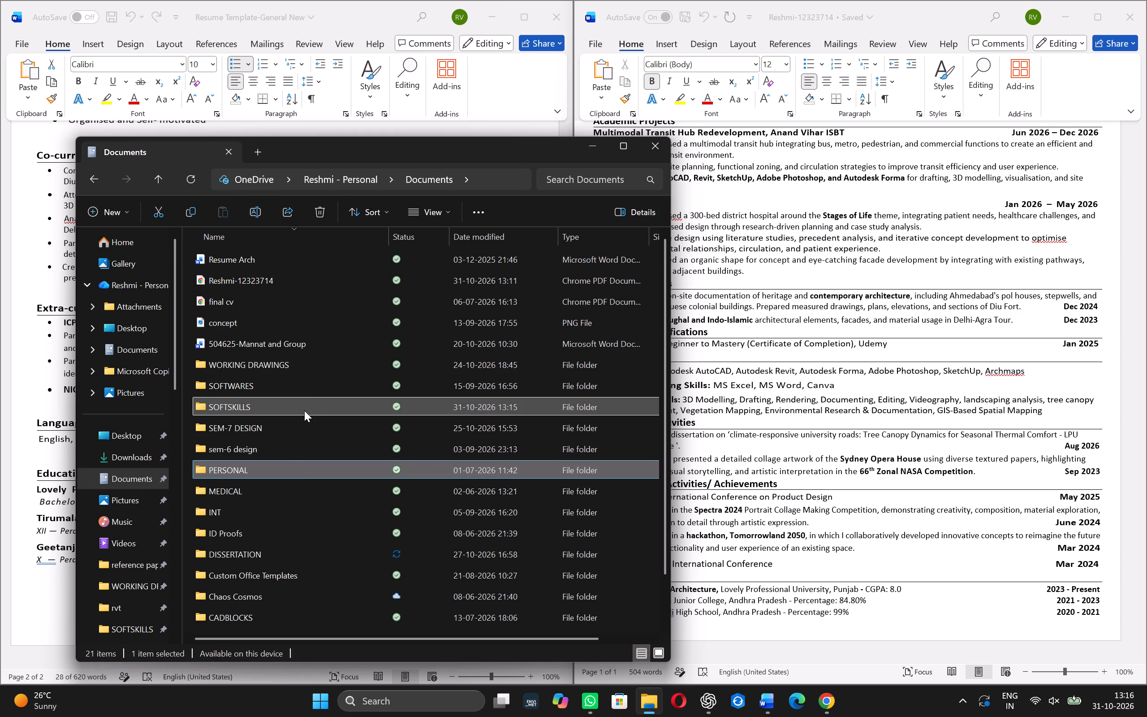
{"action": "scroll", "coordinate": [252, 436], "scroll_direction": "up", "scroll_amount": 2}
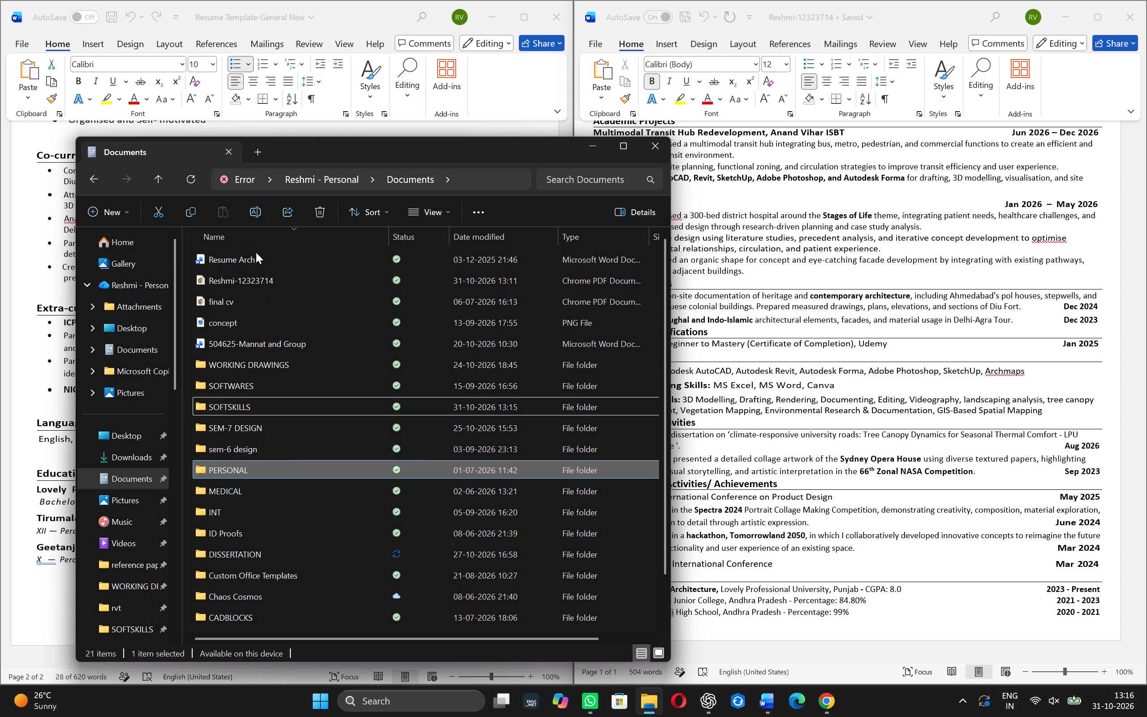
{"action": "left_click", "coordinate": [256, 252]}
{"action": "left_click", "coordinate": [263, 277], "text": "ctrl"}
{"action": "left_click", "coordinate": [243, 294], "text": "ctrl"}
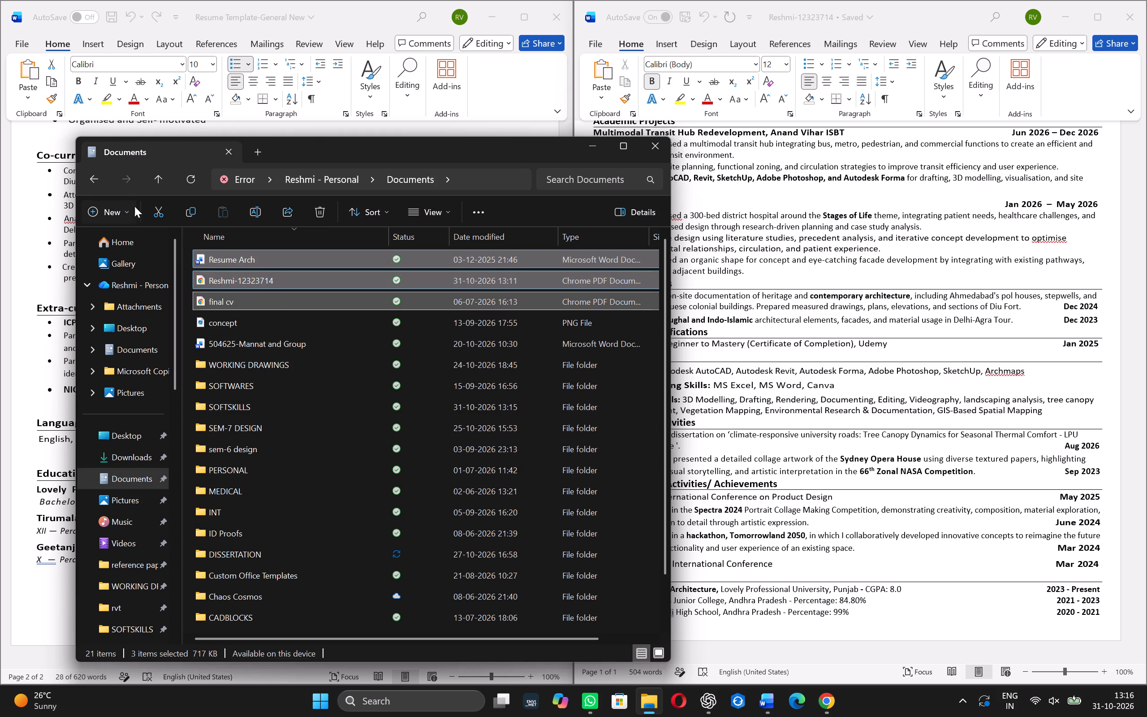
{"action": "left_click", "coordinate": [155, 210]}
{"action": "double_click", "coordinate": [271, 402]}
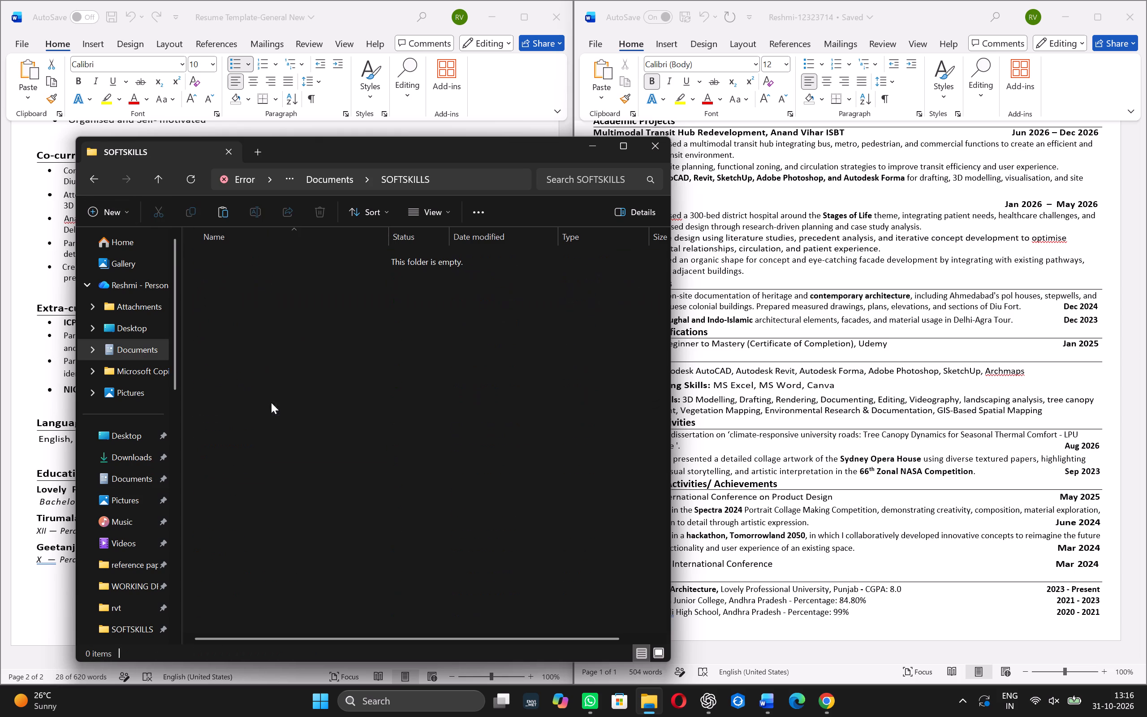
{"action": "left_click", "coordinate": [225, 204]}
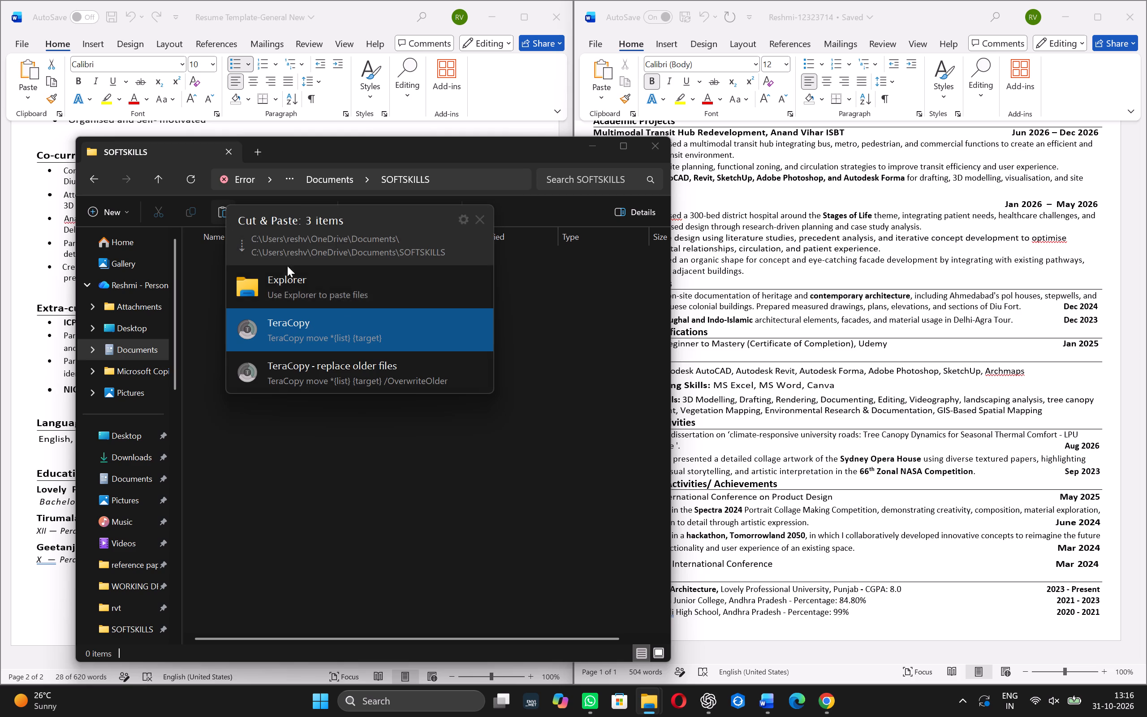
{"action": "left_click", "coordinate": [350, 336]}
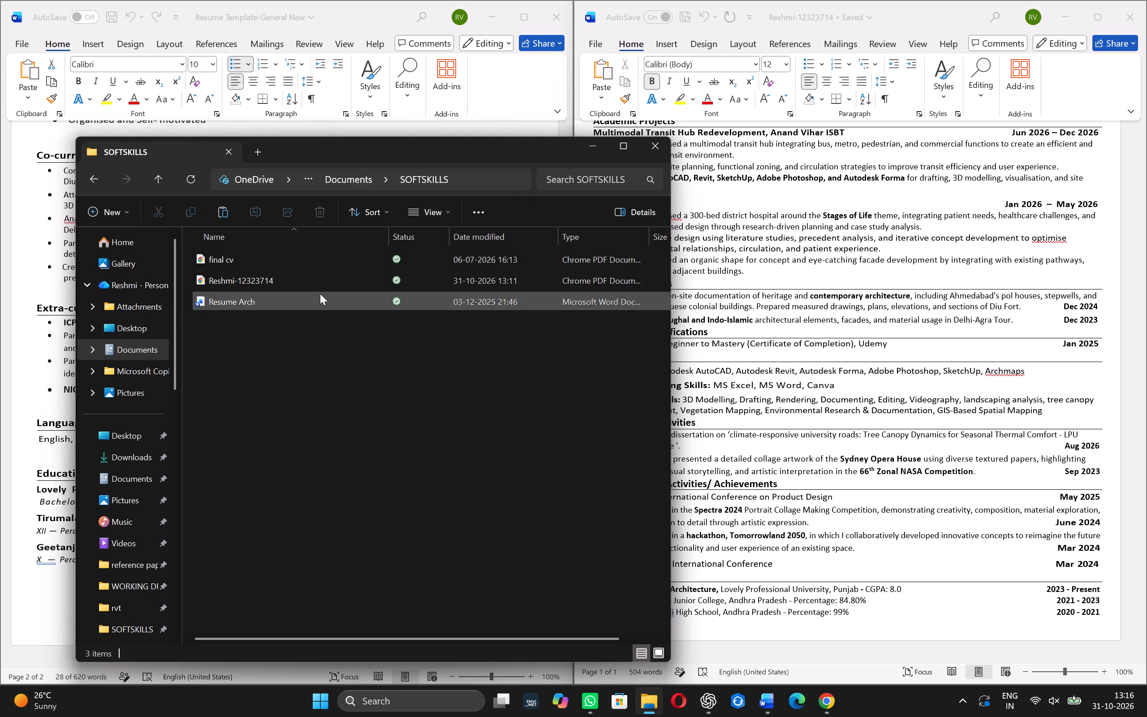
Preview the concept PNG in Documents, delete it, and minimise the file window to return to the resumes in Word.
{"action": "left_click", "coordinate": [95, 174]}
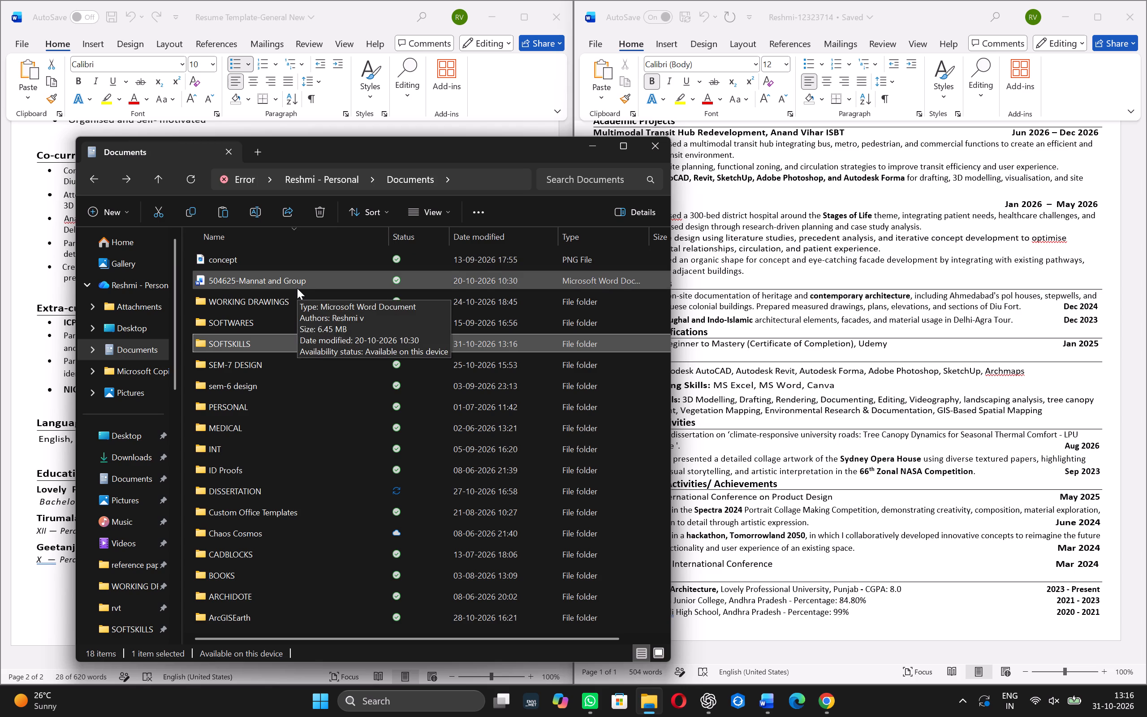
{"action": "double_click", "coordinate": [298, 262]}
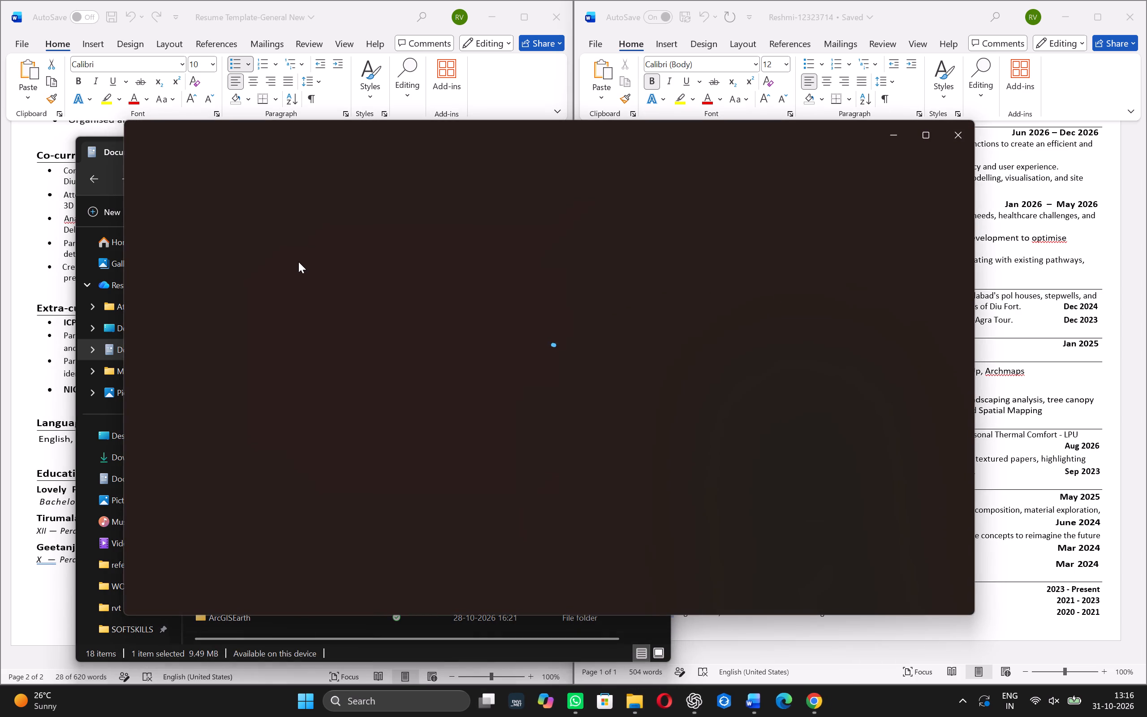
{"action": "left_click", "coordinate": [952, 135]}
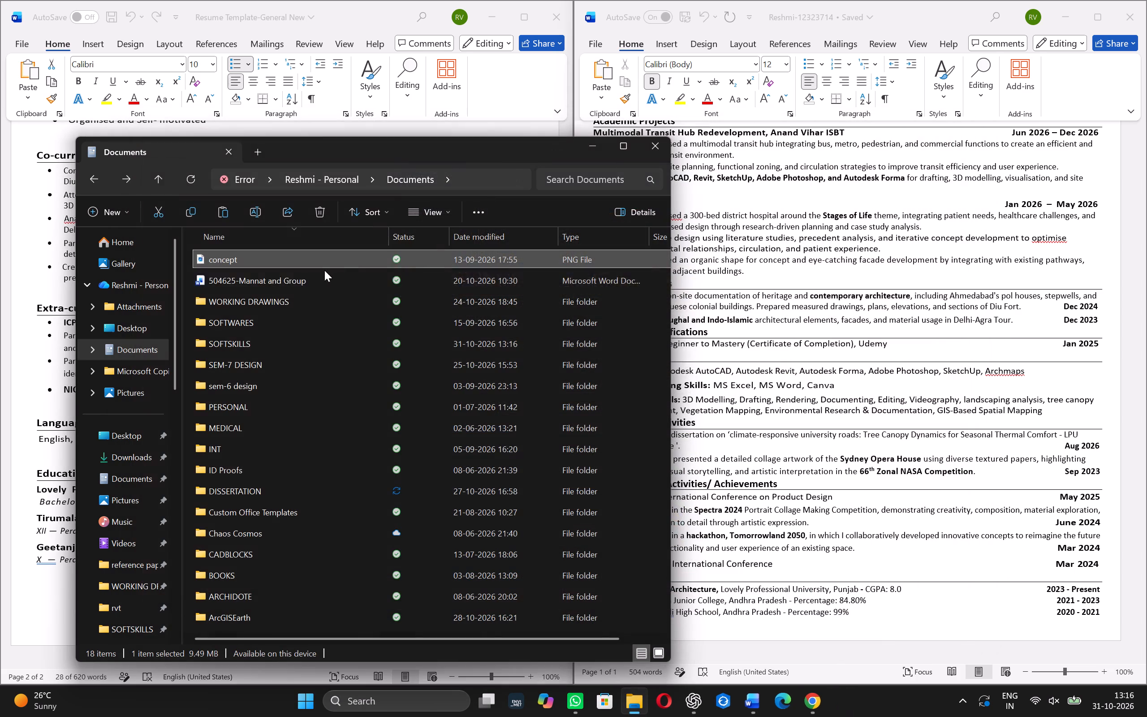
{"action": "key", "text": "Delete"}
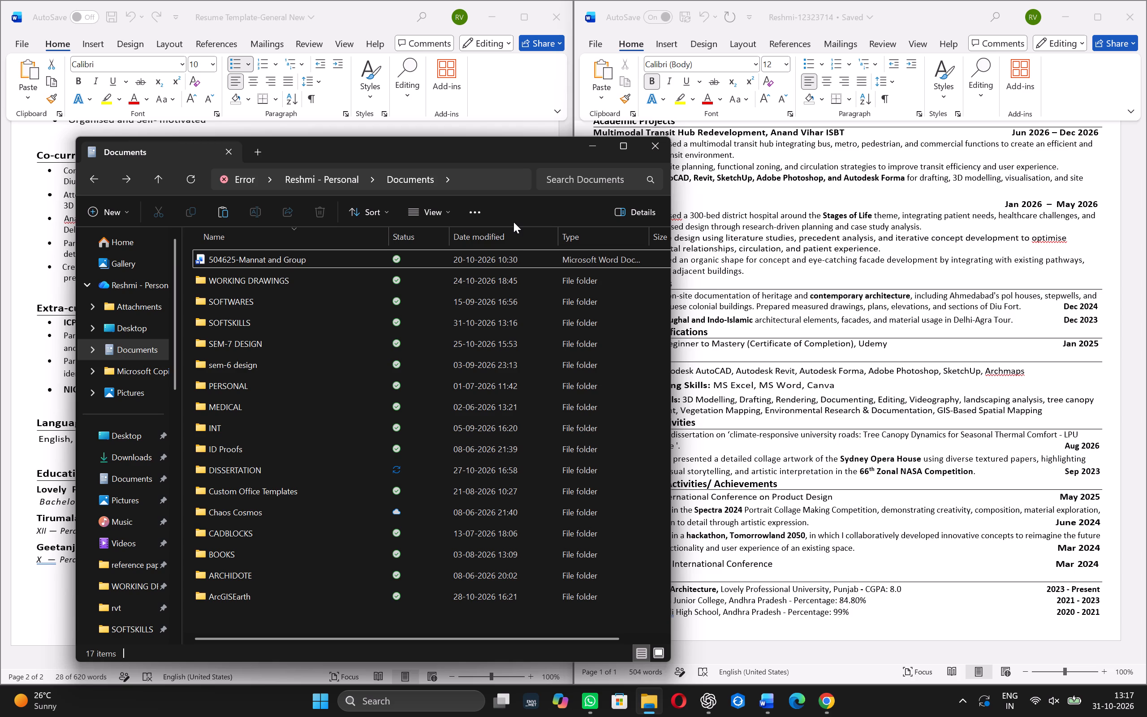
{"action": "left_click", "coordinate": [586, 142]}
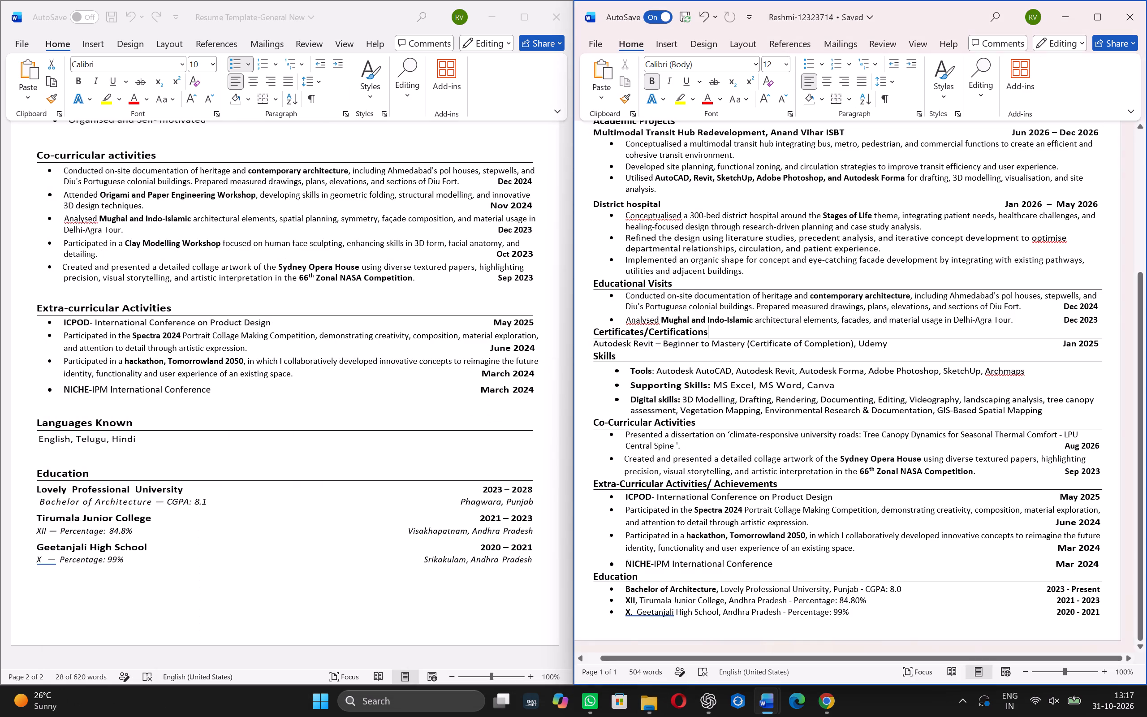
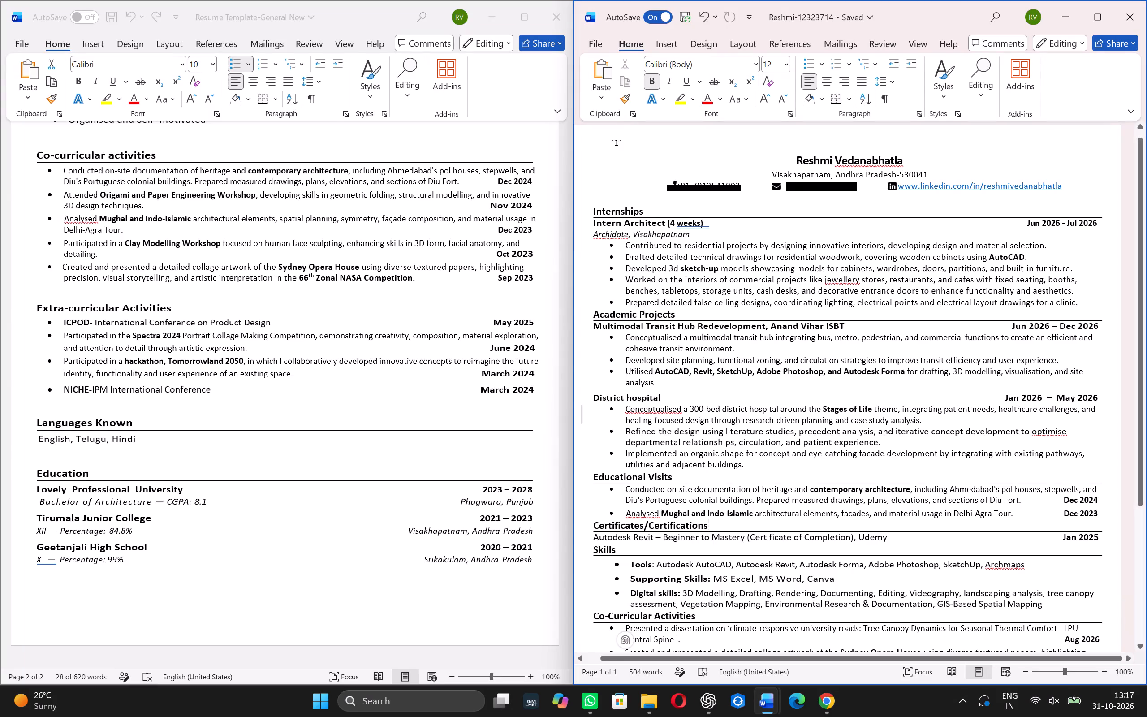
Read through the architecture resume from the header down to the Education section.
{"action": "scroll", "coordinate": [716, 414], "scroll_direction": "down", "scroll_amount": 3}
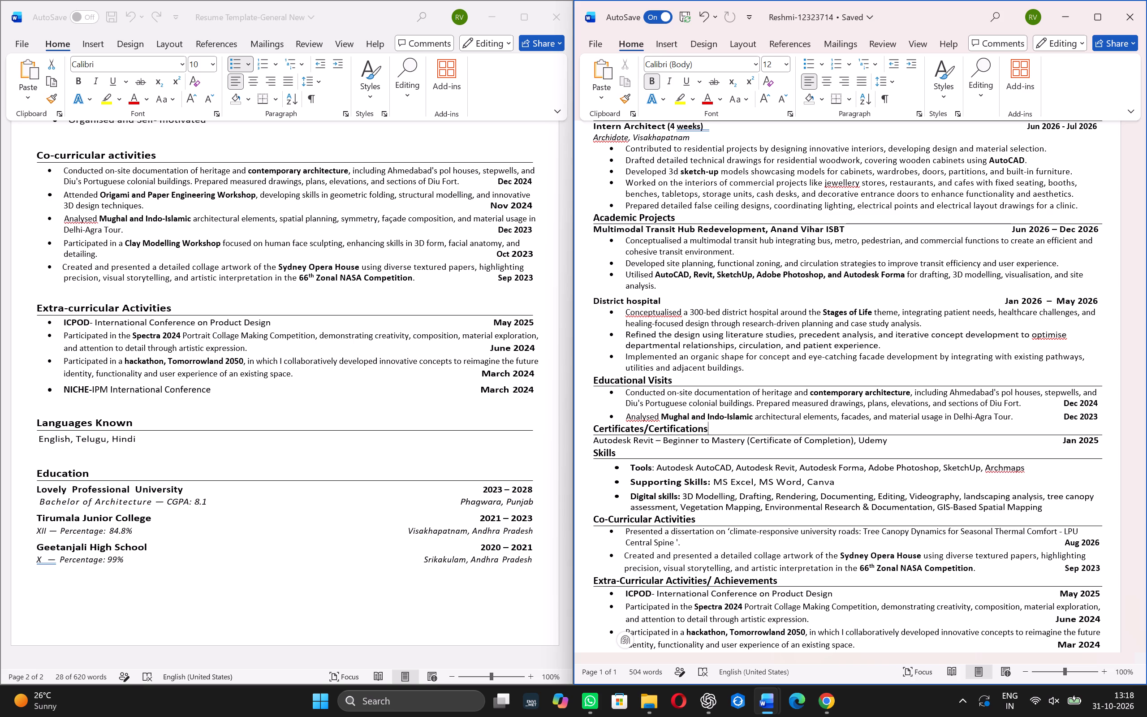
{"action": "scroll", "coordinate": [835, 353], "scroll_direction": "down", "scroll_amount": 3}
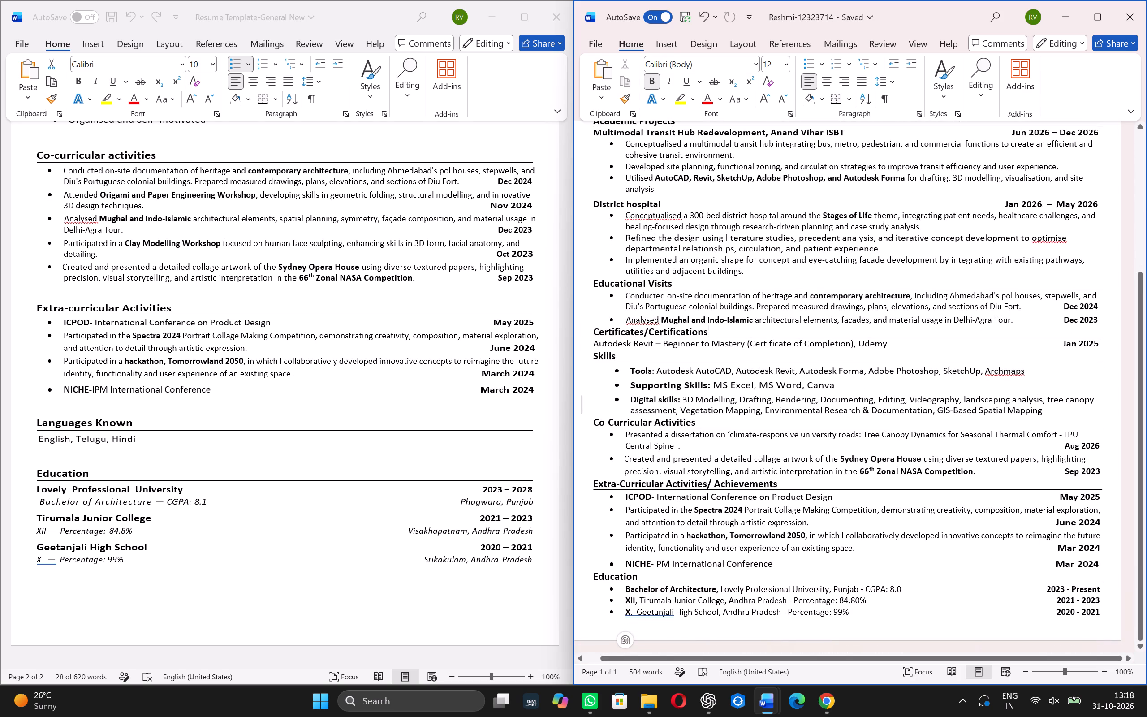
{"action": "scroll", "coordinate": [834, 400], "scroll_direction": "down", "scroll_amount": 2}
{"action": "scroll", "coordinate": [809, 500], "scroll_direction": "down", "scroll_amount": 2}
{"action": "scroll", "coordinate": [1032, 594], "scroll_direction": "up", "scroll_amount": 8}
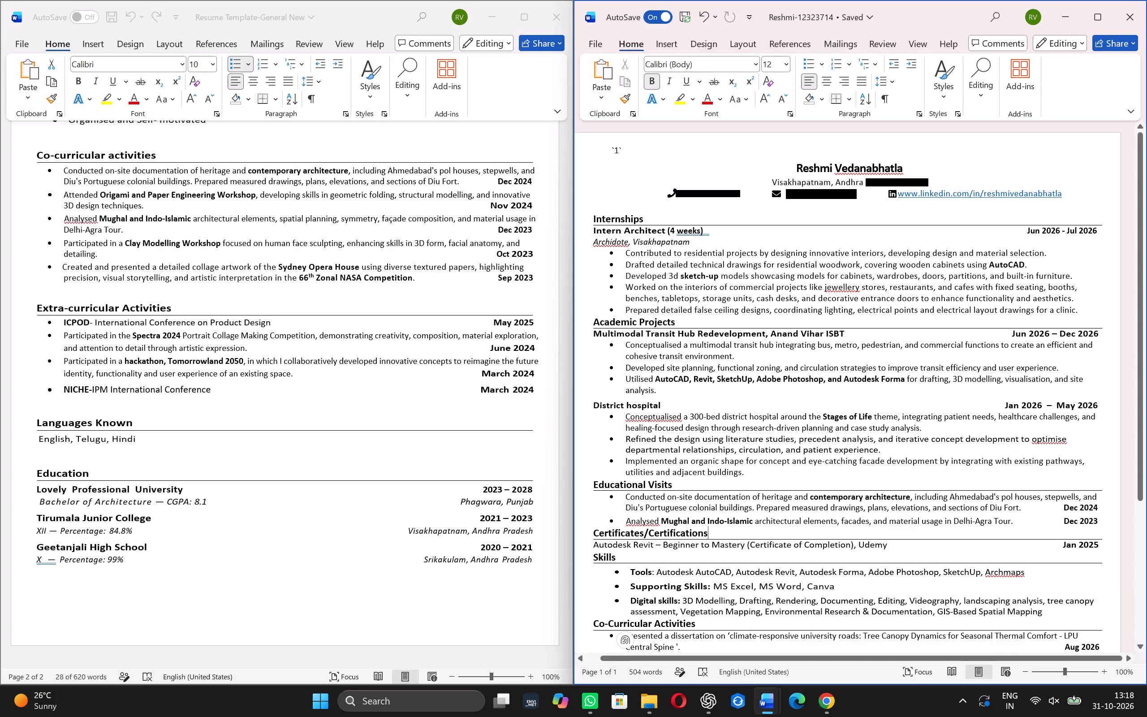
Correct the Intern Architect dates to read Jun 2025 - Jul 2025.
{"action": "left_click", "coordinate": [1059, 229]}
{"action": "key", "text": "BackSpace"}
{"action": "key", "text": "5"}
{"action": "left_click", "coordinate": [1097, 233]}
{"action": "key", "text": "BackSpace"}
{"action": "key", "text": "5"}
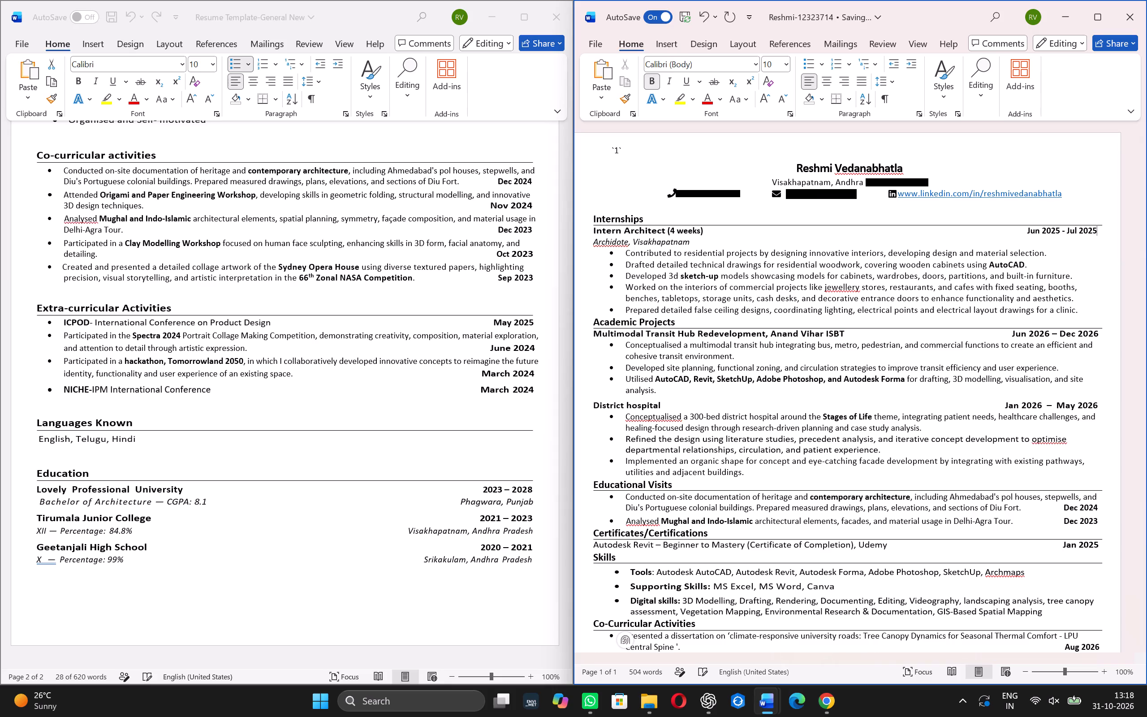
Remove the space before the dash in the District hospital dates and add spaces ahead of them to realign with the dates above.
{"action": "left_click", "coordinate": [1046, 406]}
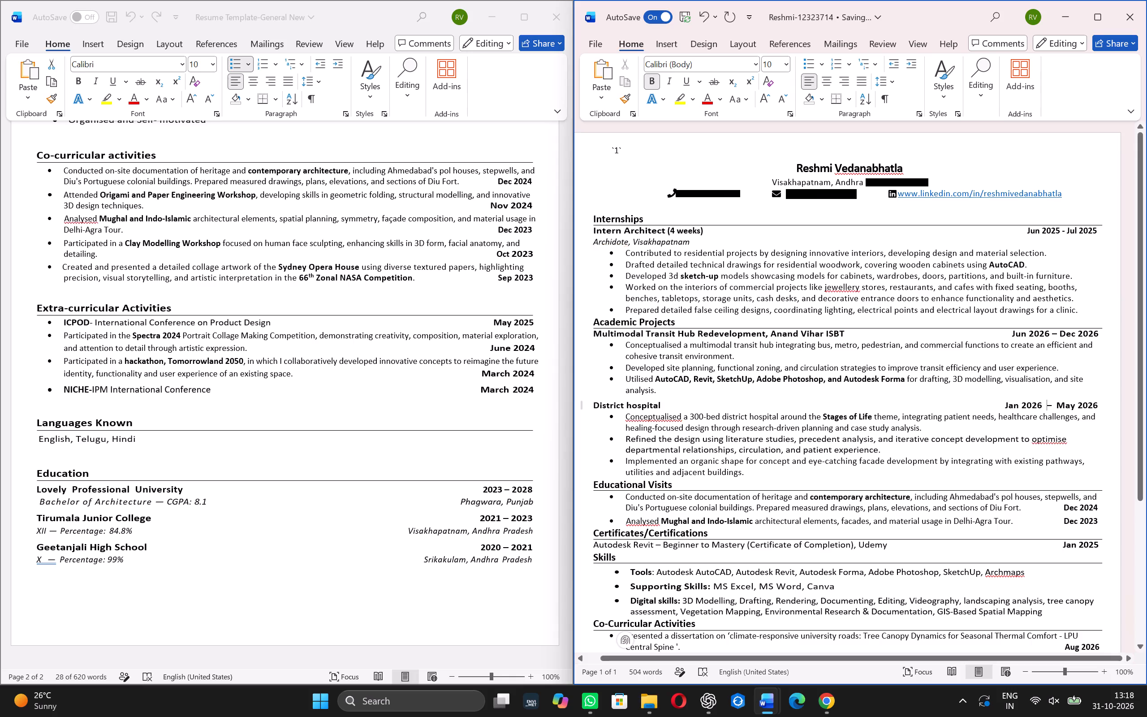
{"action": "key", "text": "BackSpace"}
{"action": "left_click", "coordinate": [997, 406]}
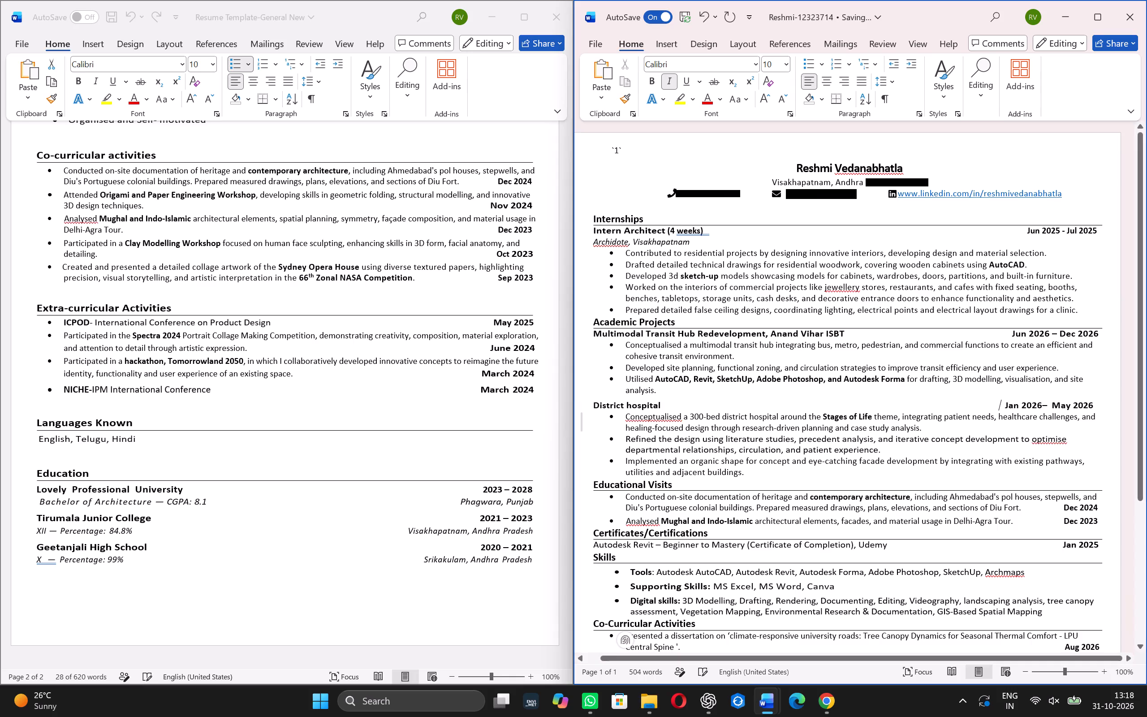
{"action": "key", "text": "space"}
{"action": "key", "text": "space"}
{"action": "key", "text": "space"}
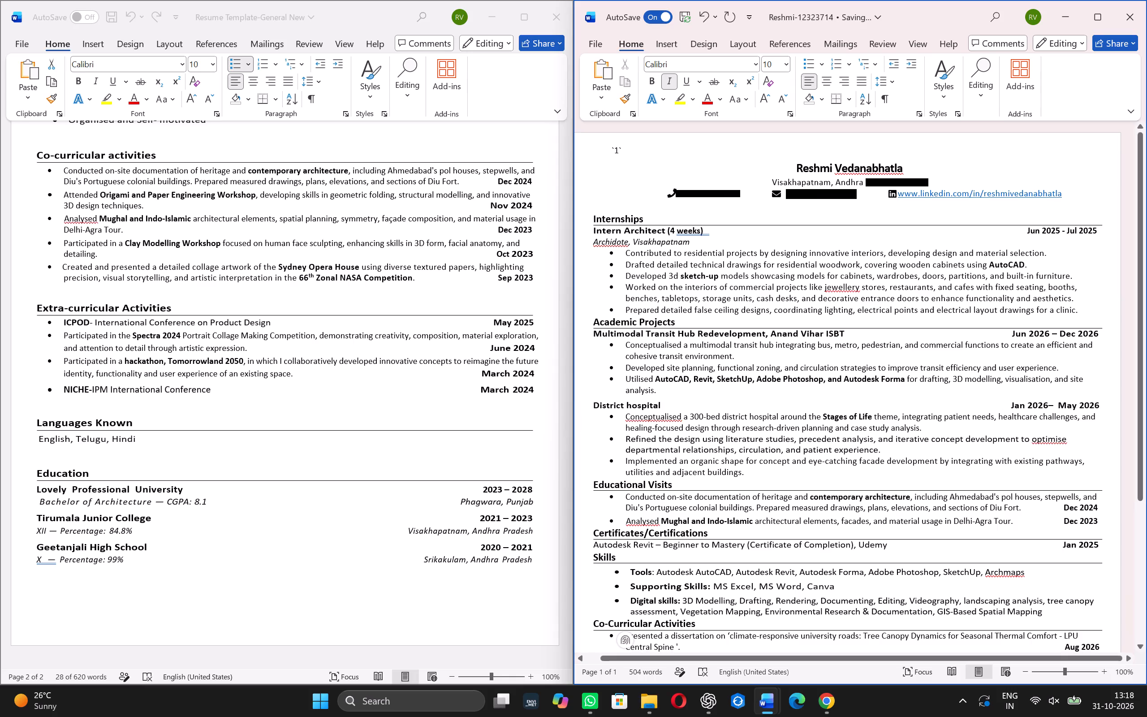
Check the formatting and alignment of the dates for the internship, the Multimodal Transit Hub project and the District hospital project.
{"action": "left_click", "coordinate": [1022, 335]}
{"action": "left_click", "coordinate": [1057, 230]}
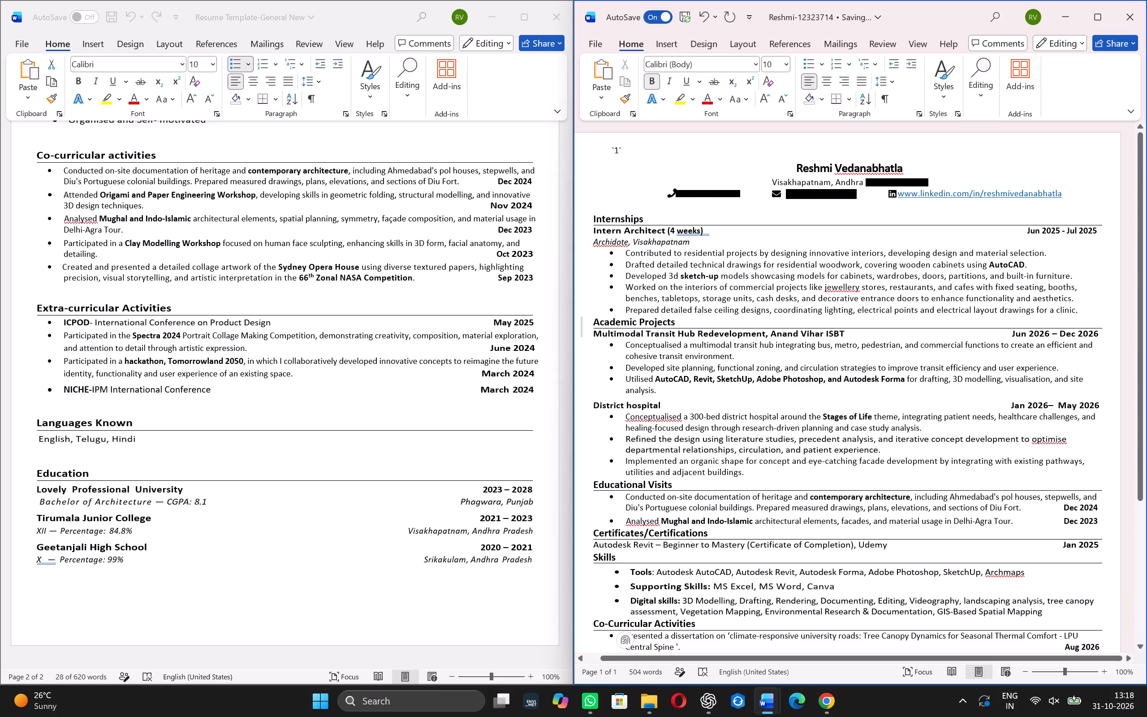
{"action": "left_click_drag", "start_coordinate": [1103, 230], "coordinate": [1087, 232]}
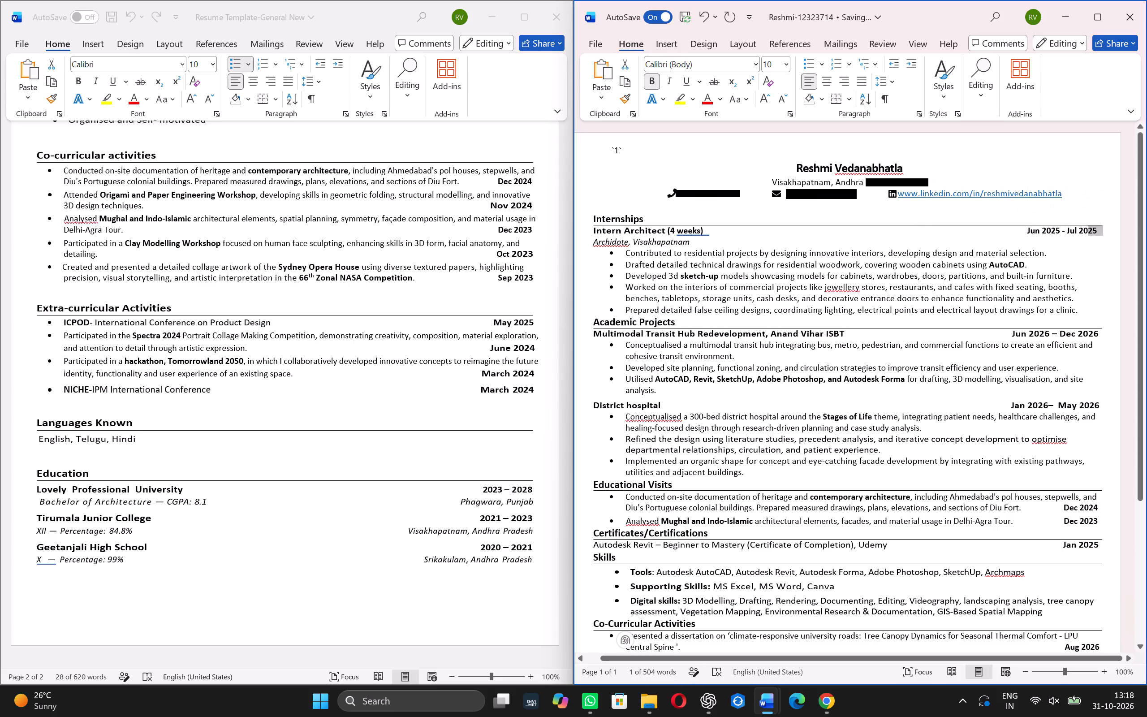
{"action": "left_click", "coordinate": [1125, 309]}
{"action": "left_click_drag", "start_coordinate": [1103, 334], "coordinate": [1031, 326]}
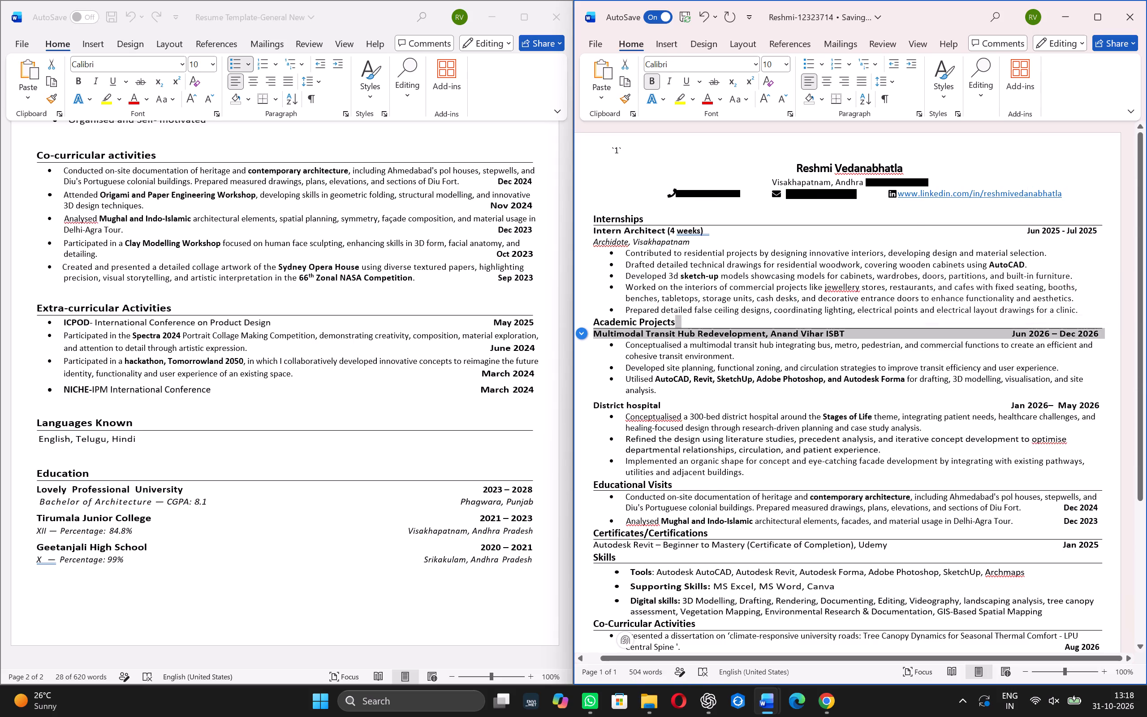
{"action": "left_click", "coordinate": [1125, 394]}
{"action": "left_click_drag", "start_coordinate": [1098, 407], "coordinate": [1089, 401]}
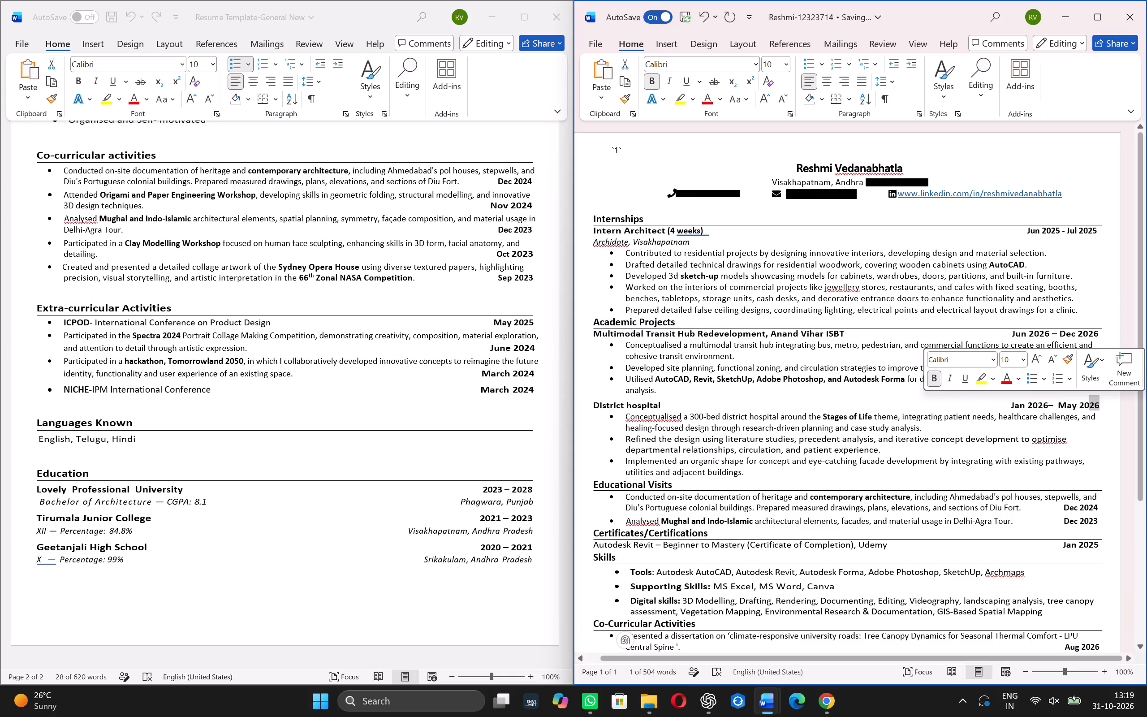
{"action": "left_click", "coordinate": [1127, 426]}
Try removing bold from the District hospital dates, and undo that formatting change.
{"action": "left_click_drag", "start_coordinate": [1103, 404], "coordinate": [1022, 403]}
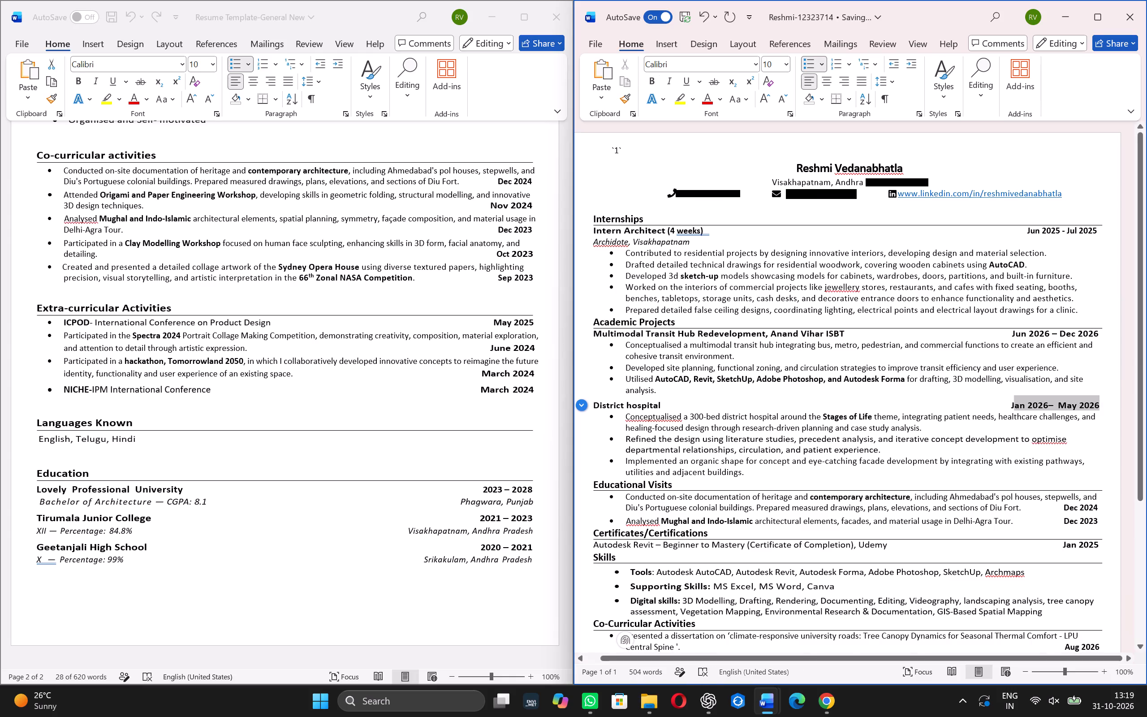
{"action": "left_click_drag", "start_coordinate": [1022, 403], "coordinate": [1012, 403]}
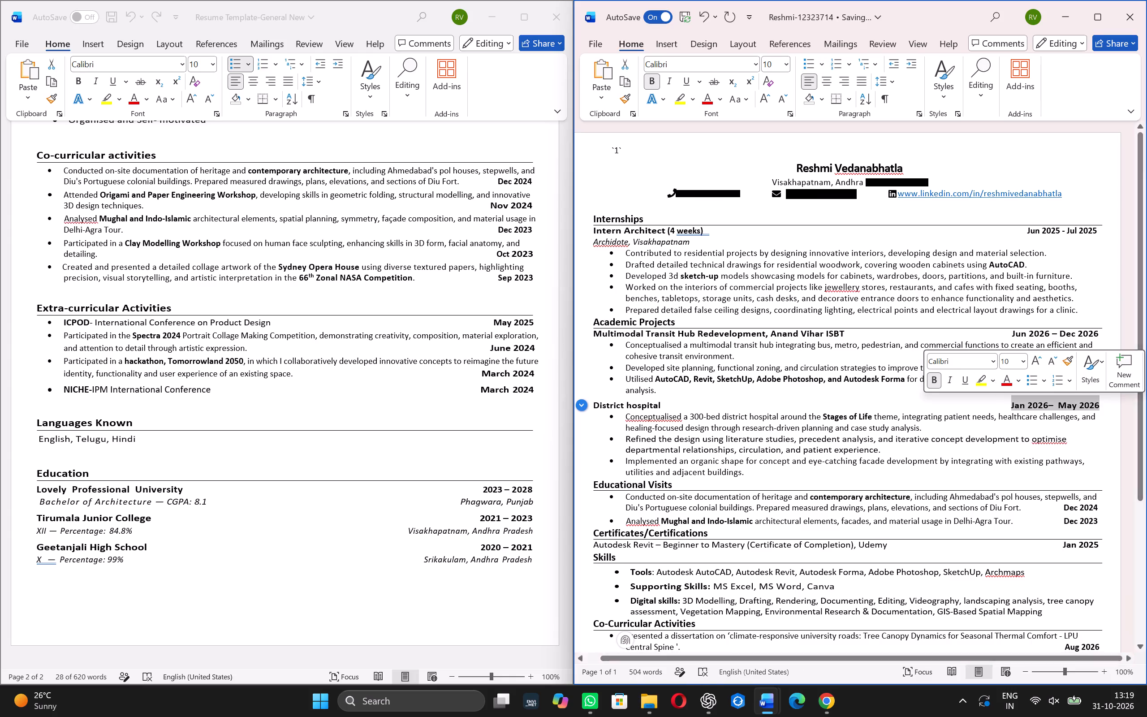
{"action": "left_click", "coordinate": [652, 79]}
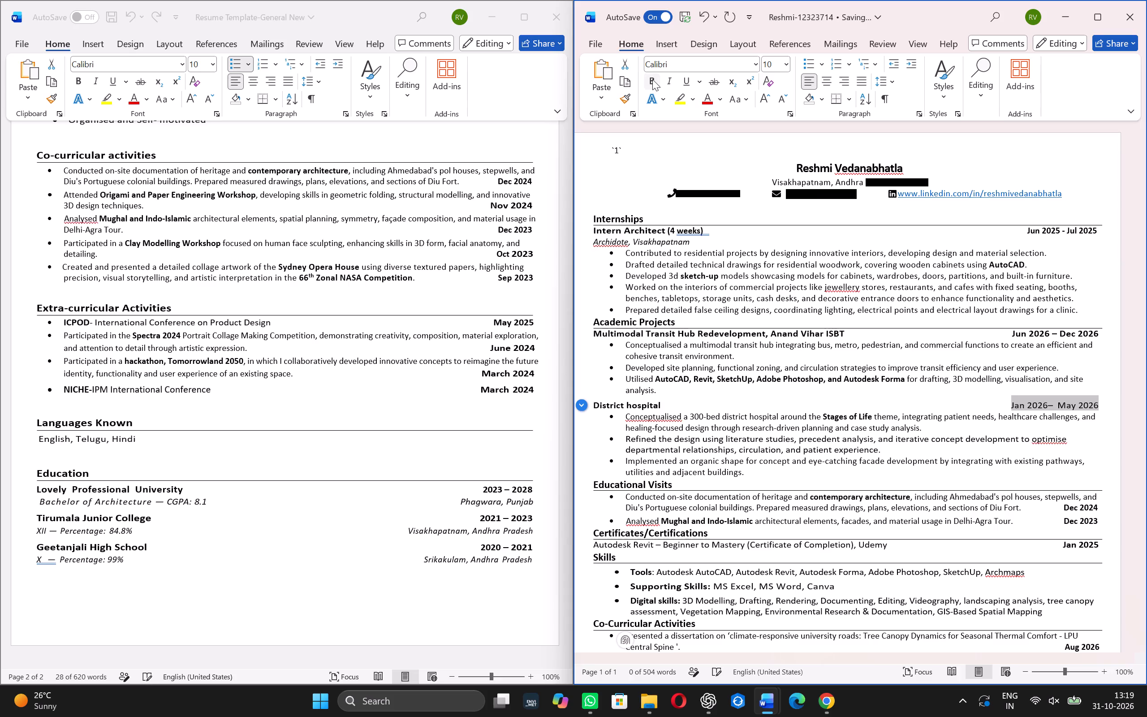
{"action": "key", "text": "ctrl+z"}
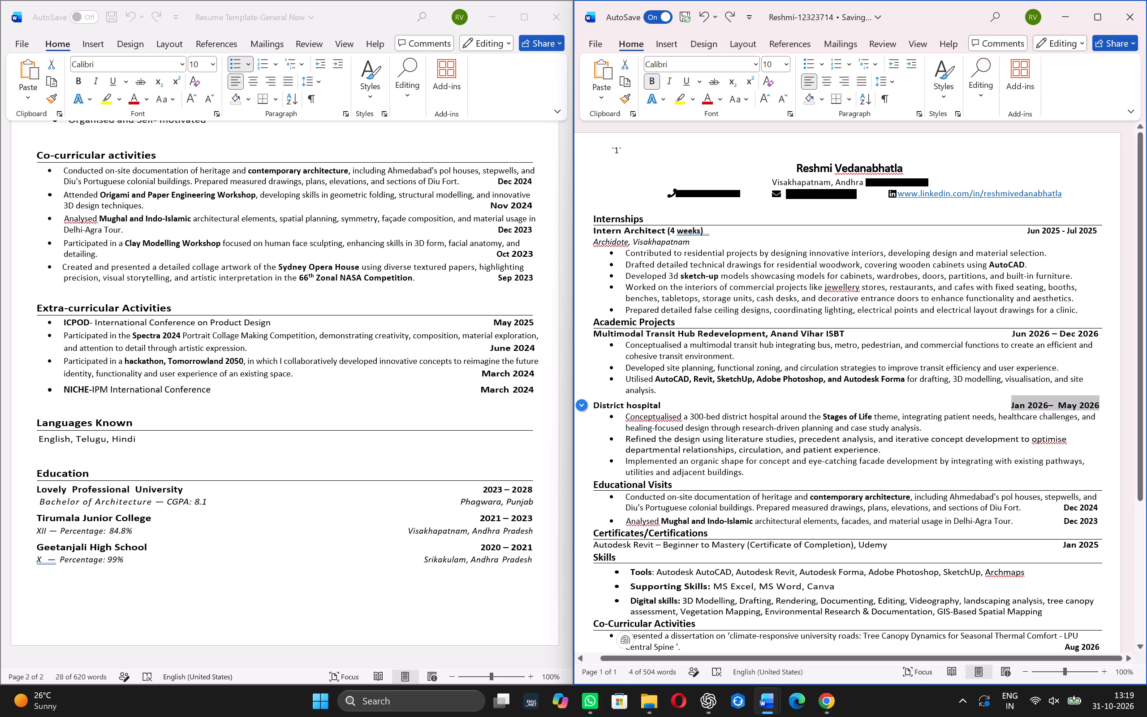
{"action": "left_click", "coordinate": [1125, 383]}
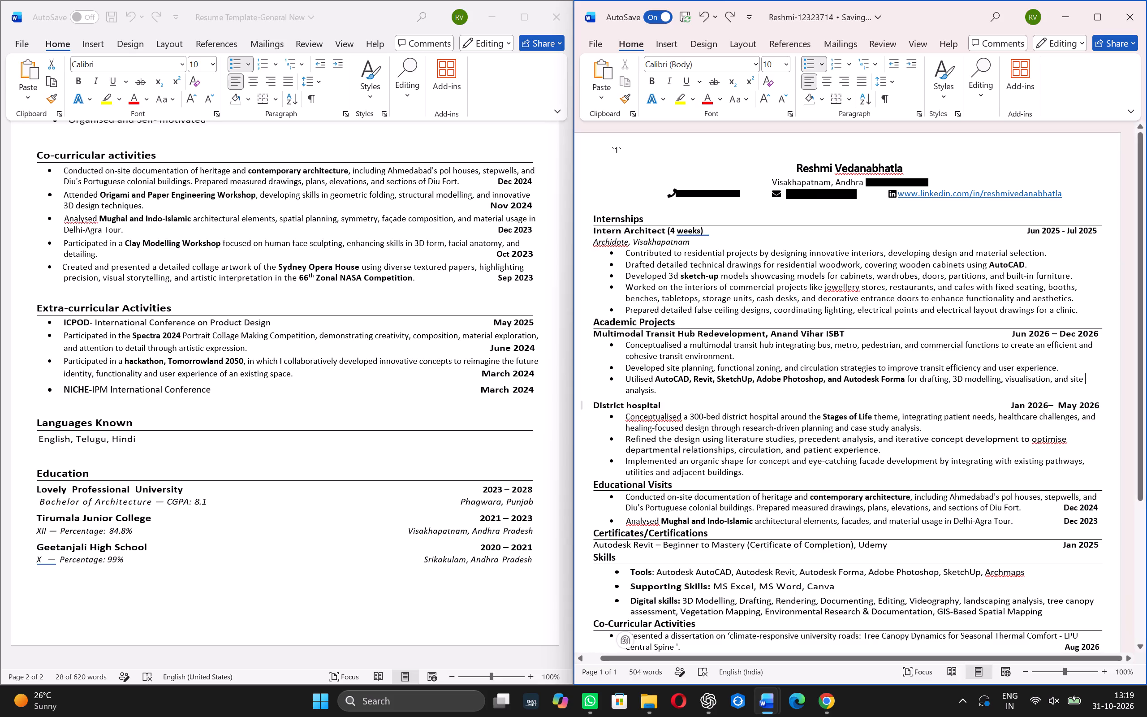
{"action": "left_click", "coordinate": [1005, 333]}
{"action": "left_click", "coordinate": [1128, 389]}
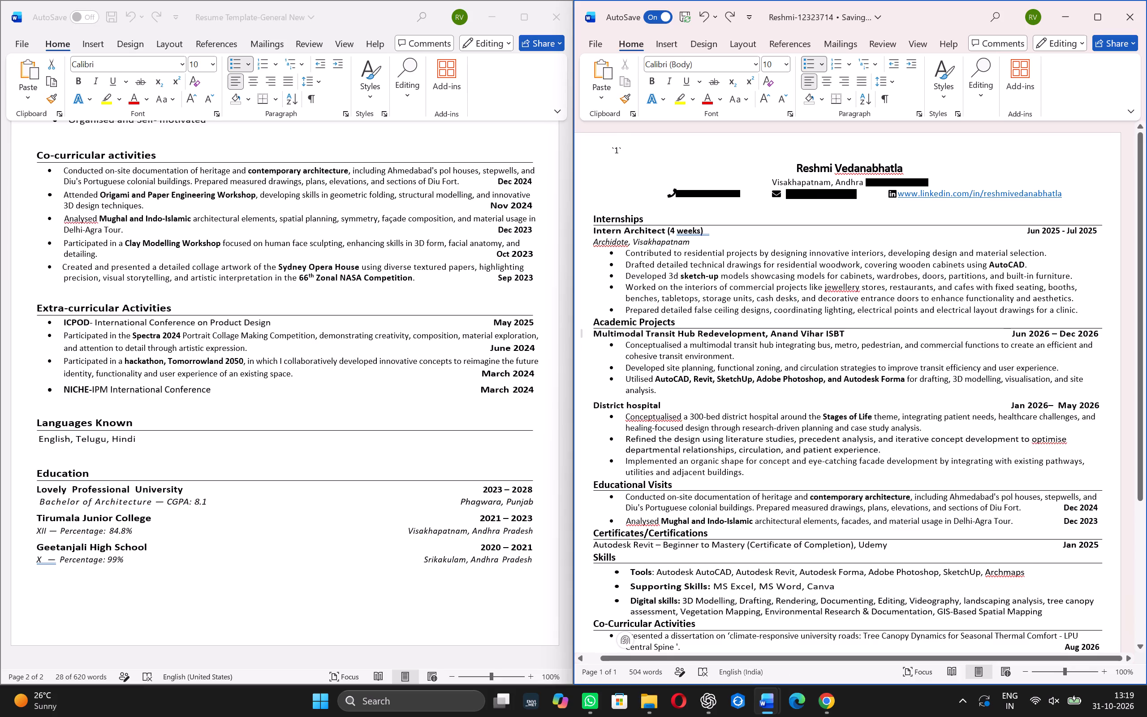
Delete the Spectra 2024 Portrait Collage Making Competition bullet, including its date, from Extra-Curricular Activities/ Achievements.
{"action": "scroll", "coordinate": [975, 328], "scroll_direction": "down", "scroll_amount": 3, "text": "ctrl"}
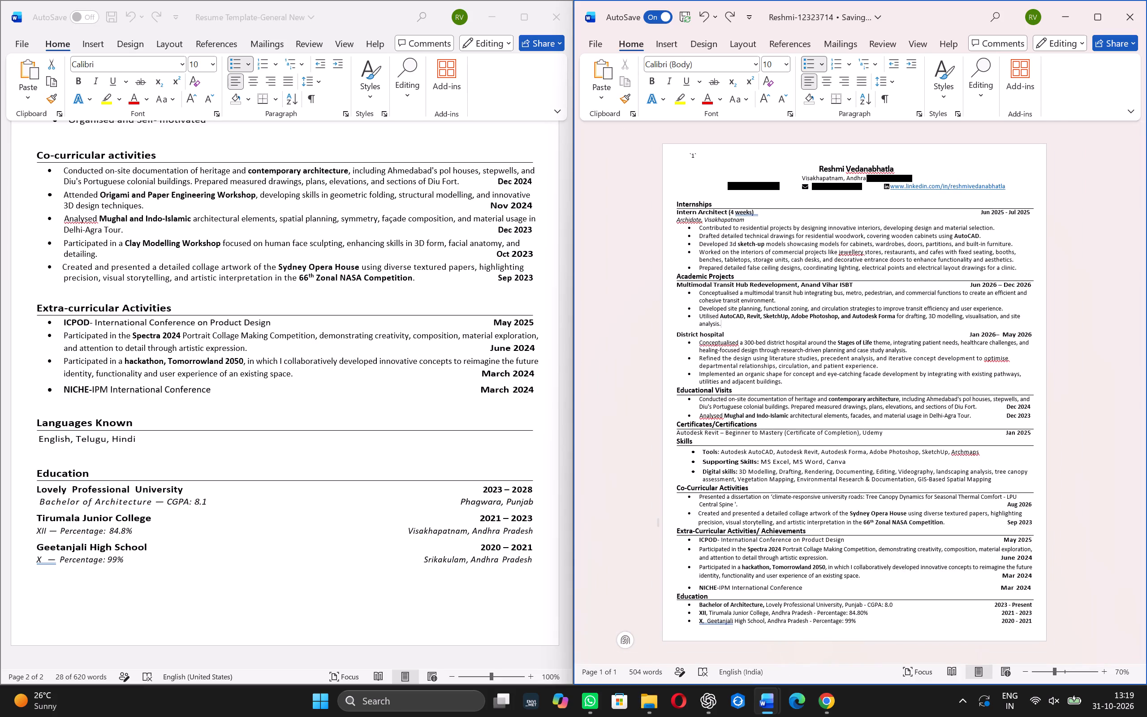
{"action": "scroll", "coordinate": [1122, 518], "scroll_direction": "down", "scroll_amount": 3, "text": "ctrl"}
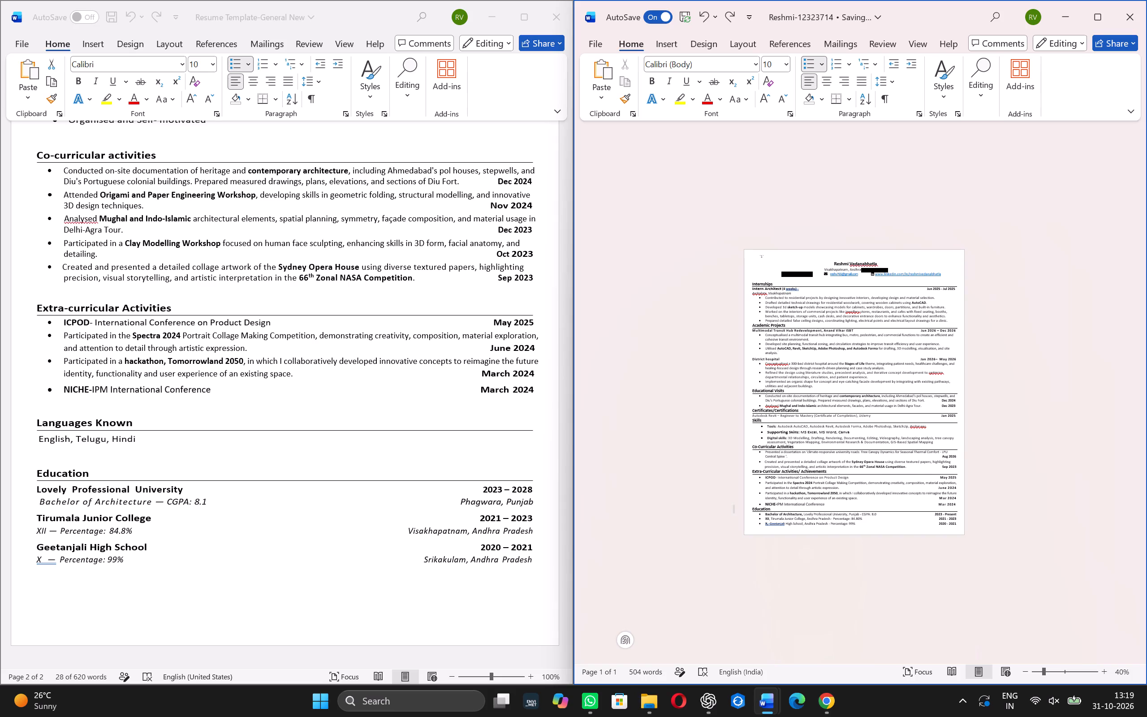
{"action": "scroll", "coordinate": [808, 513], "scroll_direction": "up", "scroll_amount": 3, "text": "ctrl"}
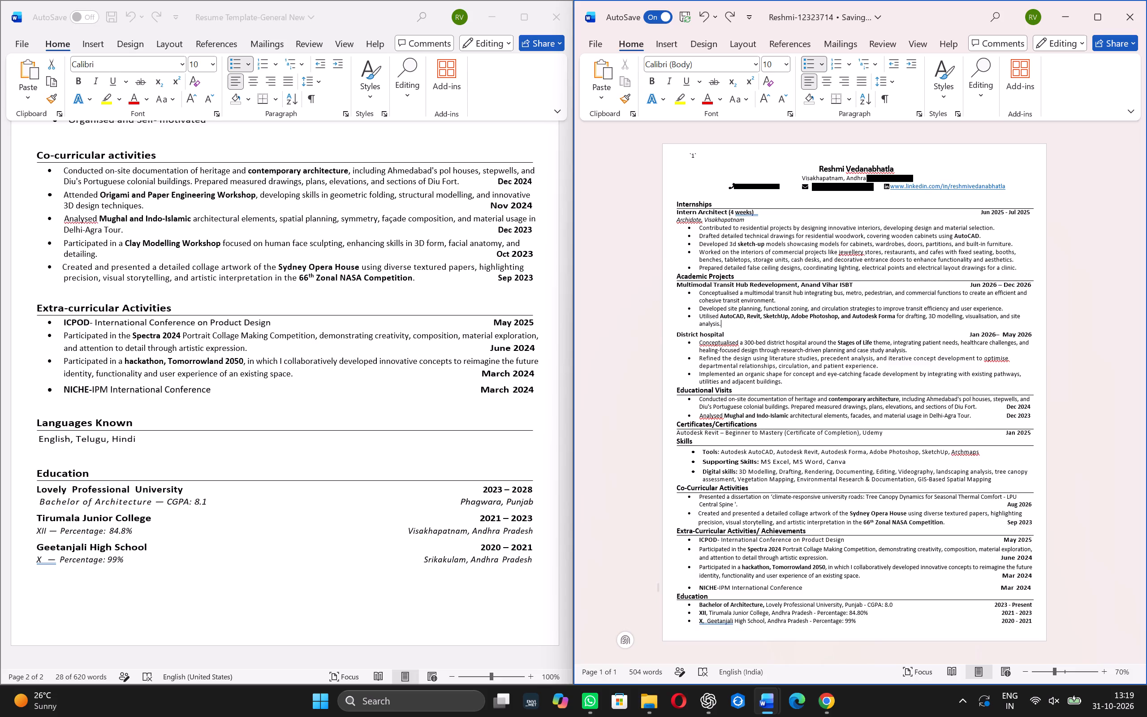
{"action": "scroll", "coordinate": [847, 584], "scroll_direction": "up", "scroll_amount": 2, "text": "ctrl"}
{"action": "scroll", "coordinate": [834, 481], "scroll_direction": "down", "scroll_amount": 2}
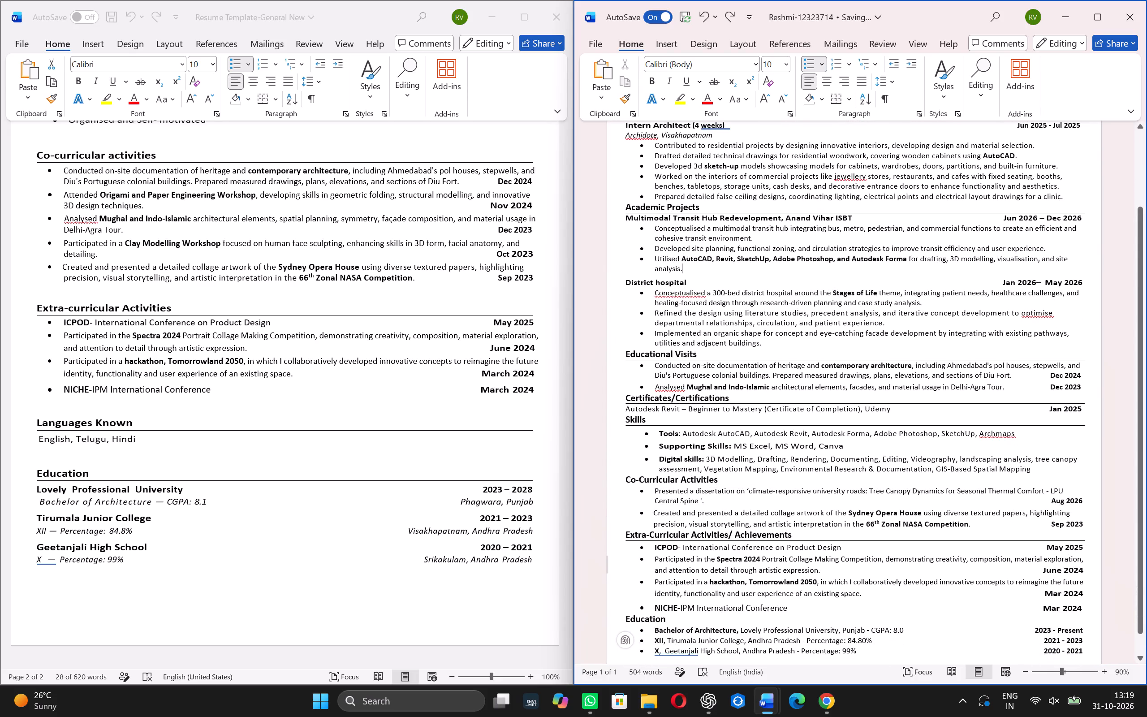
{"action": "left_click_drag", "start_coordinate": [824, 570], "coordinate": [656, 557]}
{"action": "left_click", "coordinate": [1086, 570]}
{"action": "left_click_drag", "start_coordinate": [1086, 569], "coordinate": [904, 561]}
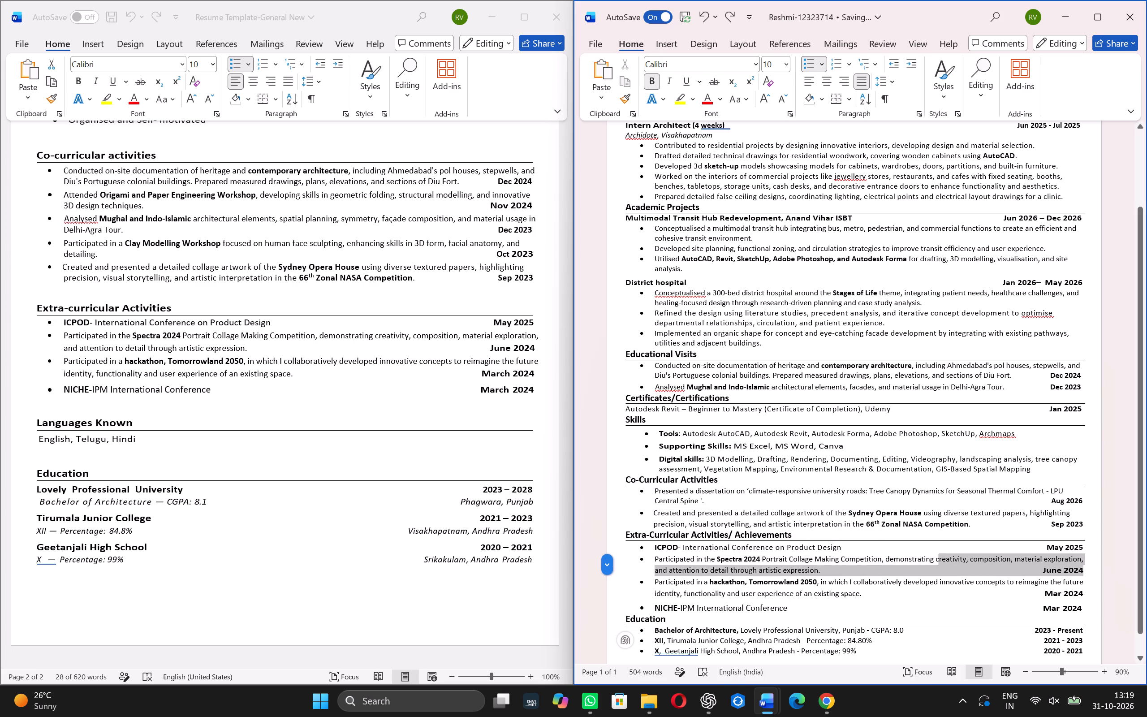
{"action": "left_click_drag", "start_coordinate": [904, 561], "coordinate": [665, 557]}
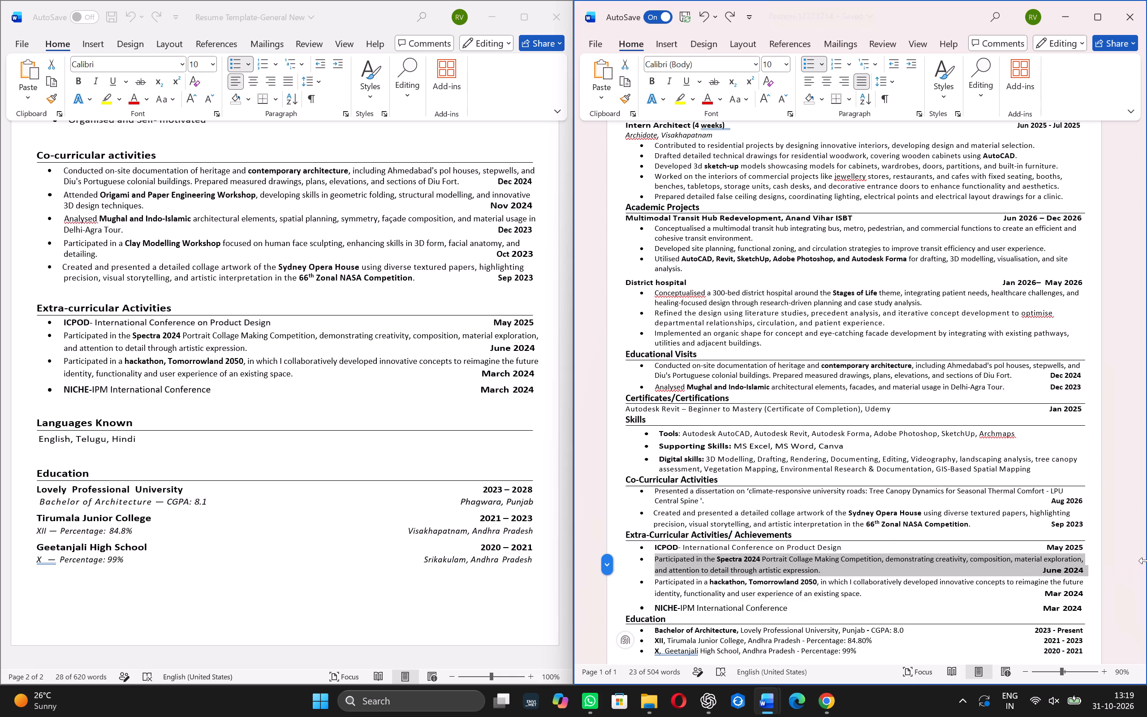
{"action": "key", "text": "BackSpace"}
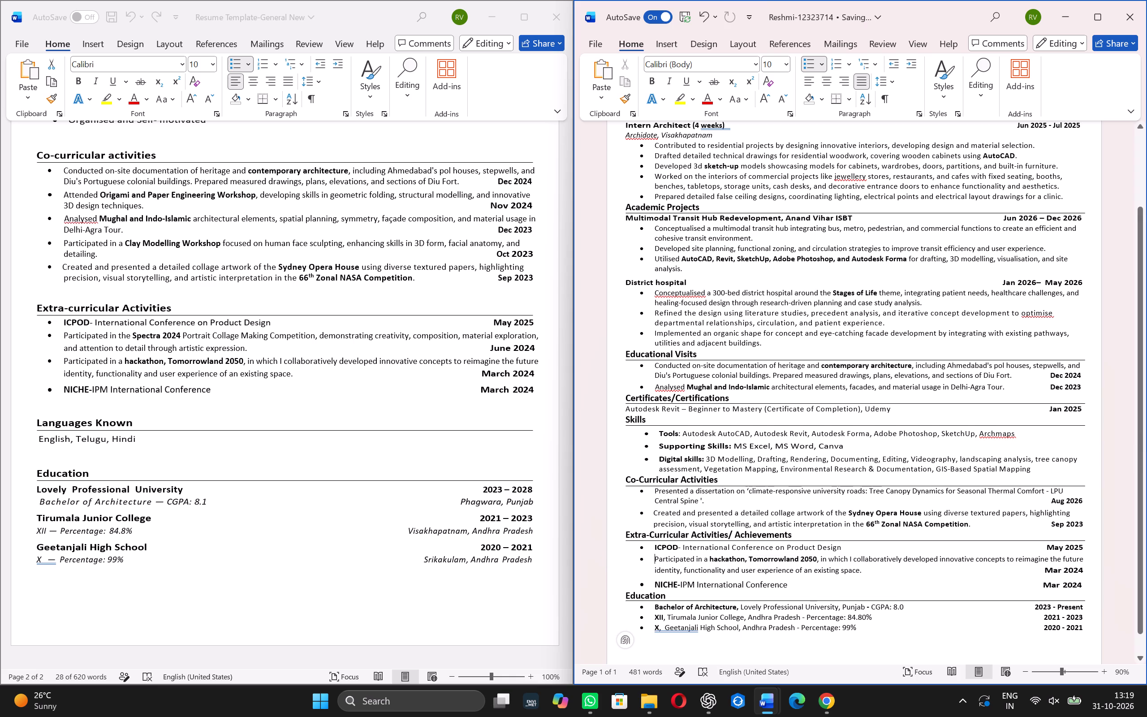
Save a copy of the resume as a Word Document in Documents > SOFTSKILLS, keeping the first-name-and-ID file name.
{"action": "scroll", "coordinate": [1067, 425], "scroll_direction": "down", "scroll_amount": 3}
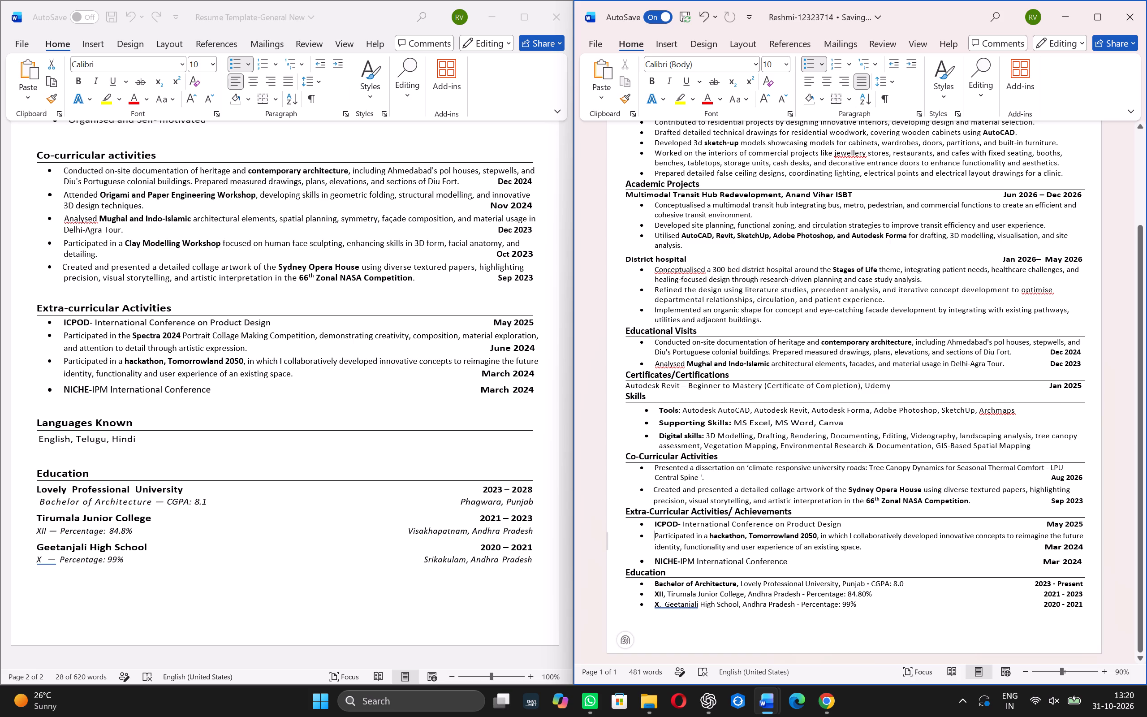
{"action": "scroll", "coordinate": [873, 532], "scroll_direction": "up", "scroll_amount": 1}
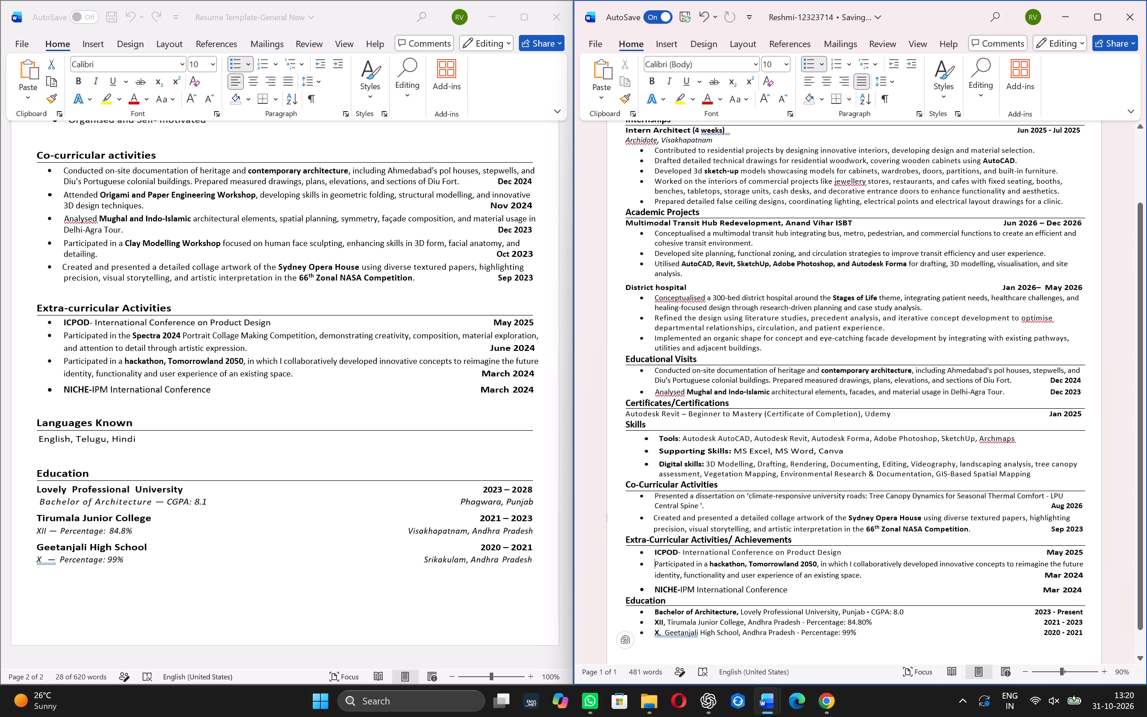
{"action": "left_click", "coordinate": [594, 44]}
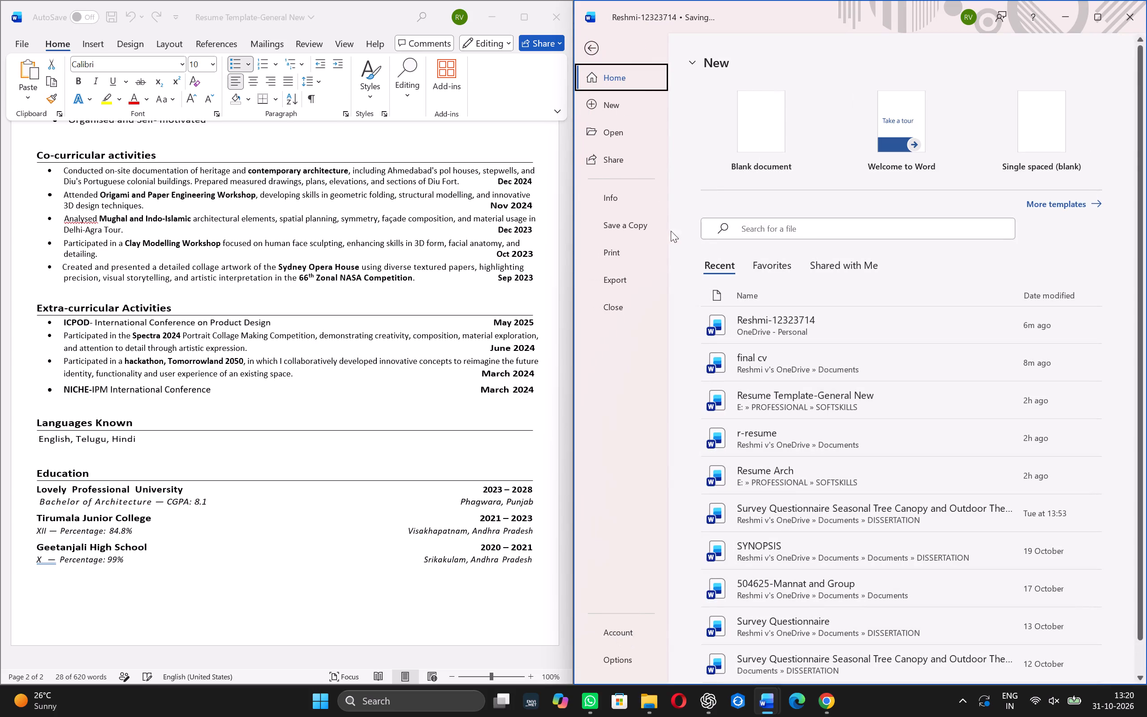
{"action": "left_click", "coordinate": [634, 222]}
{"action": "left_click", "coordinate": [942, 91]}
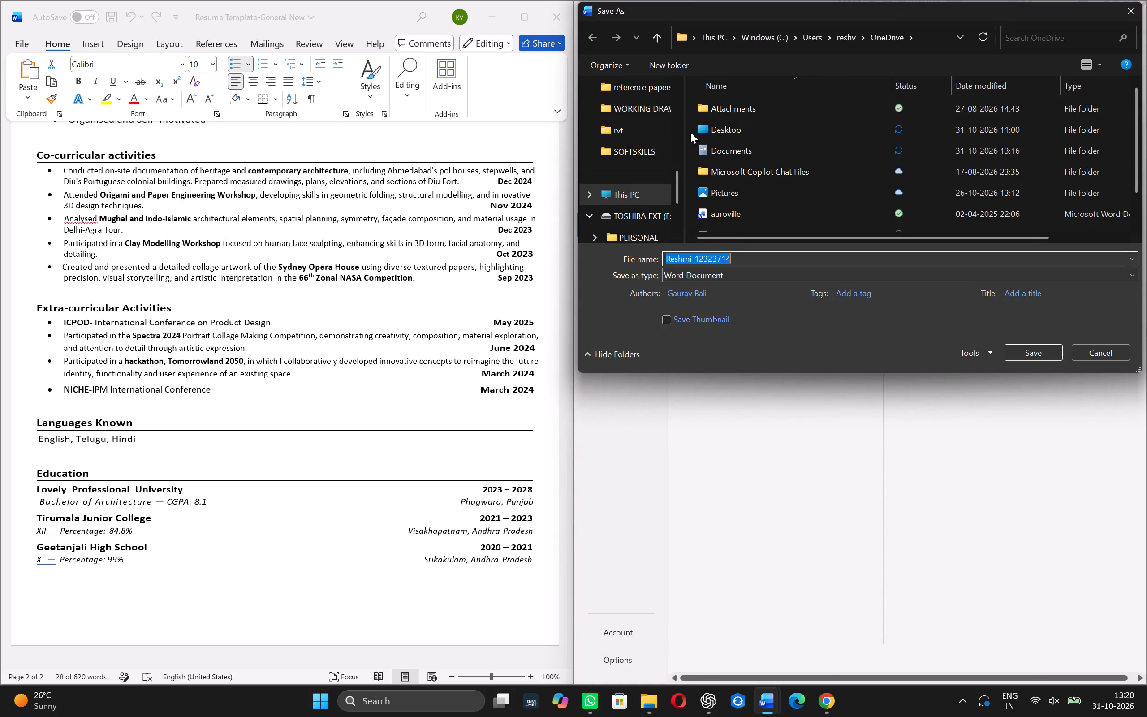
{"action": "scroll", "coordinate": [647, 192], "scroll_direction": "down", "scroll_amount": 3}
{"action": "scroll", "coordinate": [647, 191], "scroll_direction": "up", "scroll_amount": 2}
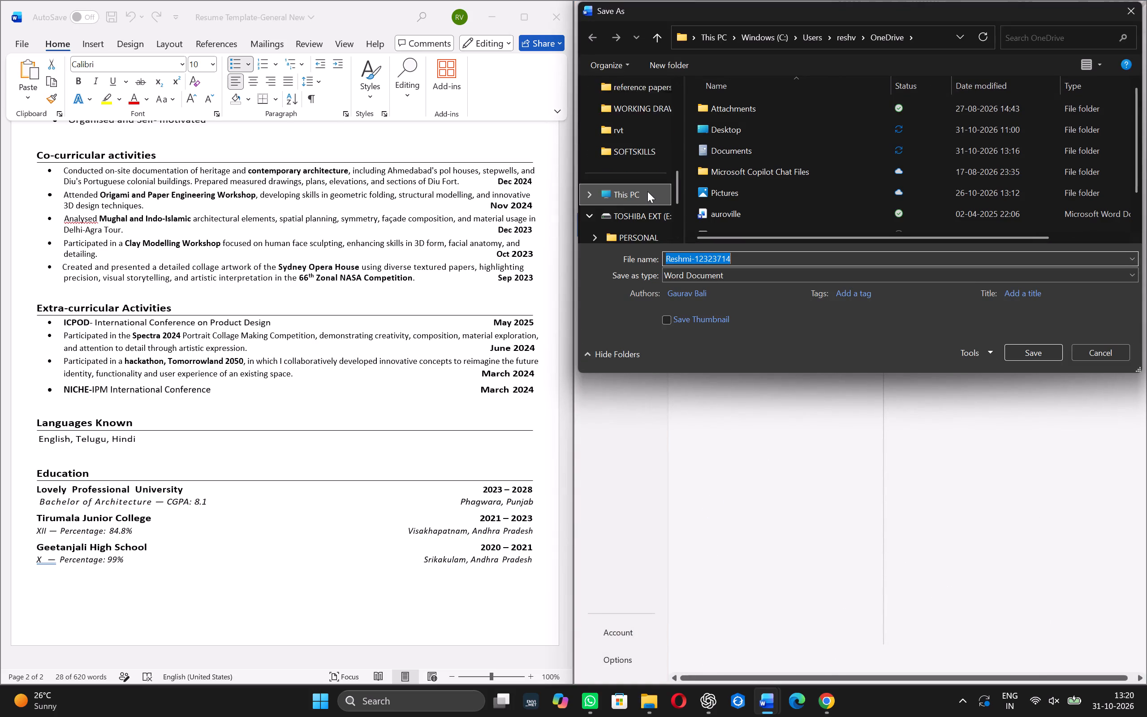
{"action": "scroll", "coordinate": [647, 191], "scroll_direction": "up", "scroll_amount": 1}
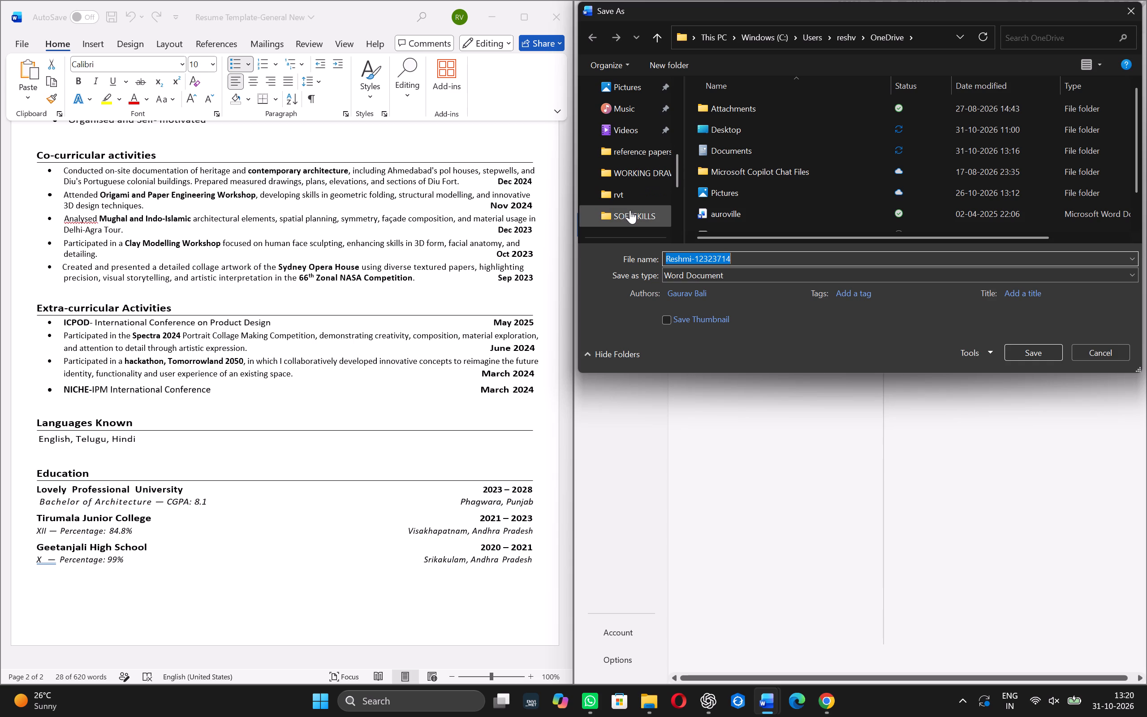
{"action": "double_click", "coordinate": [630, 210]}
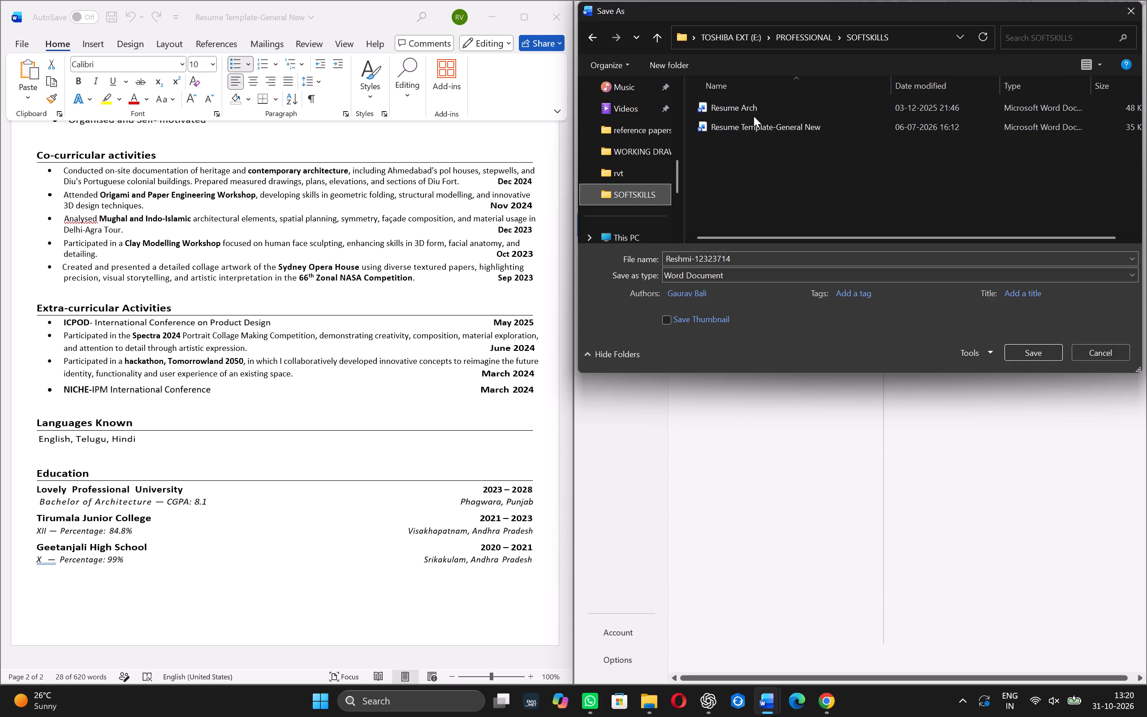
{"action": "scroll", "coordinate": [654, 166], "scroll_direction": "up", "scroll_amount": 4}
{"action": "double_click", "coordinate": [648, 177]}
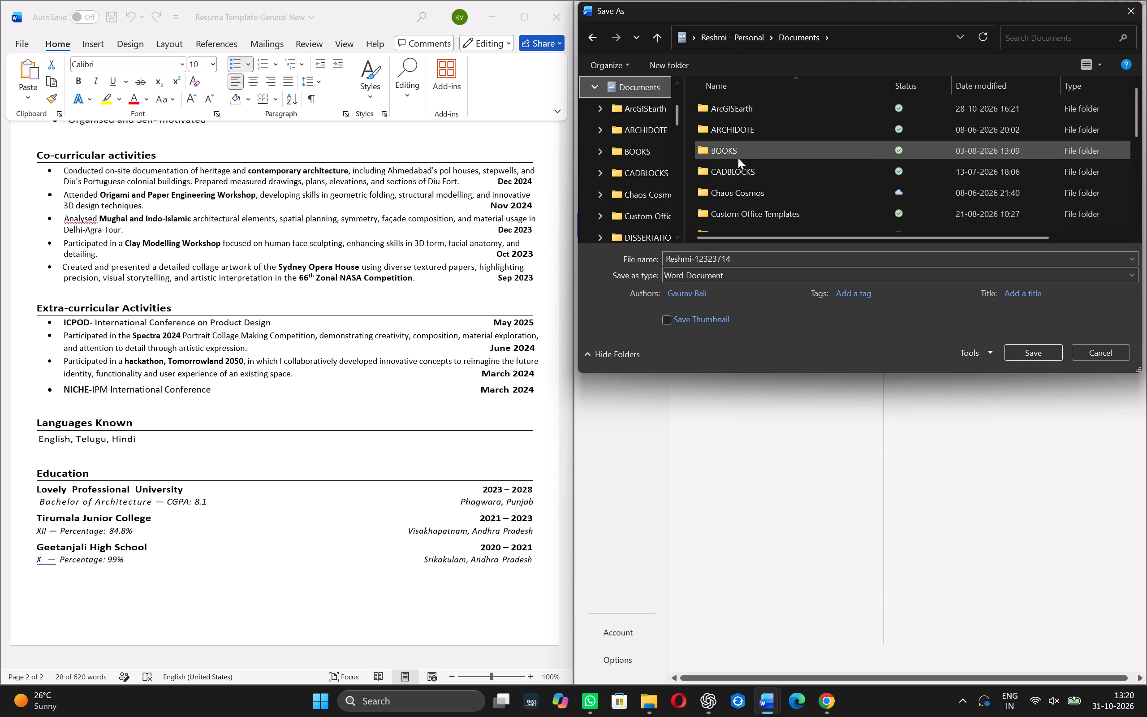
{"action": "scroll", "coordinate": [738, 158], "scroll_direction": "down", "scroll_amount": 4}
{"action": "double_click", "coordinate": [748, 161]}
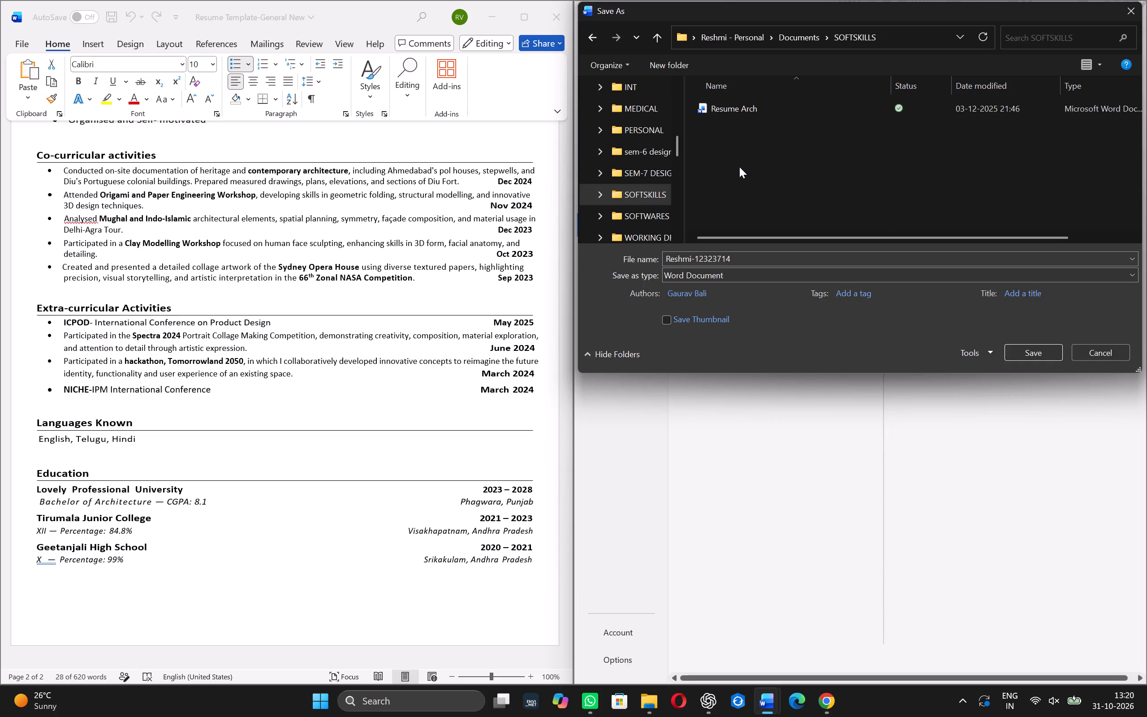
{"action": "left_click", "coordinate": [1028, 347]}
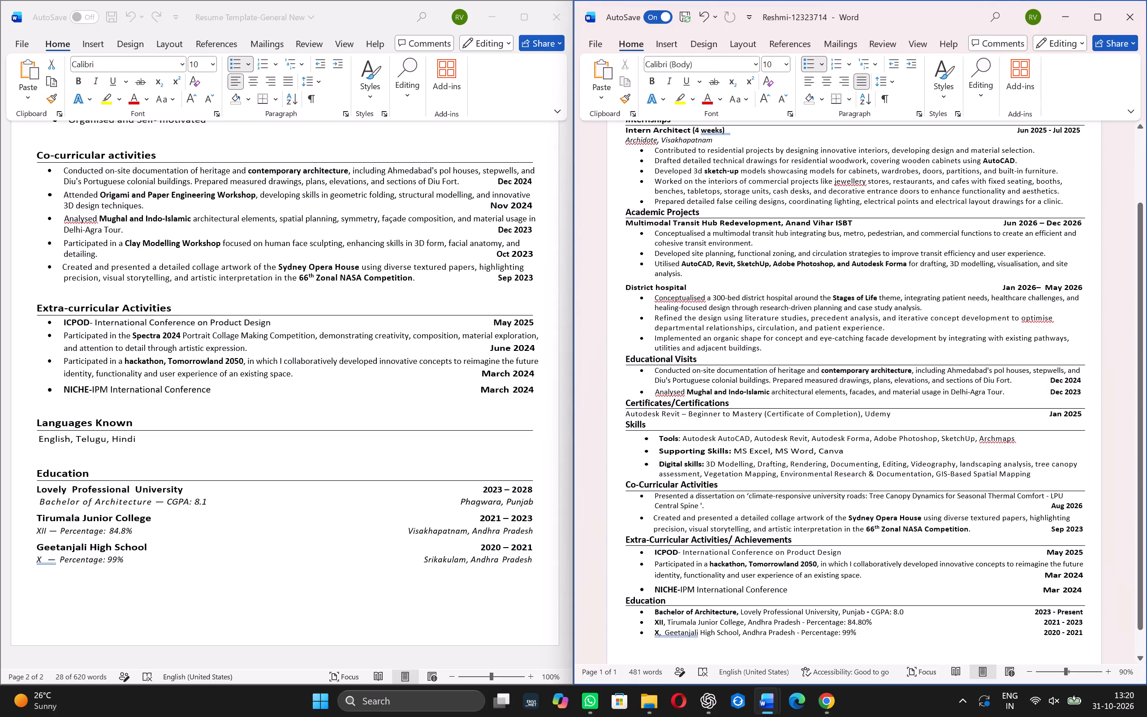
Switch to File Explorer and look through the Documents folder for the SOFTSKILLS folder.
{"action": "left_click", "coordinate": [647, 704]}
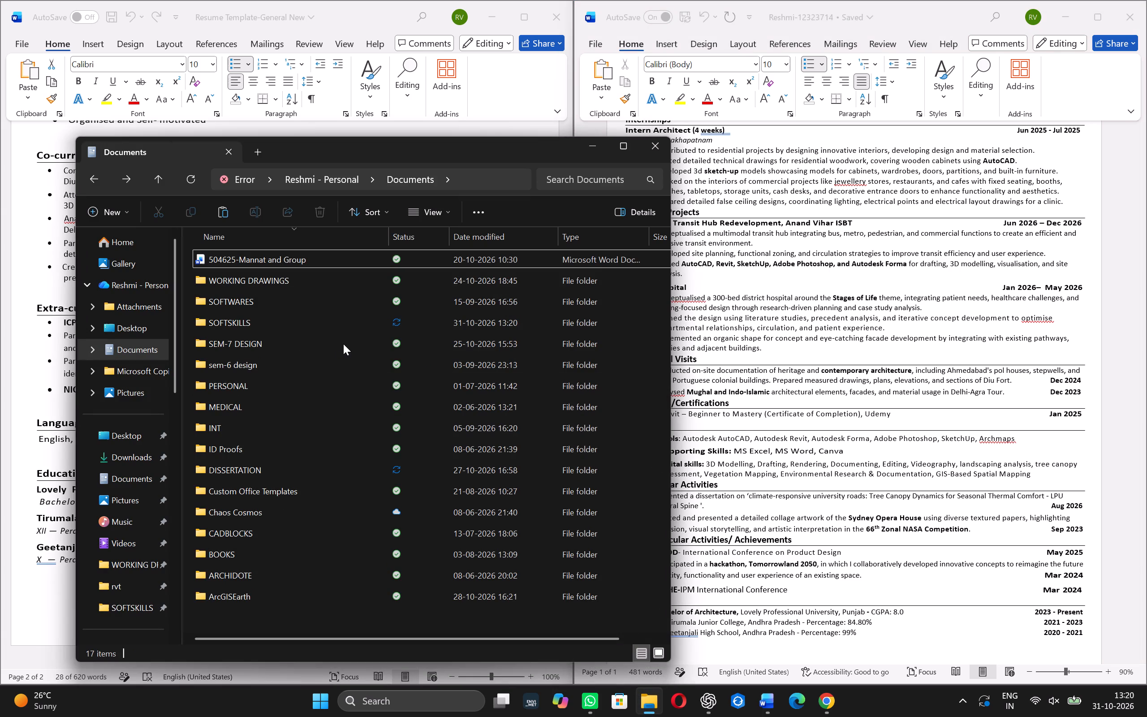
{"action": "scroll", "coordinate": [343, 344], "scroll_direction": "down", "scroll_amount": 5}
{"action": "scroll", "coordinate": [327, 358], "scroll_direction": "up", "scroll_amount": 5}
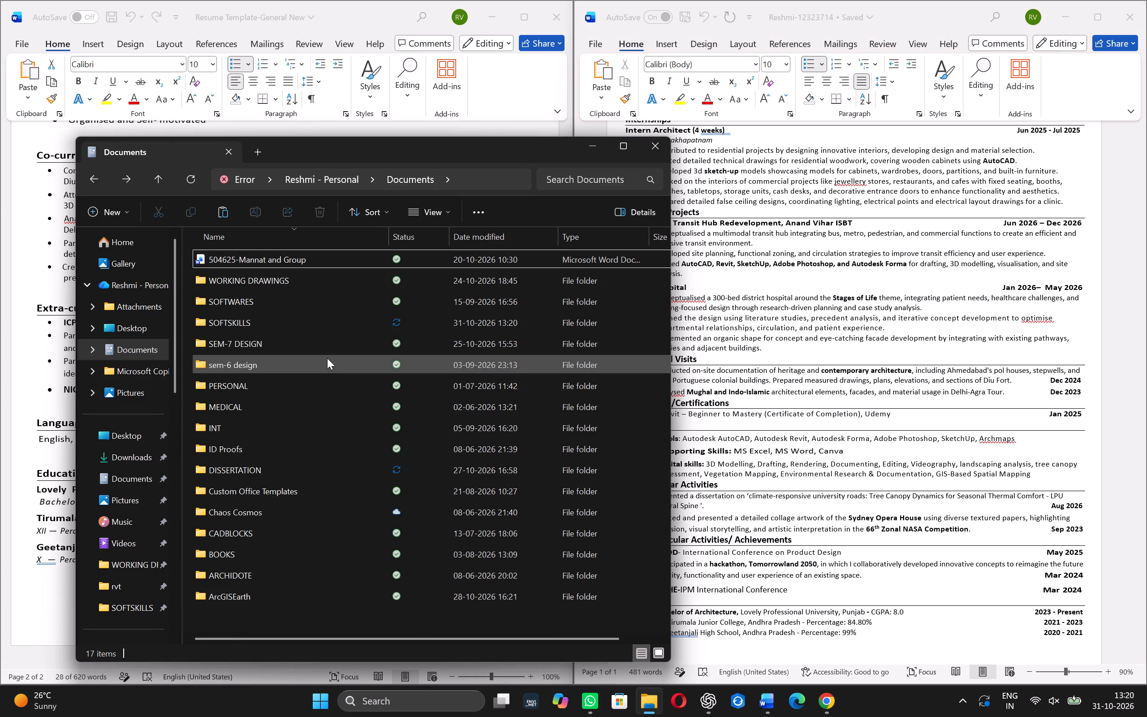
{"action": "scroll", "coordinate": [335, 350], "scroll_direction": "down", "scroll_amount": 3}
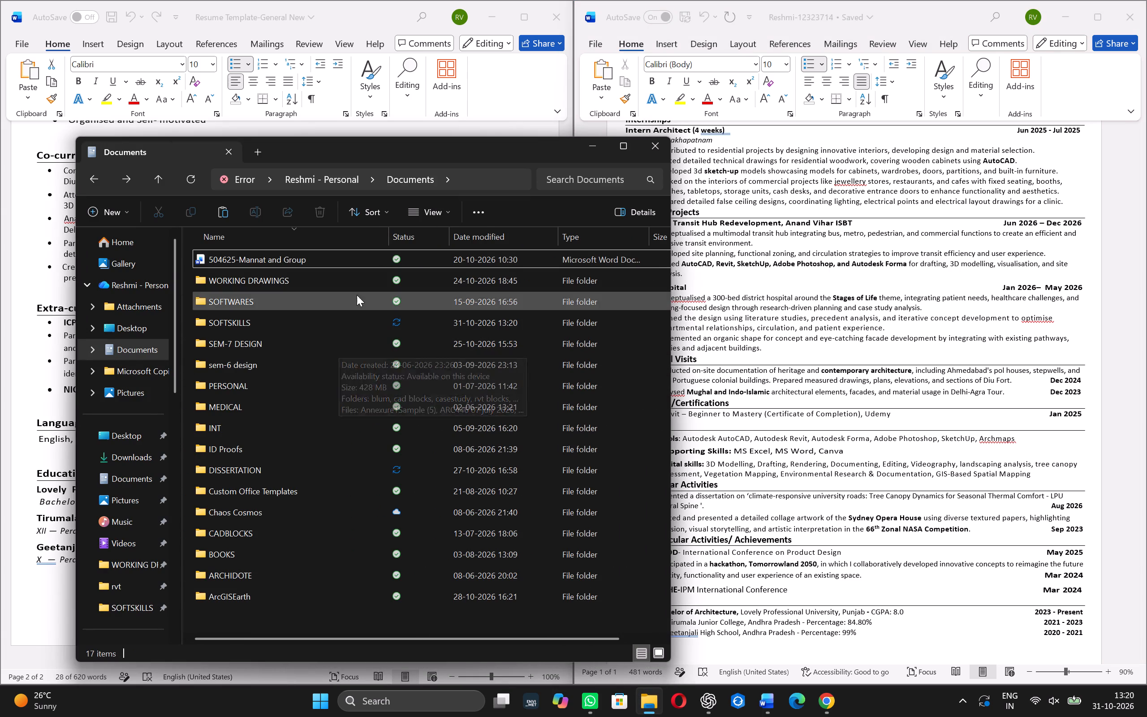
Open the newly saved Word resume, named with the candidate's first name and ID number, from the SOFTSKILLS folder in Documents.
{"action": "double_click", "coordinate": [323, 318]}
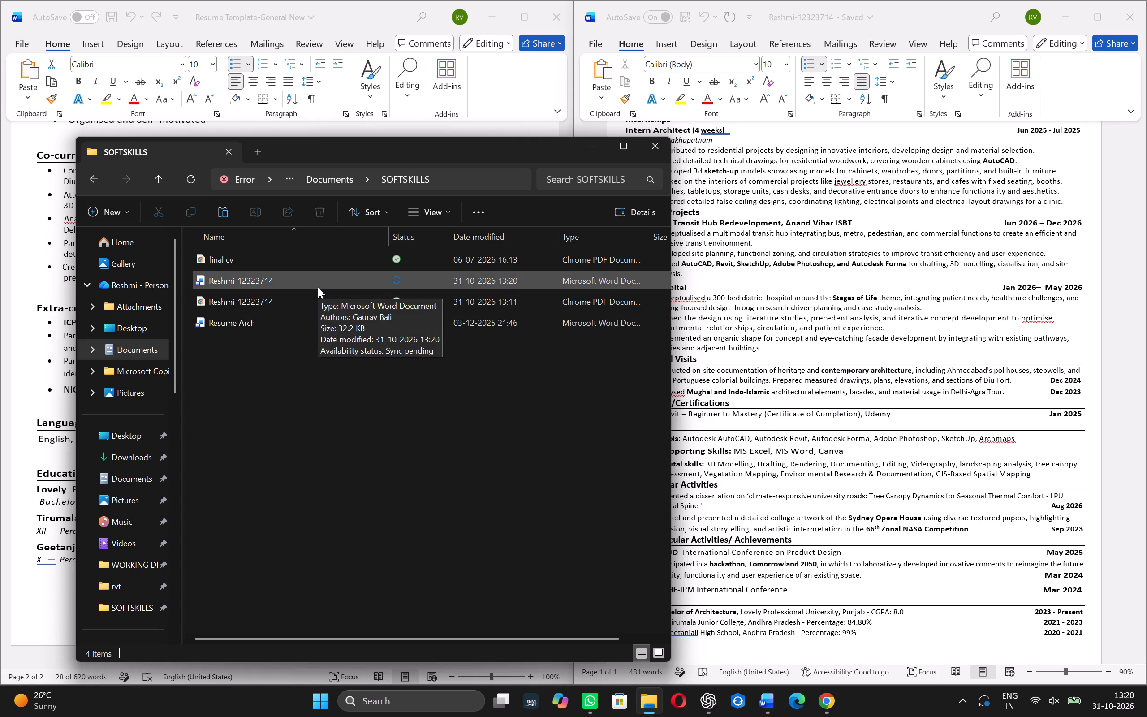
{"action": "scroll", "coordinate": [138, 546], "scroll_direction": "down", "scroll_amount": 7}
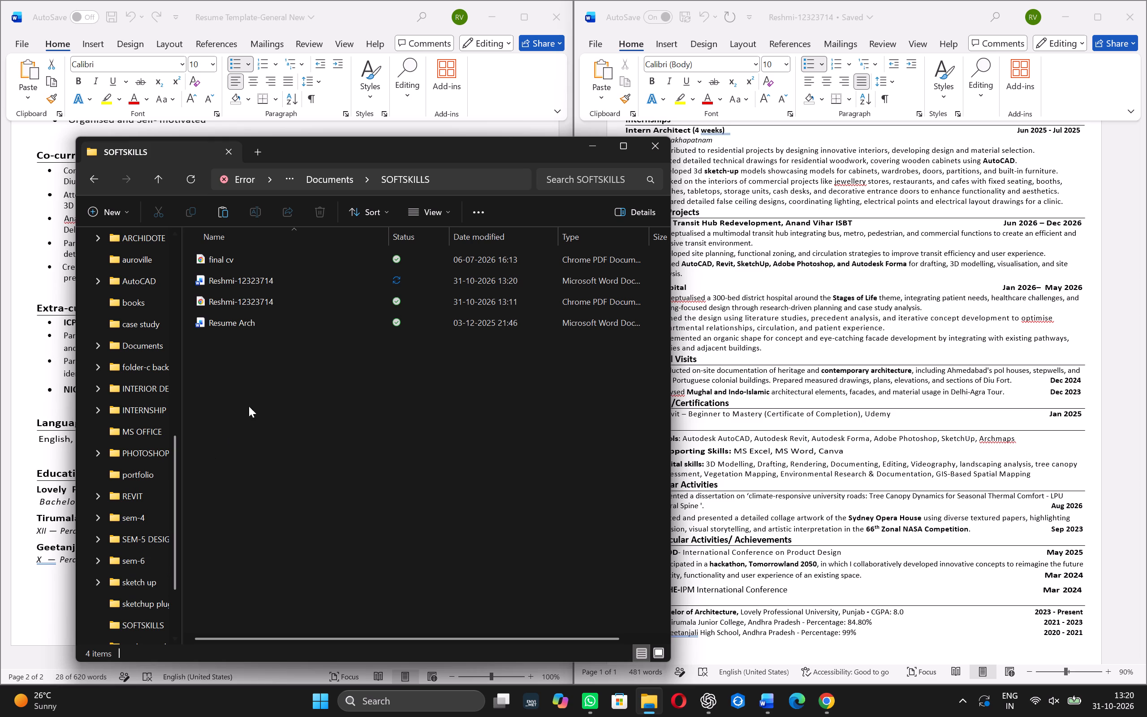